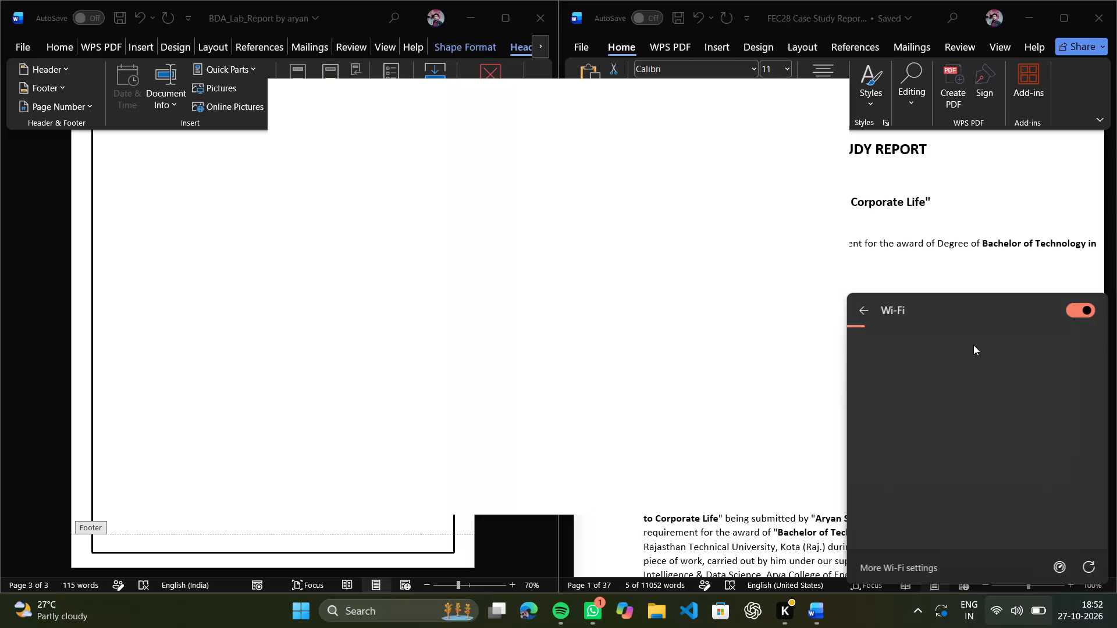
Connect the computer to the secured Wi-Fi network "Kyu Bhikhari Aa Gya Hotspot Lene", leaving automatic connection enabled.
{"action": "left_click", "coordinate": [881, 427]}
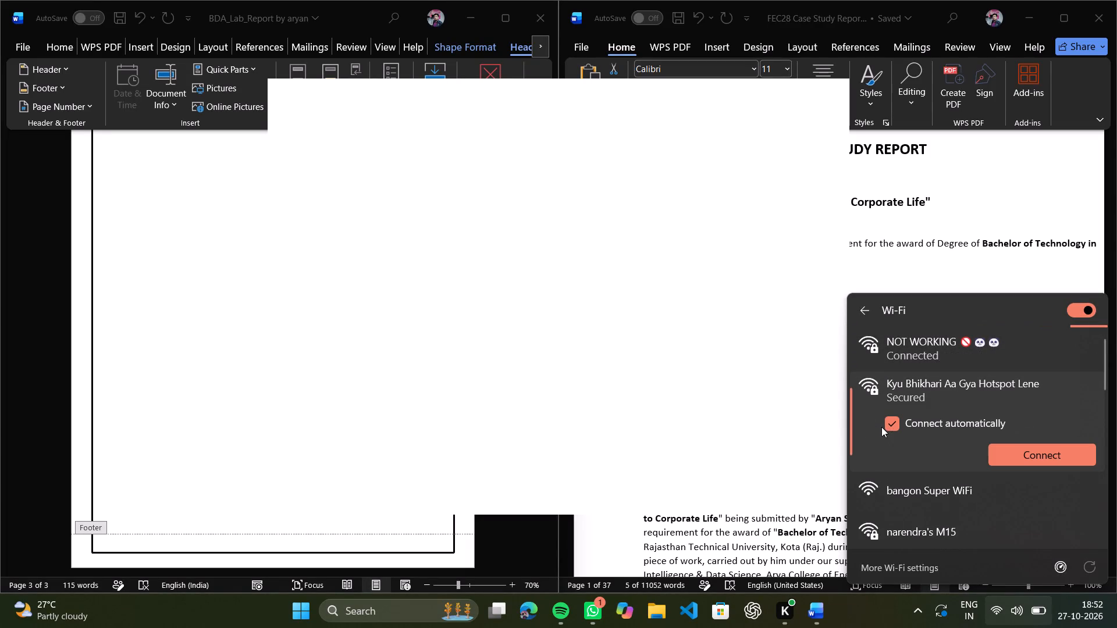
{"action": "left_click", "coordinate": [1009, 456]}
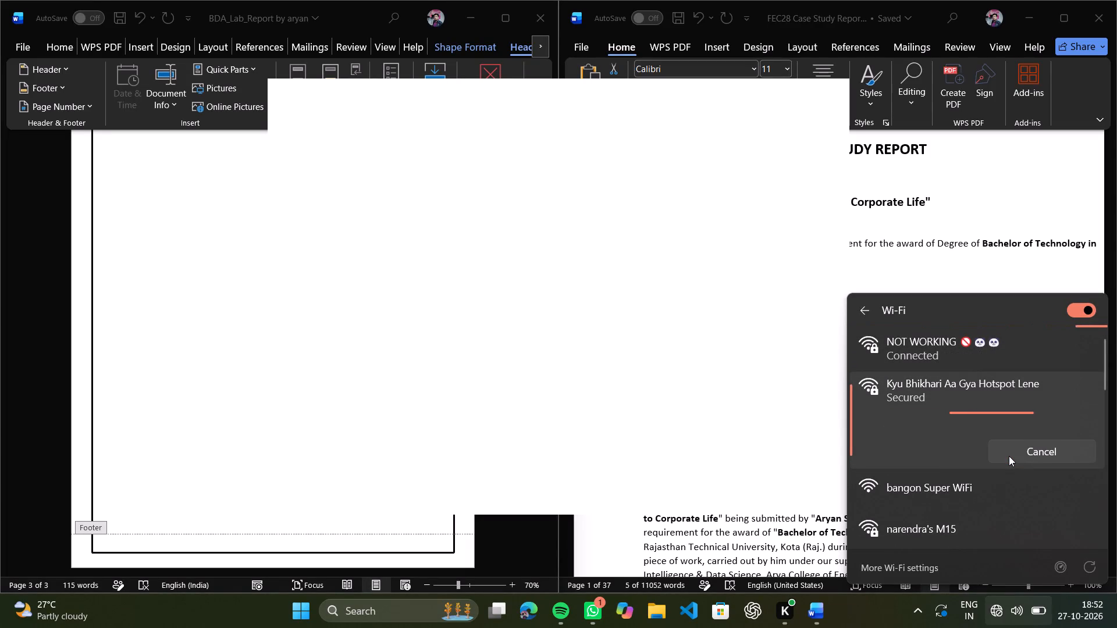
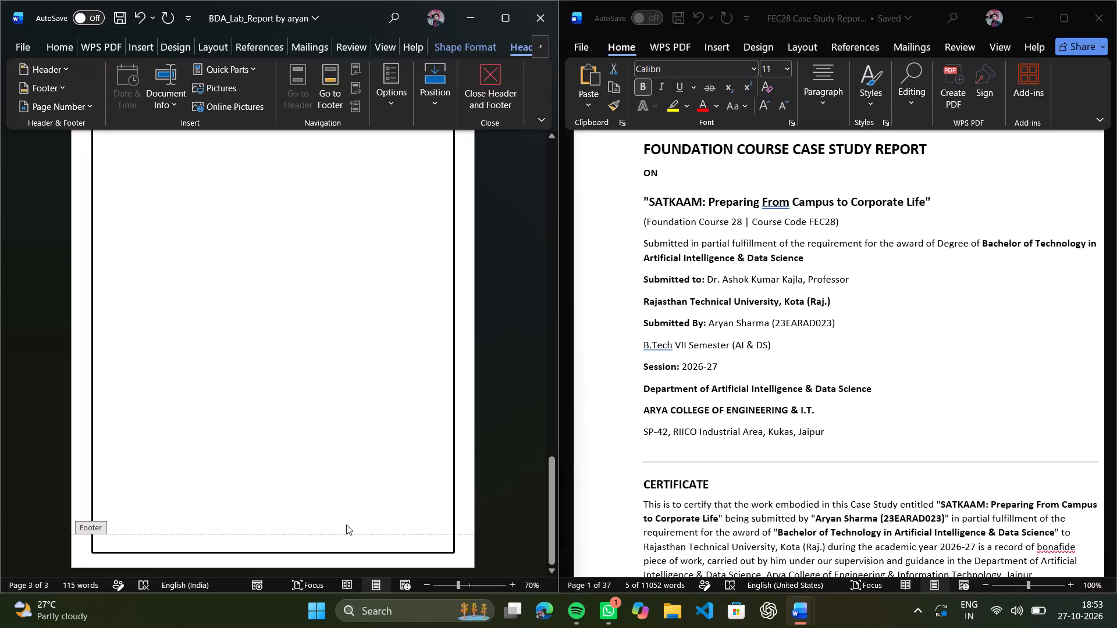
Exit header and footer editing in the BDA lab report and place the cursor in the body's student-details line ending in "Page 2".
{"action": "scroll", "coordinate": [338, 476], "scroll_direction": "down", "scroll_amount": 1}
{"action": "left_click", "coordinate": [355, 472]}
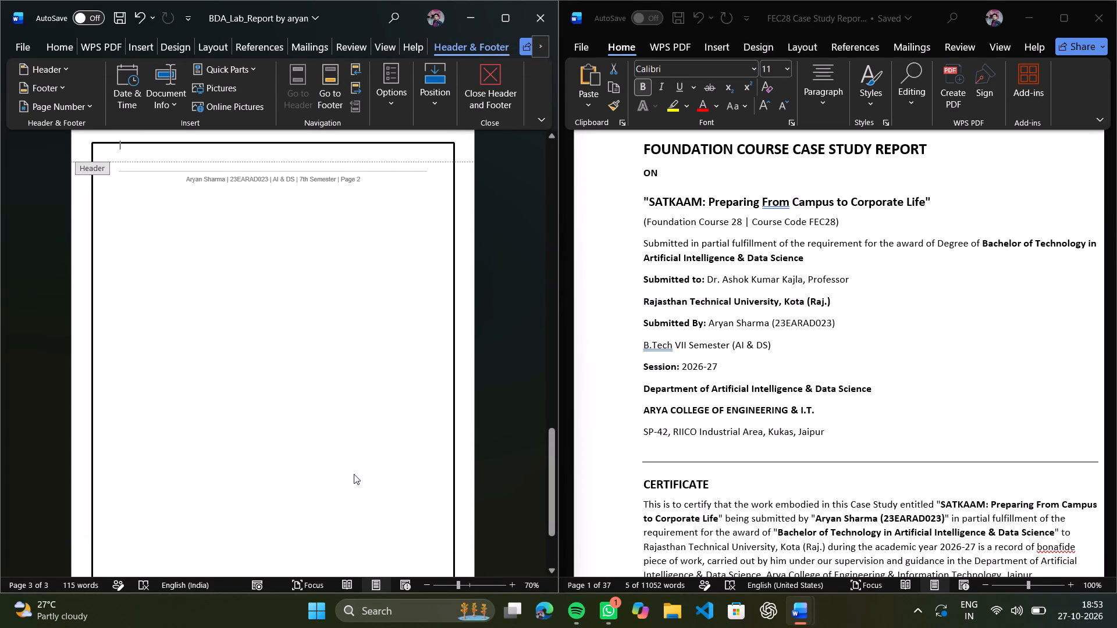
{"action": "key", "text": "Down"}
{"action": "key", "text": "Up"}
{"action": "key", "text": "Up"}
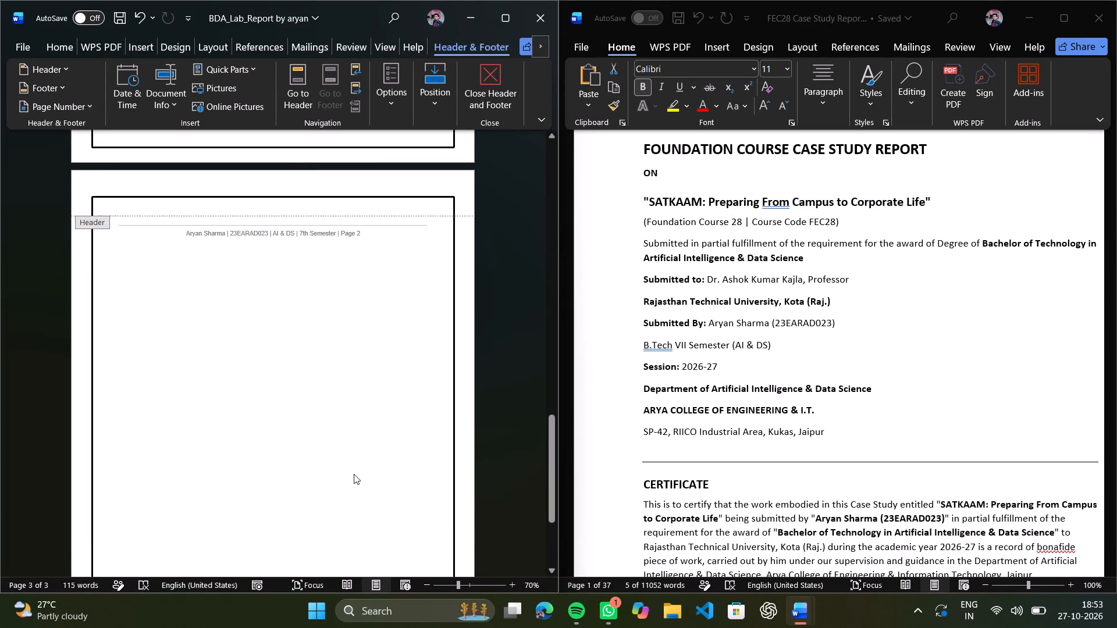
{"action": "triple_click", "coordinate": [250, 290]}
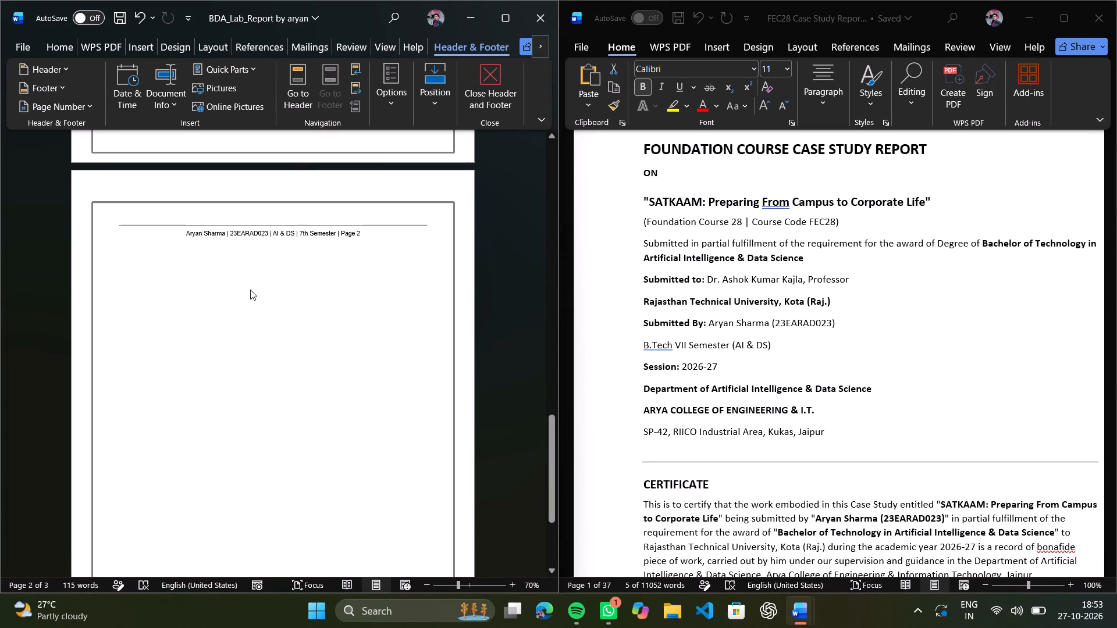
{"action": "left_click", "coordinate": [232, 288]}
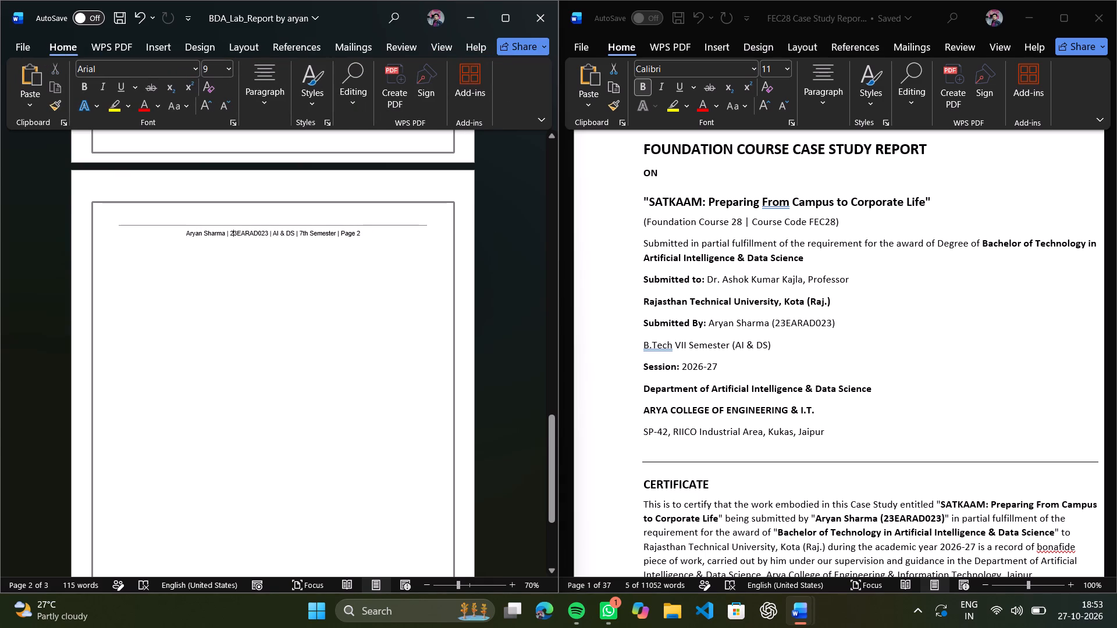
Undo the recent page border changes in the BDA lab report.
{"action": "left_click", "coordinate": [183, 281]}
{"action": "scroll", "coordinate": [188, 226], "scroll_direction": "up", "scroll_amount": 7}
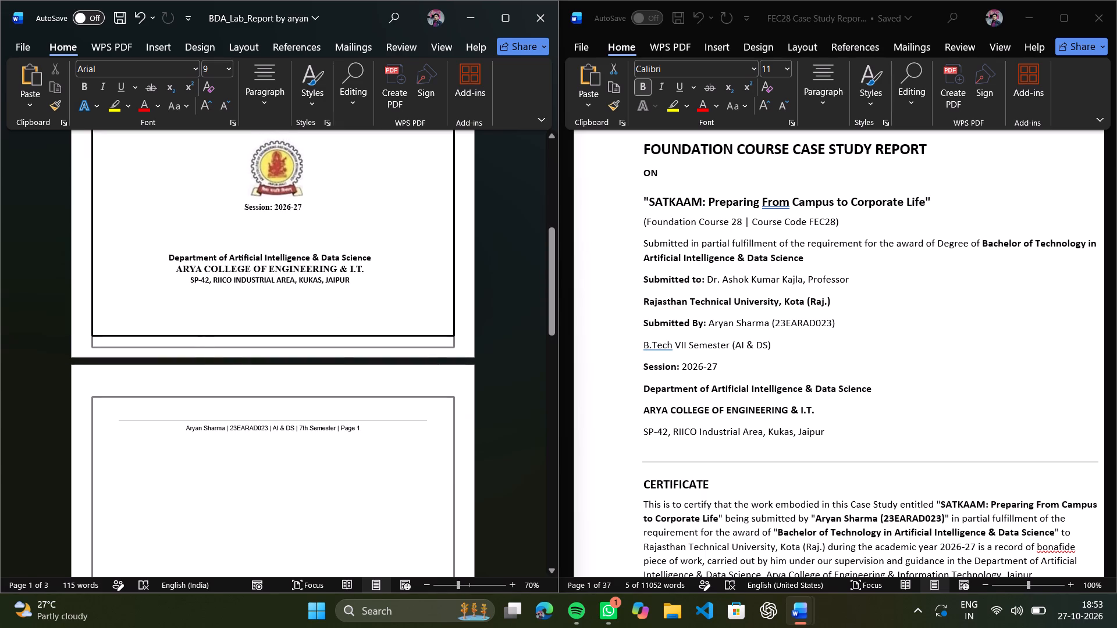
{"action": "key", "text": "ctrl+z"}
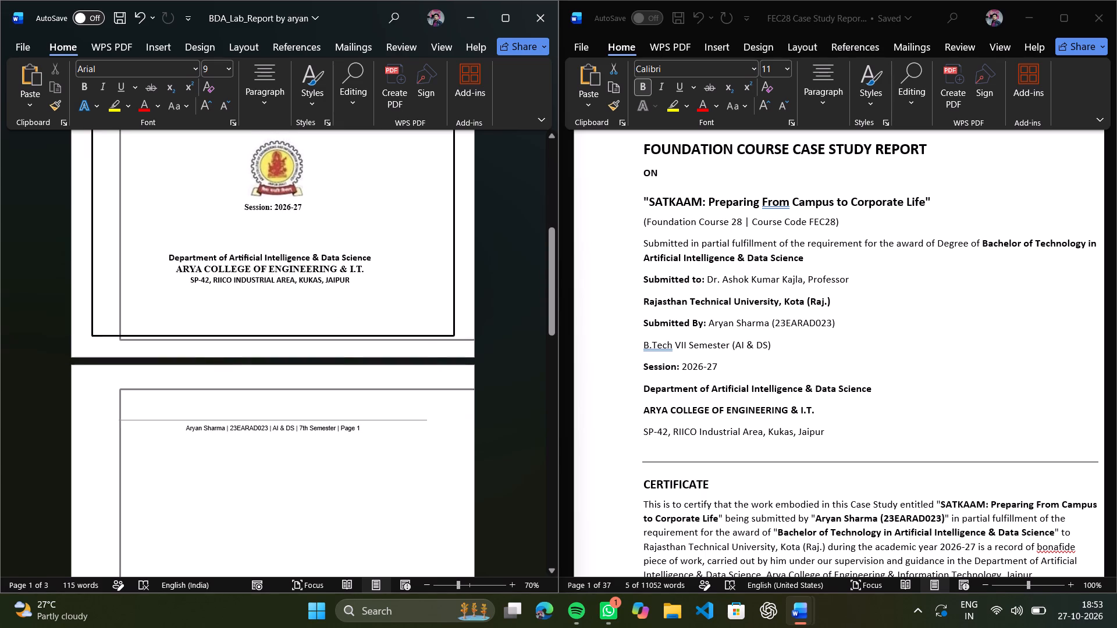
{"action": "key", "text": "ctrl+z"}
{"action": "key", "text": "ctrl+z"}
{"action": "key", "text": "ctrl+z"}
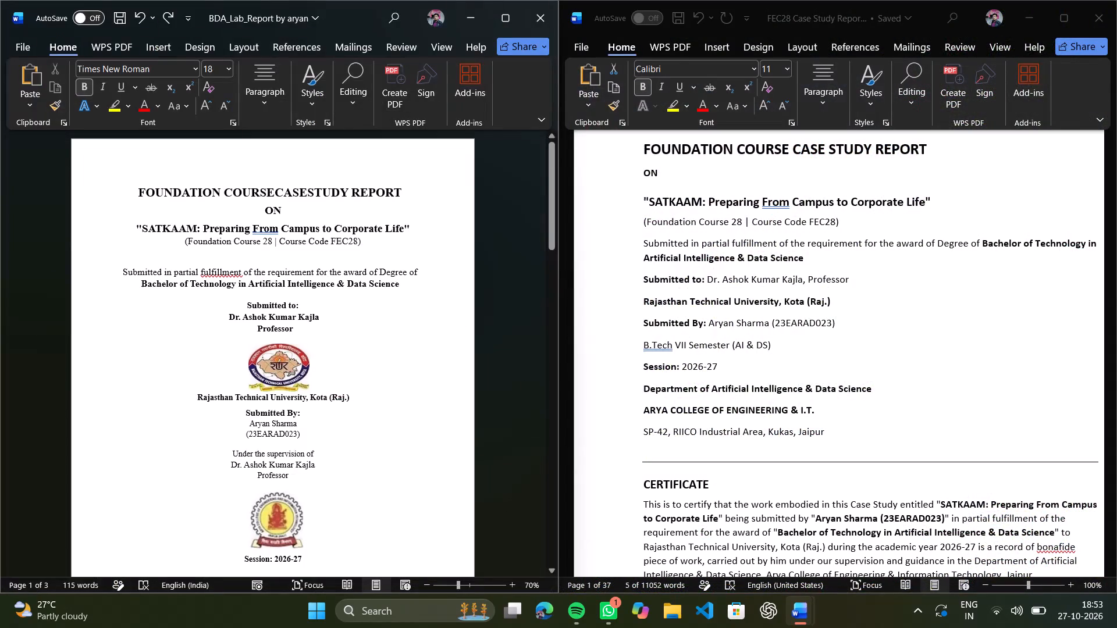
Open the FEC28 case study PDF from the Downloads folder in Word.
{"action": "left_click", "coordinate": [662, 606]}
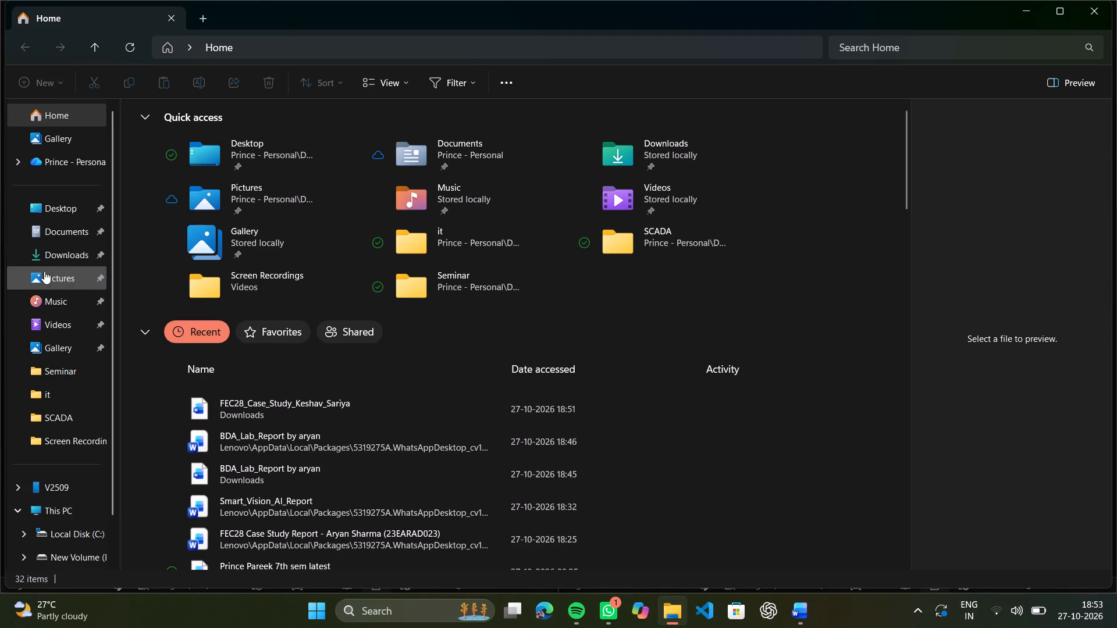
{"action": "left_click", "coordinate": [47, 265]}
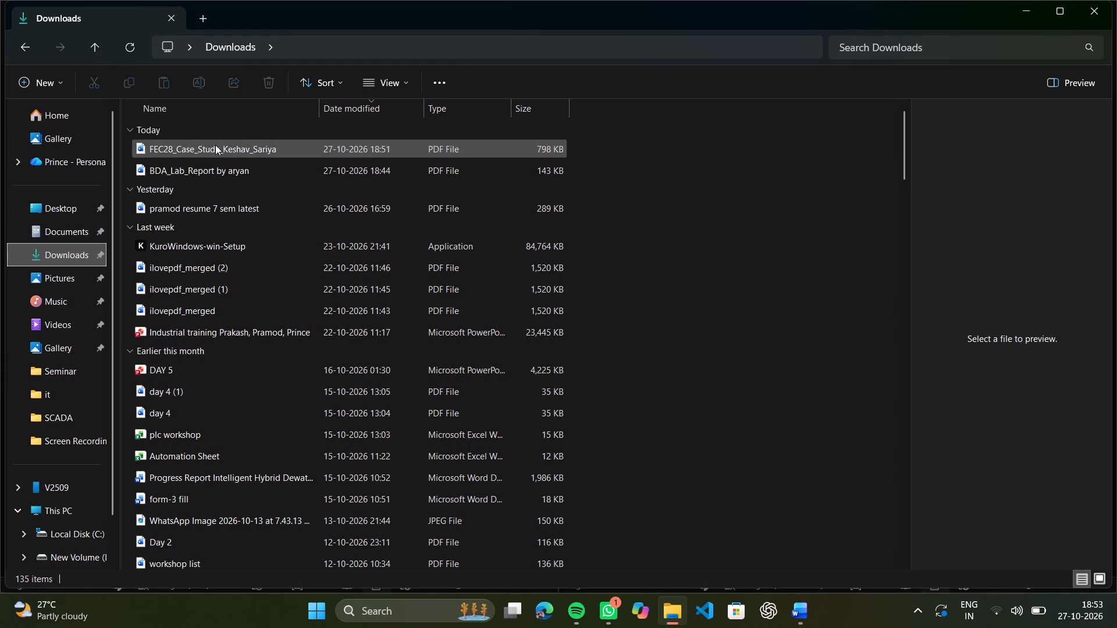
{"action": "double_click", "coordinate": [215, 145]}
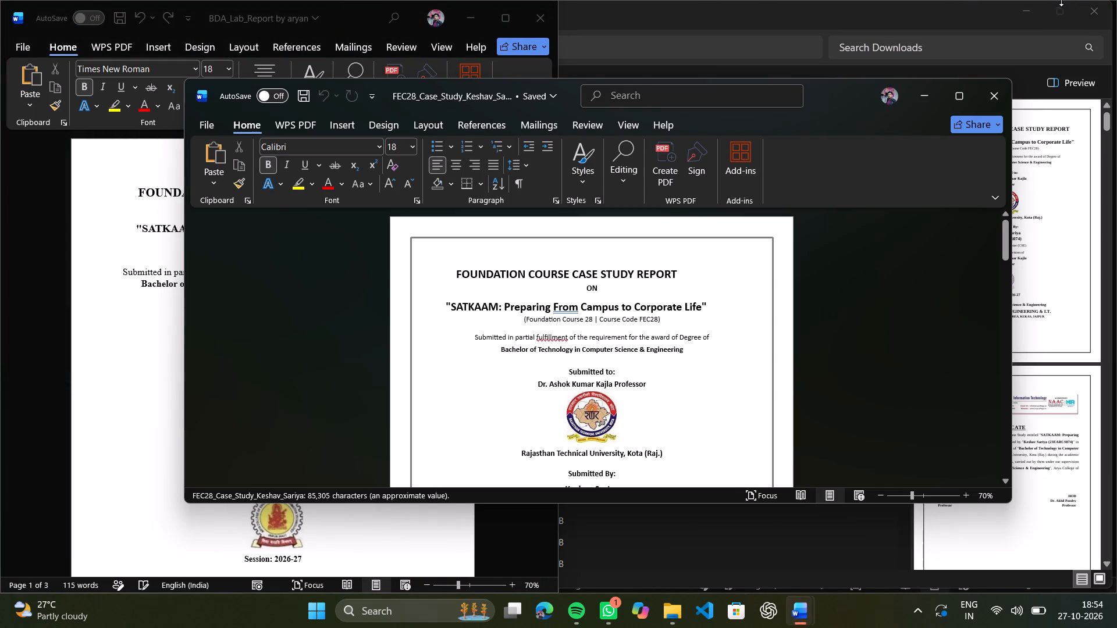
Close the Downloads folder window and move the newly opened FEC28 case study window clear of the BDA lab report's cover page.
{"action": "left_click", "coordinate": [1091, 9]}
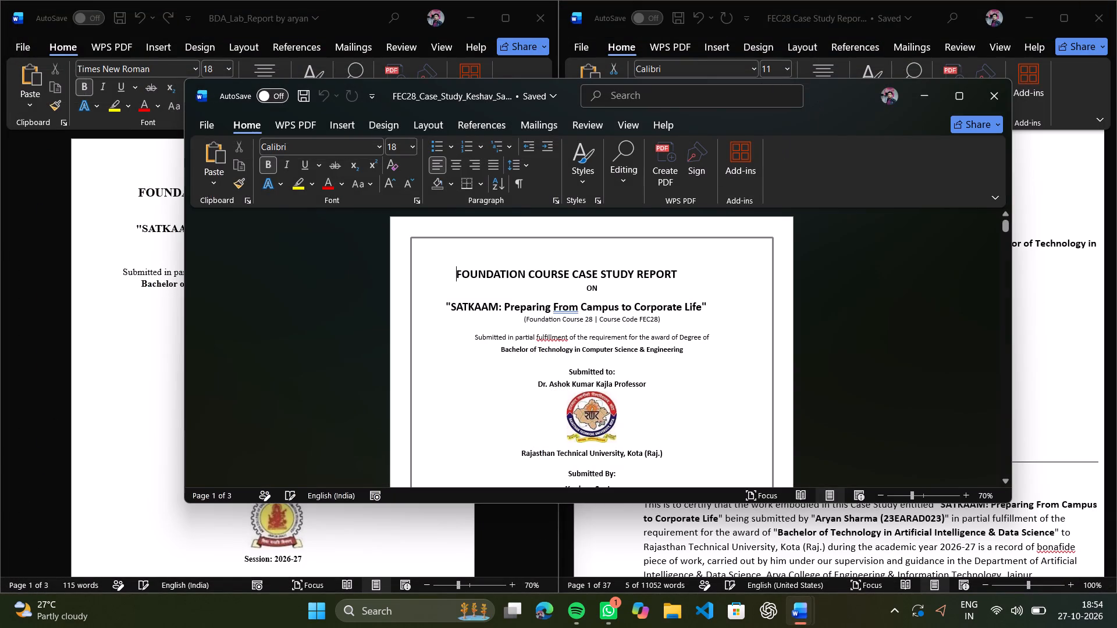
{"action": "left_click", "coordinate": [450, 266]}
{"action": "left_click_drag", "start_coordinate": [830, 84], "coordinate": [1010, 215]}
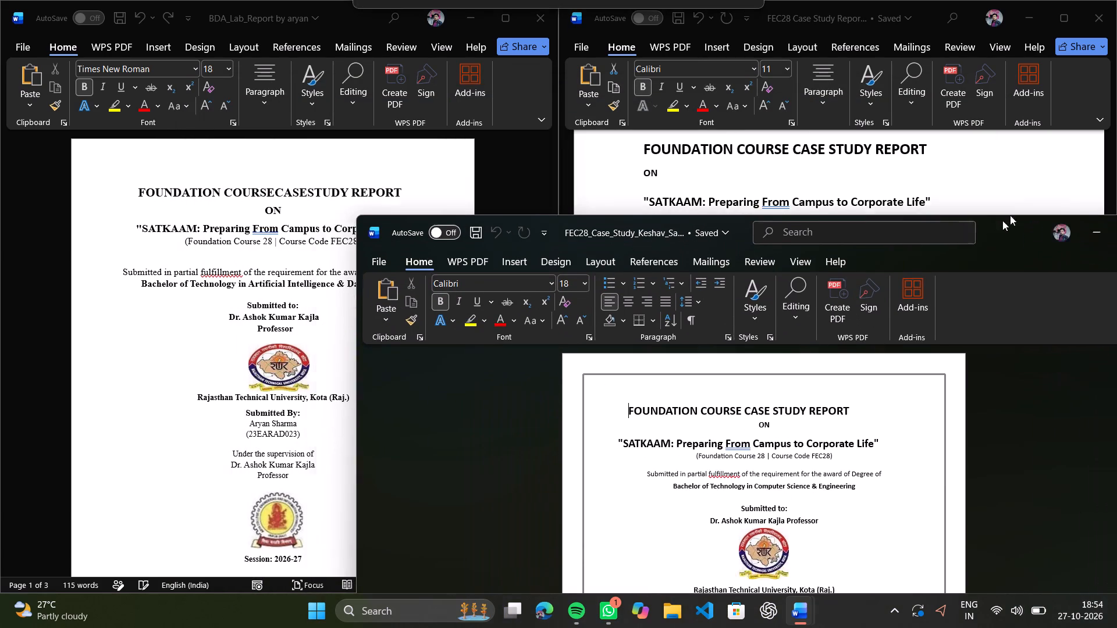
{"action": "left_click_drag", "start_coordinate": [1010, 215], "coordinate": [1033, 206]}
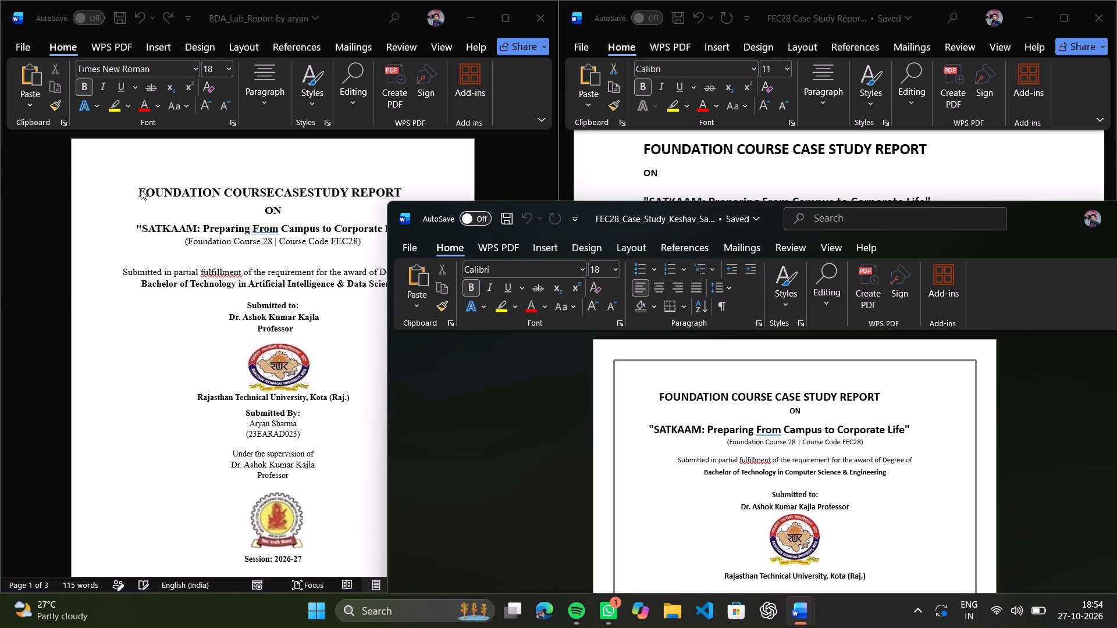
Switch to the BDA lab report and place the cursor at the start of its cover page title.
{"action": "left_click_drag", "start_coordinate": [141, 190], "coordinate": [227, 241]}
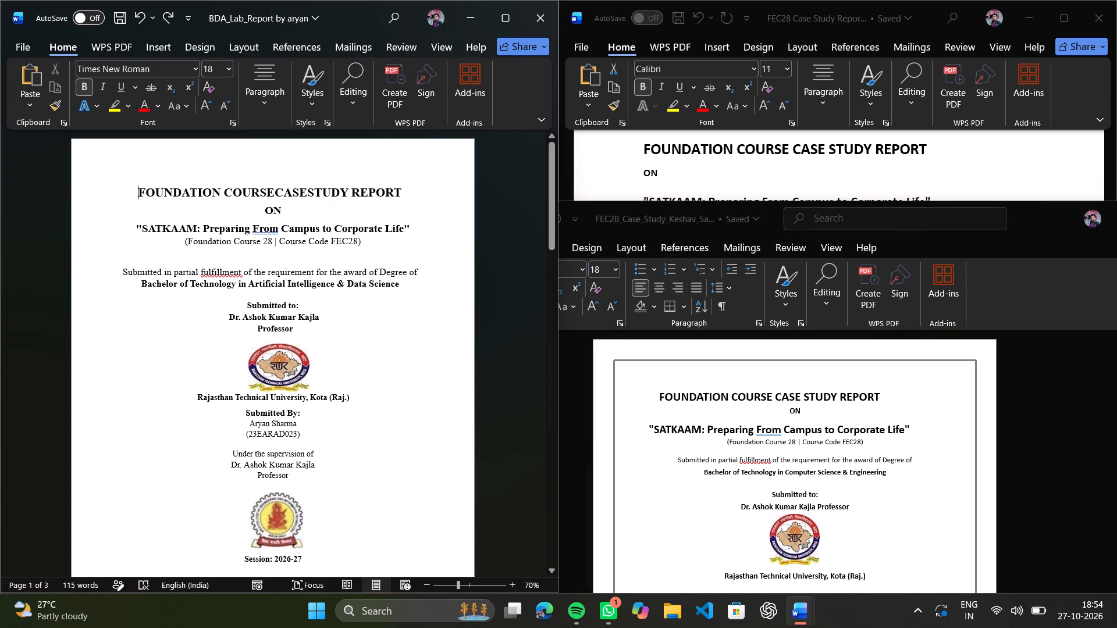
Copy the entire cover page of the BDA lab report, from the report title to the college address, for use in the case study.
{"action": "left_click_drag", "start_coordinate": [139, 194], "coordinate": [410, 494]}
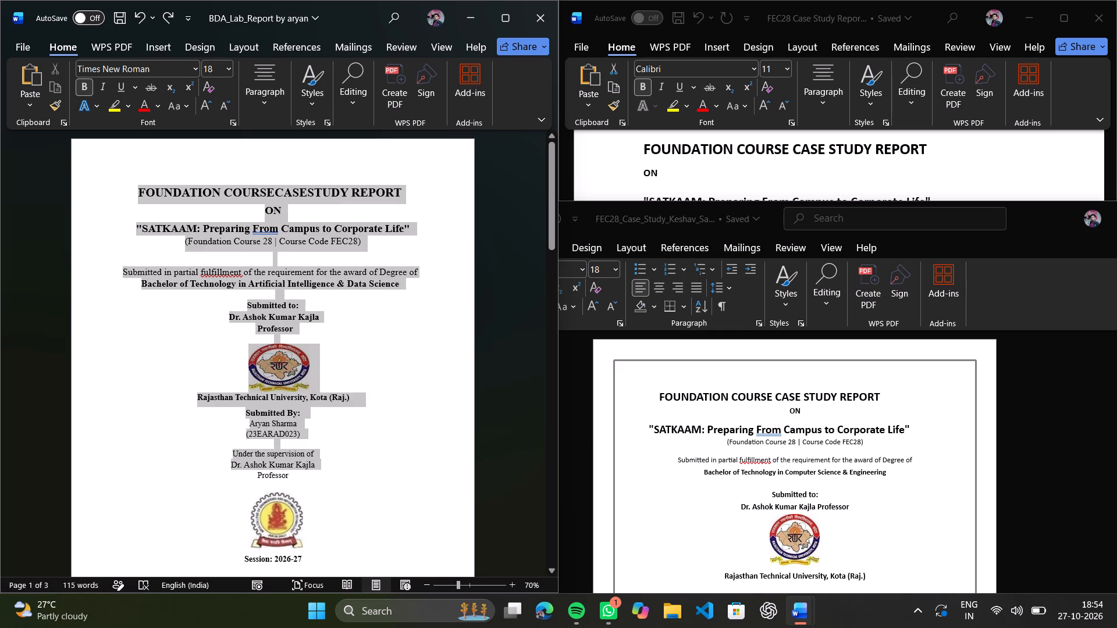
{"action": "left_click_drag", "start_coordinate": [410, 494], "coordinate": [401, 598]}
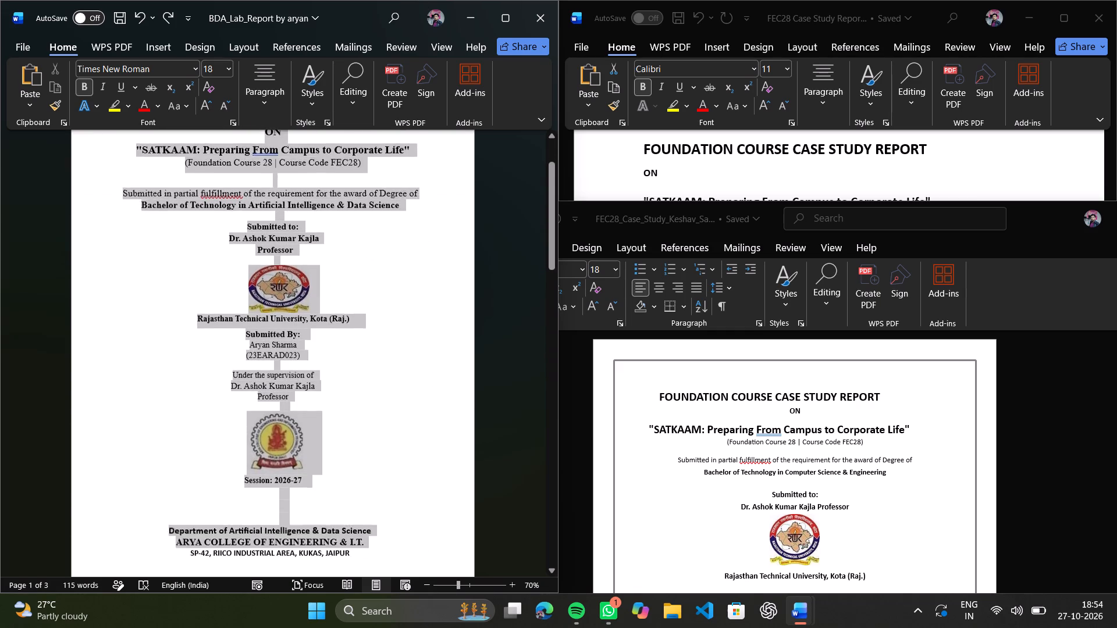
{"action": "left_click_drag", "start_coordinate": [401, 598], "coordinate": [390, 446]}
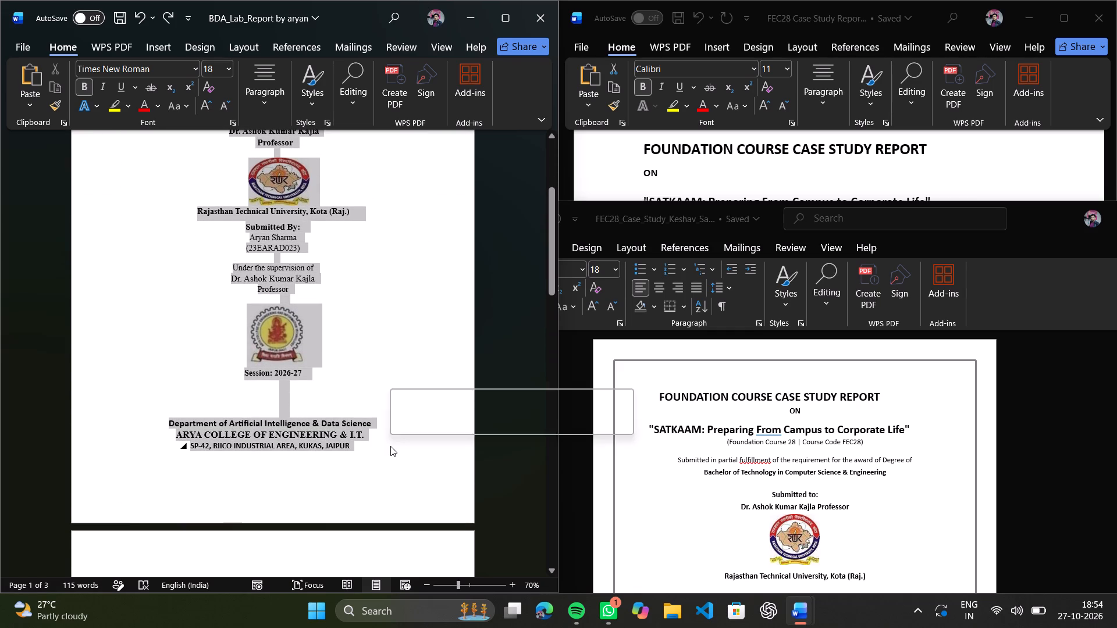
{"action": "key", "text": "ctrl+c"}
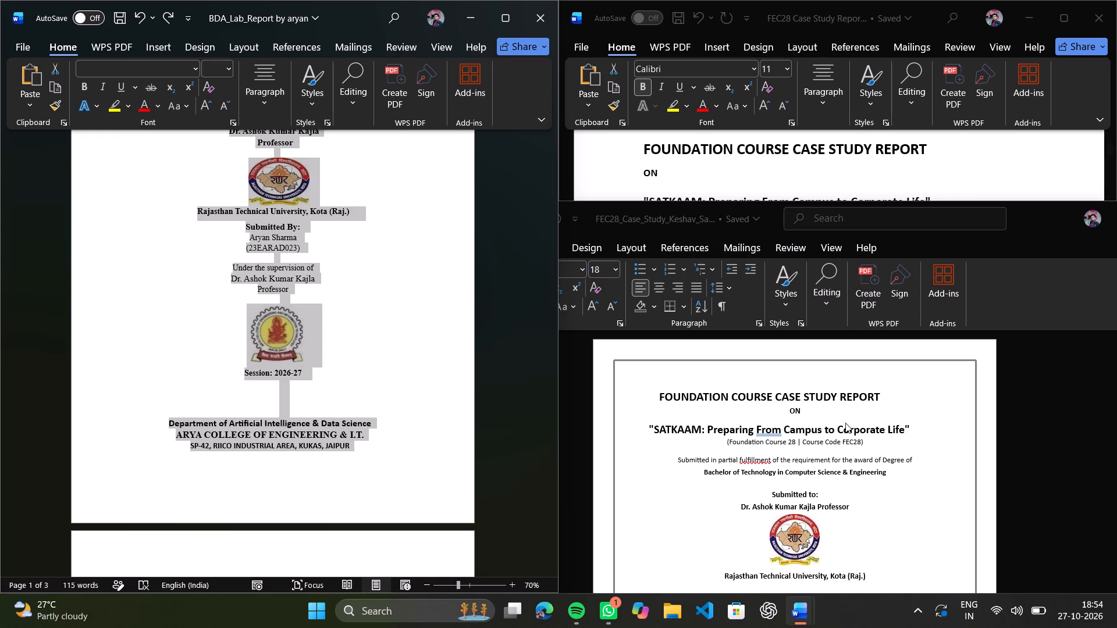
{"action": "left_click", "coordinate": [774, 170]}
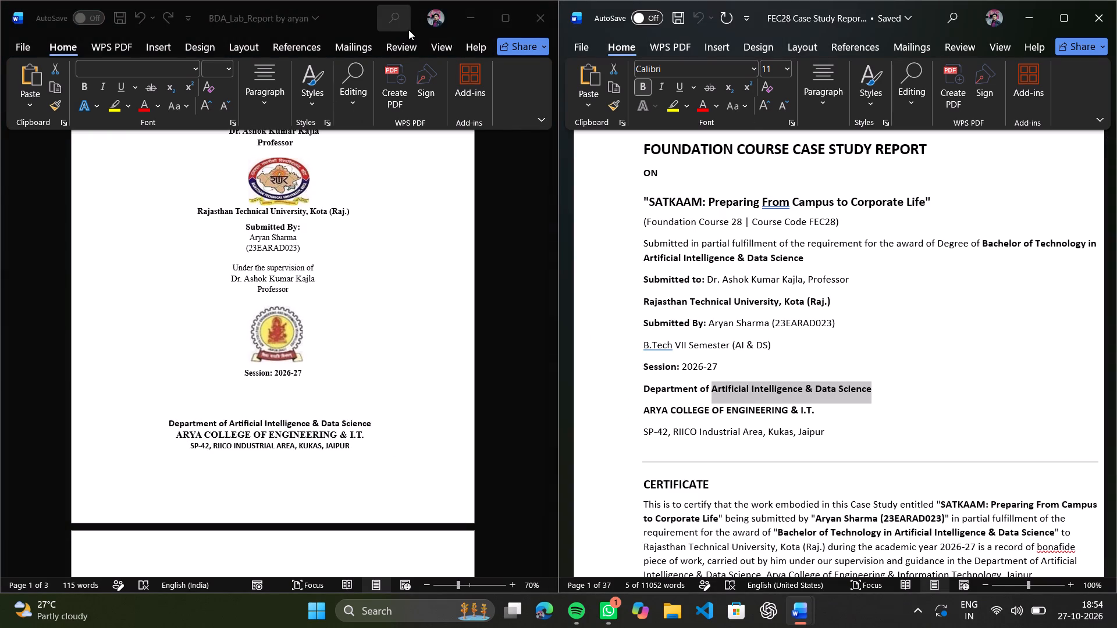
Close the BDA lab report without saving its changes.
{"action": "left_click", "coordinate": [532, 26]}
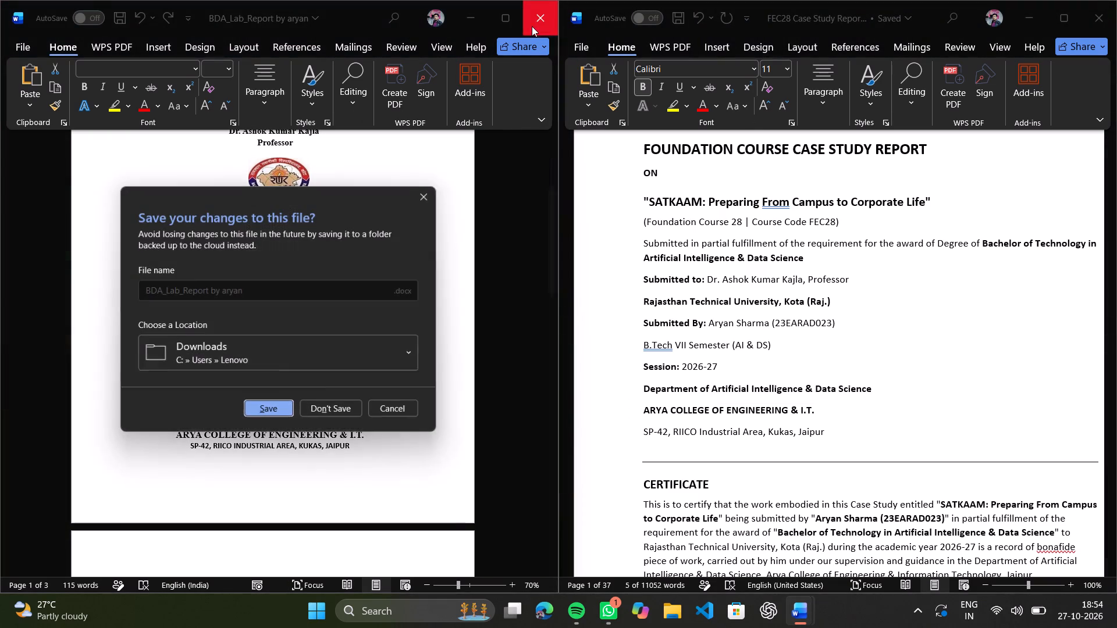
{"action": "left_click", "coordinate": [357, 406]}
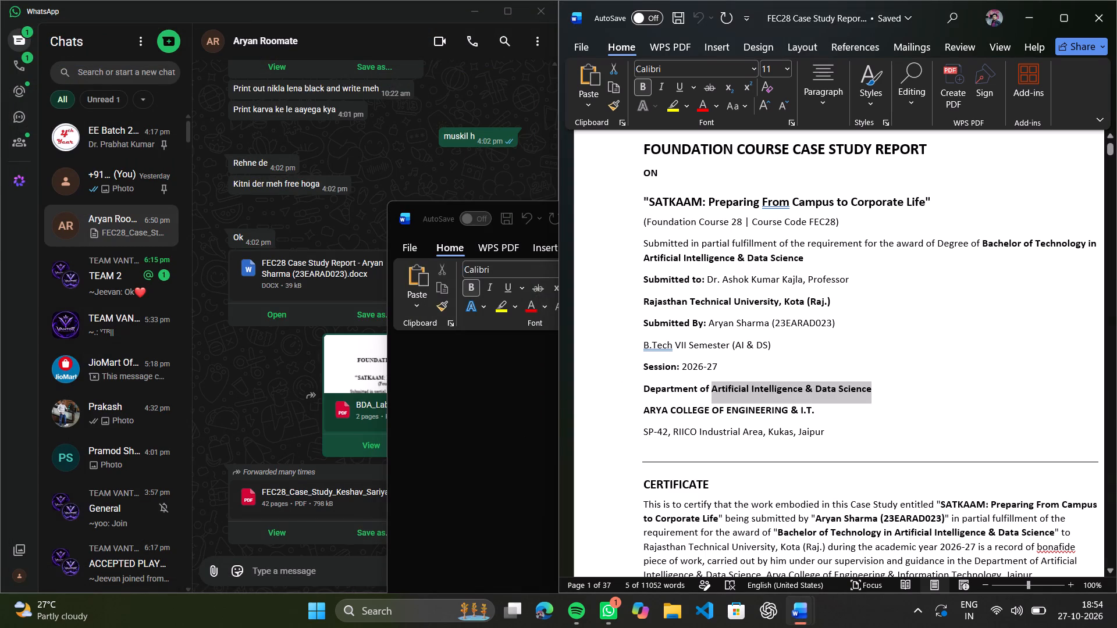
Replace the FEC28 case study's cover page, from the report title through the college address, with the copied lab report cover.
{"action": "left_click_drag", "start_coordinate": [515, 208], "coordinate": [295, 65]}
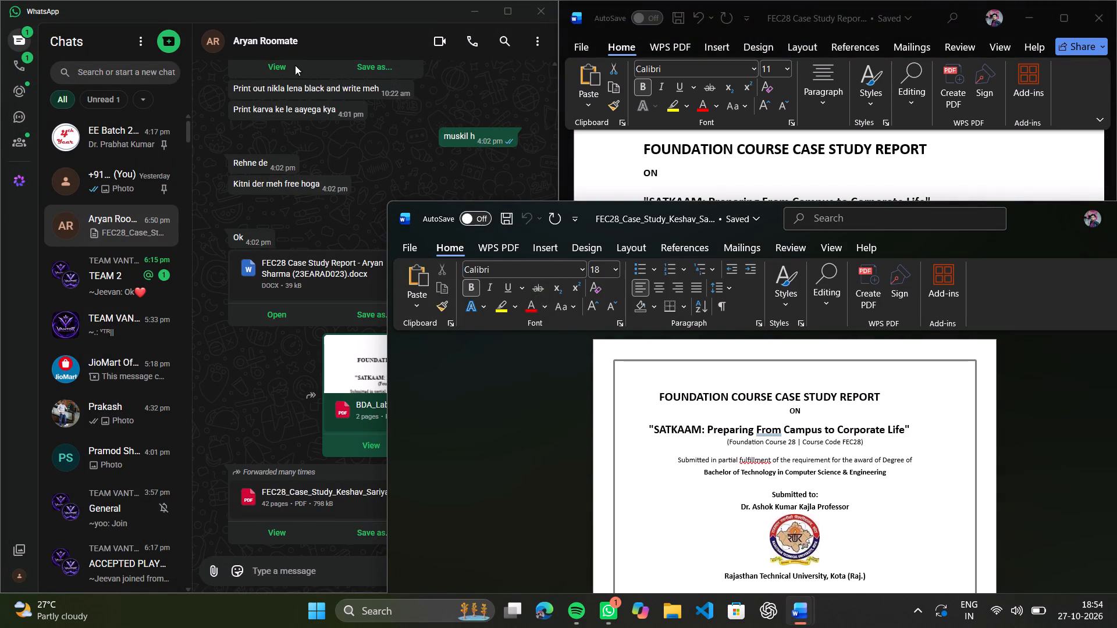
{"action": "left_click_drag", "start_coordinate": [295, 65], "coordinate": [780, 453]}
{"action": "left_click", "coordinate": [780, 453]}
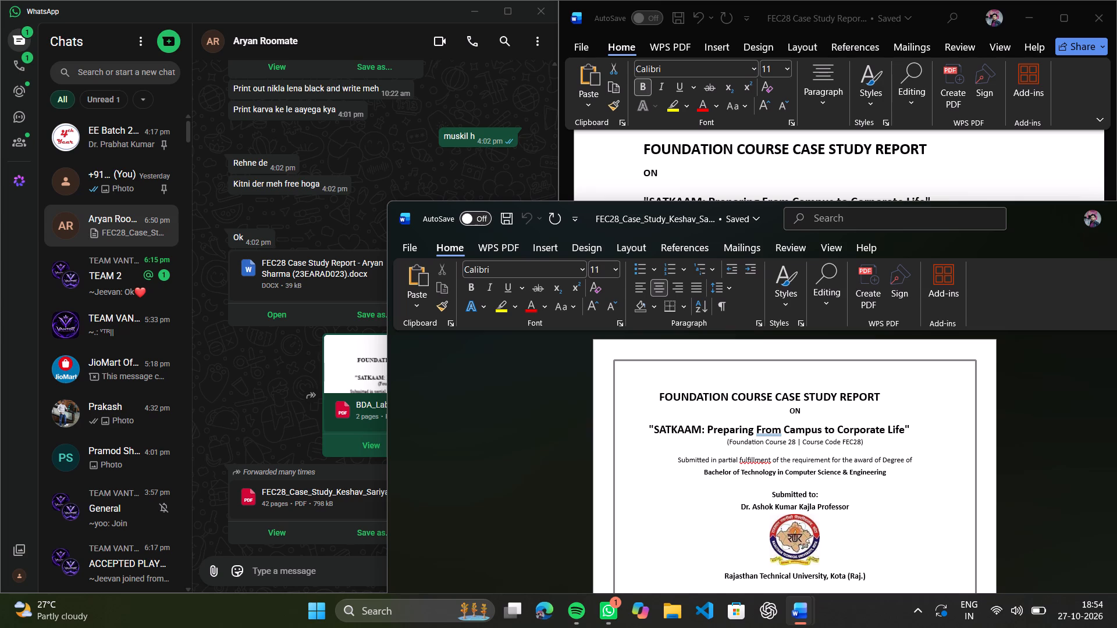
{"action": "left_click_drag", "start_coordinate": [660, 394], "coordinate": [849, 620]}
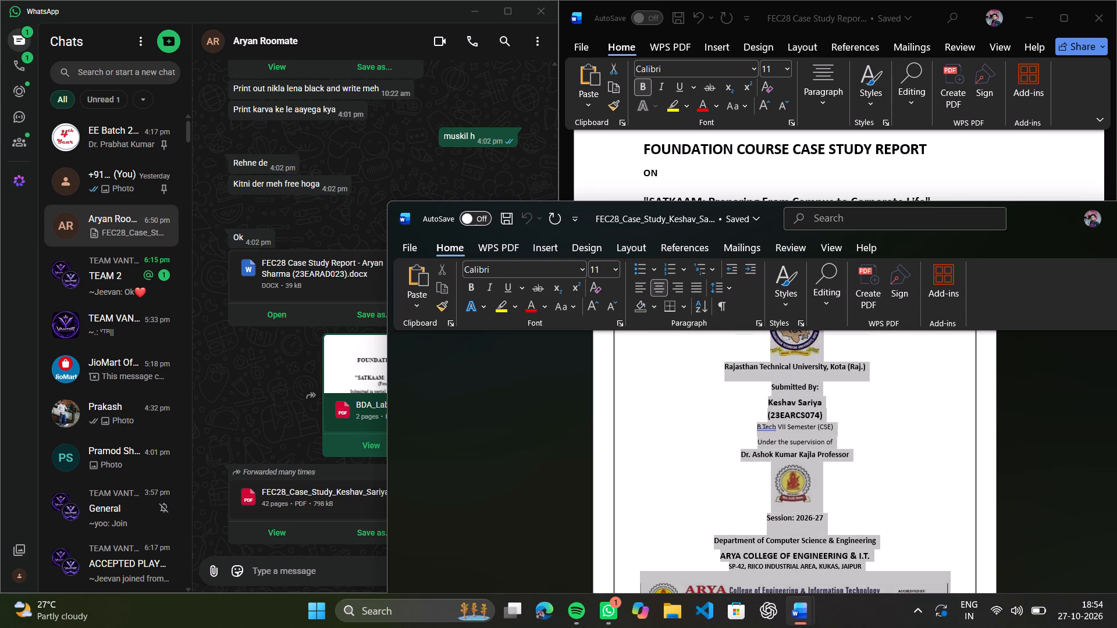
{"action": "left_click_drag", "start_coordinate": [849, 620], "coordinate": [870, 462]}
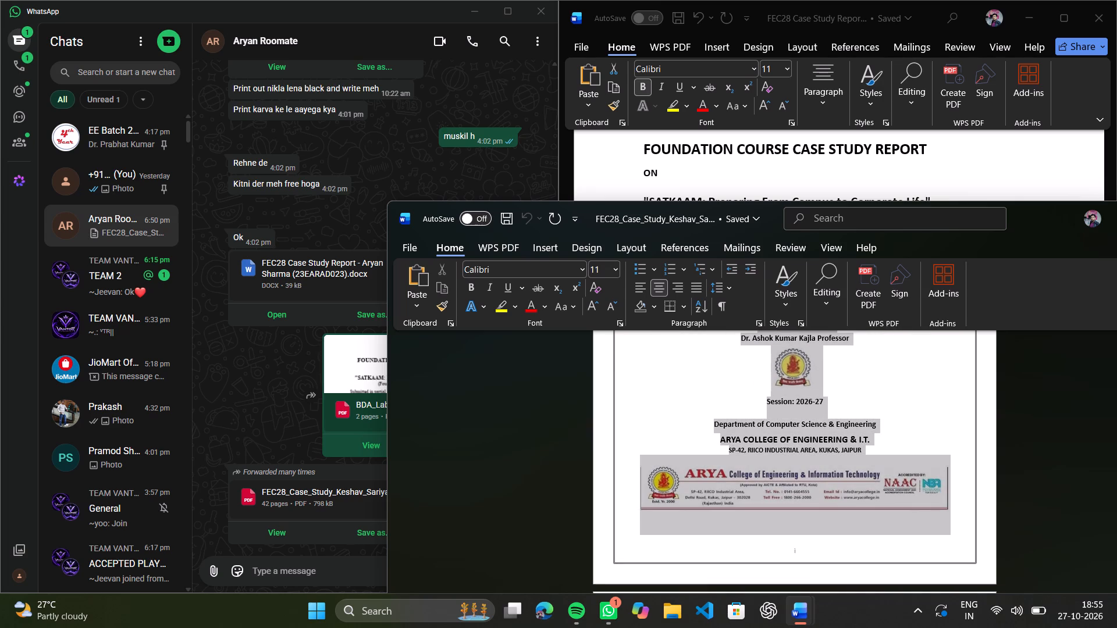
{"action": "left_click_drag", "start_coordinate": [870, 462], "coordinate": [863, 448]}
{"action": "key", "text": "BackSpace"}
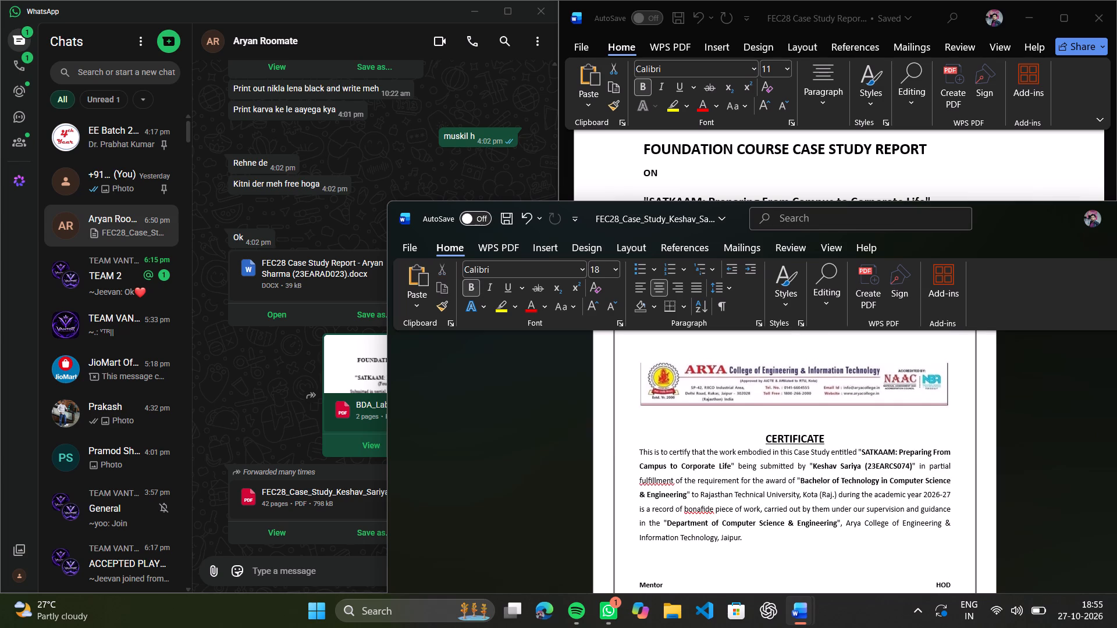
{"action": "key", "text": "ctrl+v"}
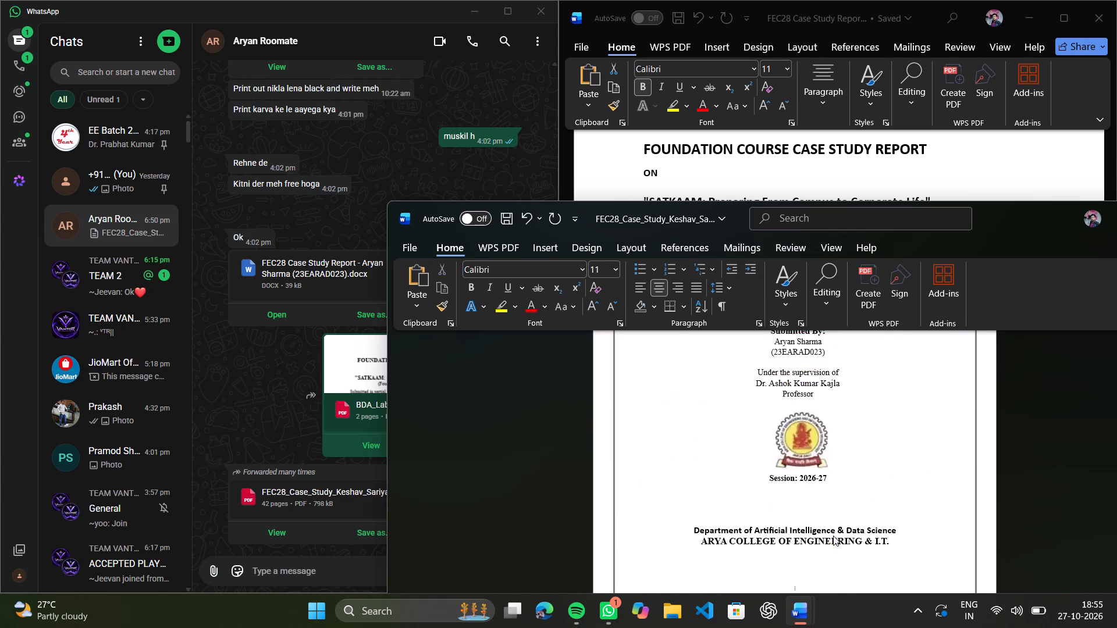
{"action": "scroll", "coordinate": [833, 536], "scroll_direction": "up", "scroll_amount": 2}
{"action": "scroll", "coordinate": [833, 536], "scroll_direction": "down", "scroll_amount": 1}
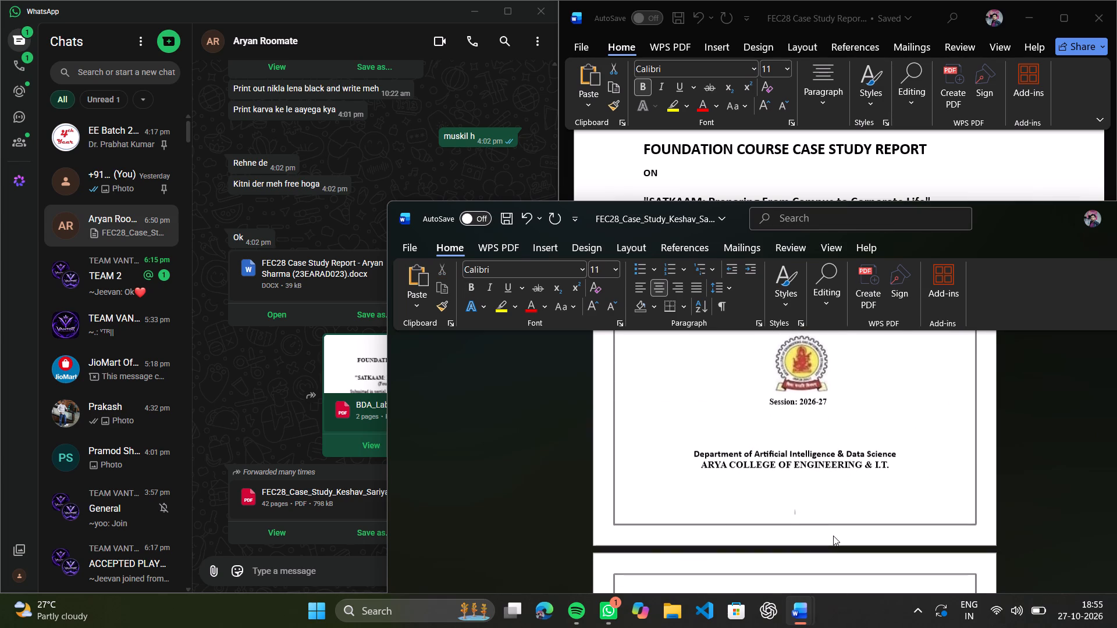
{"action": "scroll", "coordinate": [833, 536], "scroll_direction": "up", "scroll_amount": 1}
Maximize the FEC28 case study document window.
{"action": "left_click_drag", "start_coordinate": [994, 209], "coordinate": [991, 209]}
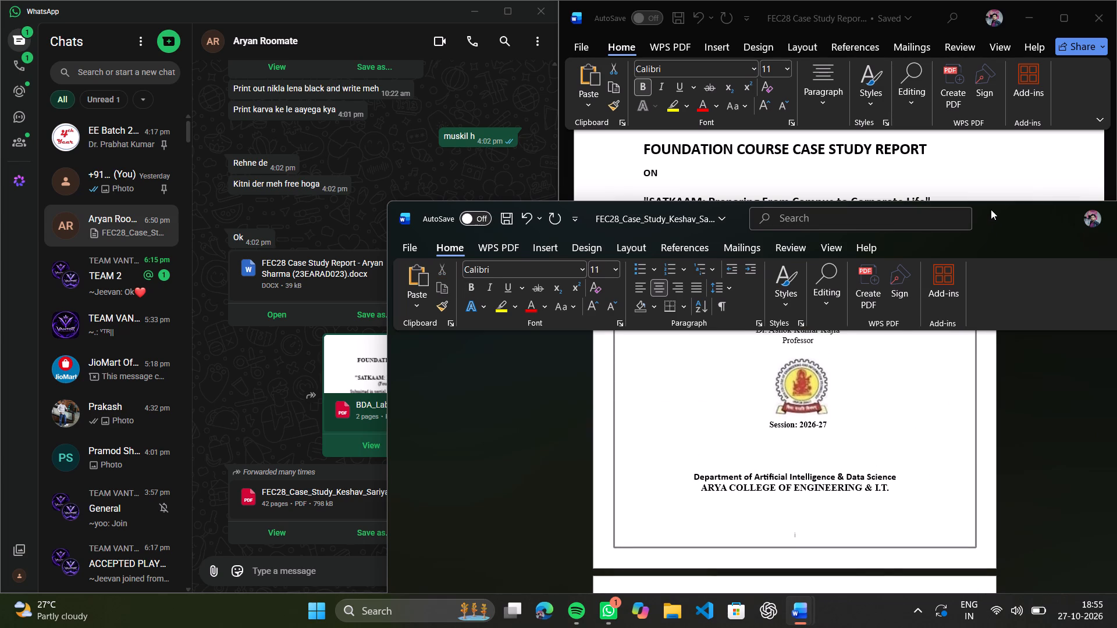
{"action": "left_click_drag", "start_coordinate": [991, 209], "coordinate": [787, 133]}
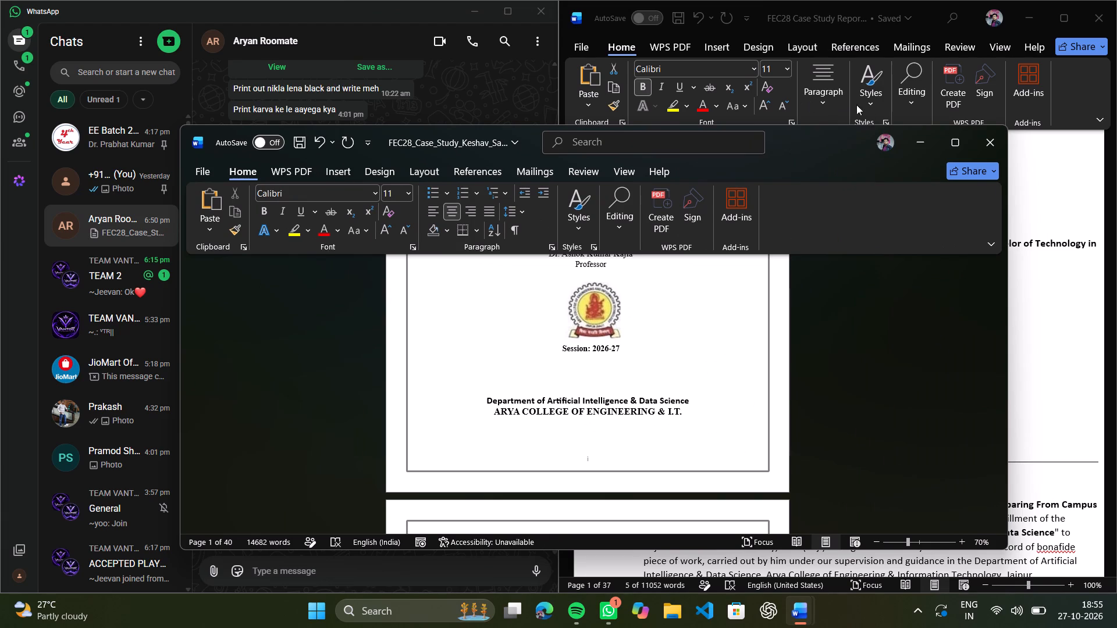
{"action": "left_click", "coordinate": [947, 132]}
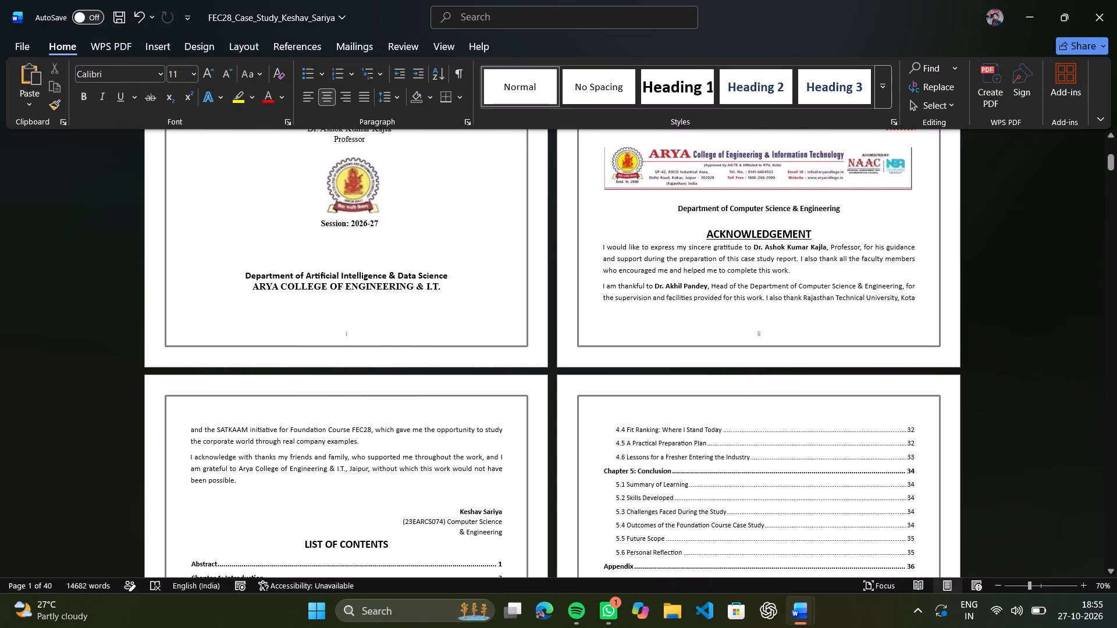
Place the cursor in the blank space between the session line and the department name on the cover page.
{"action": "scroll", "coordinate": [591, 217], "scroll_direction": "up", "scroll_amount": 2}
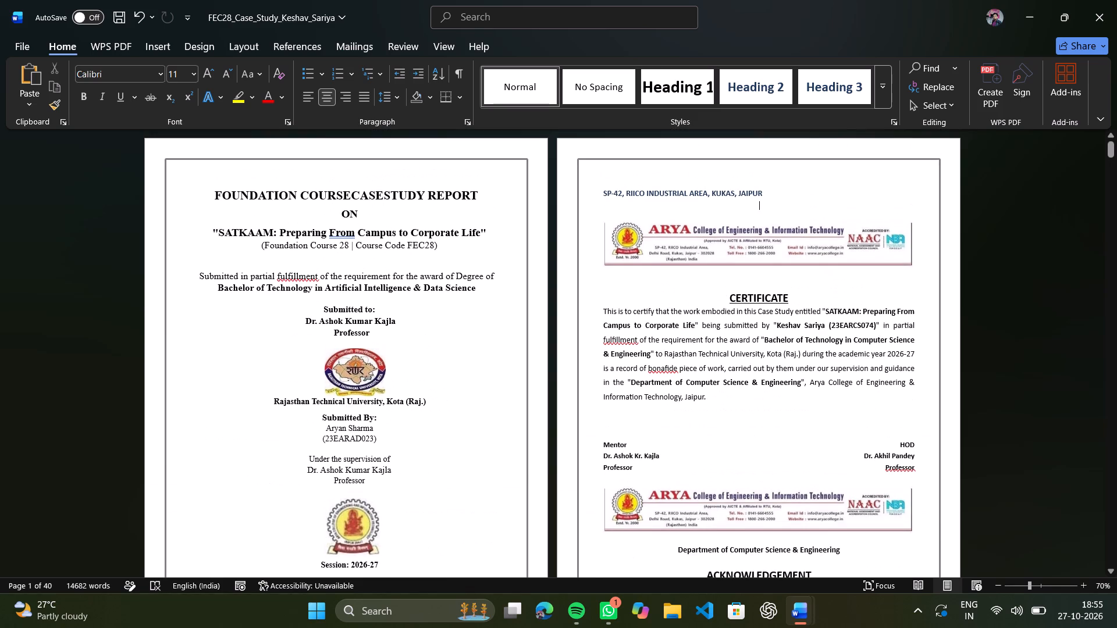
{"action": "scroll", "coordinate": [591, 217], "scroll_direction": "up", "scroll_amount": 1}
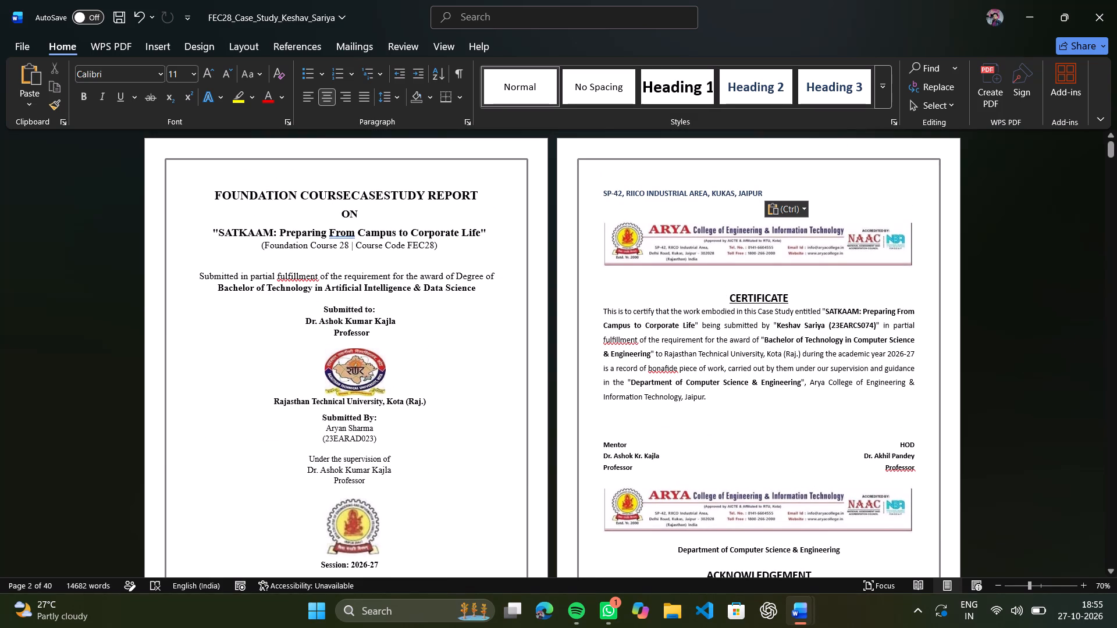
{"action": "scroll", "coordinate": [591, 217], "scroll_direction": "down", "scroll_amount": 1}
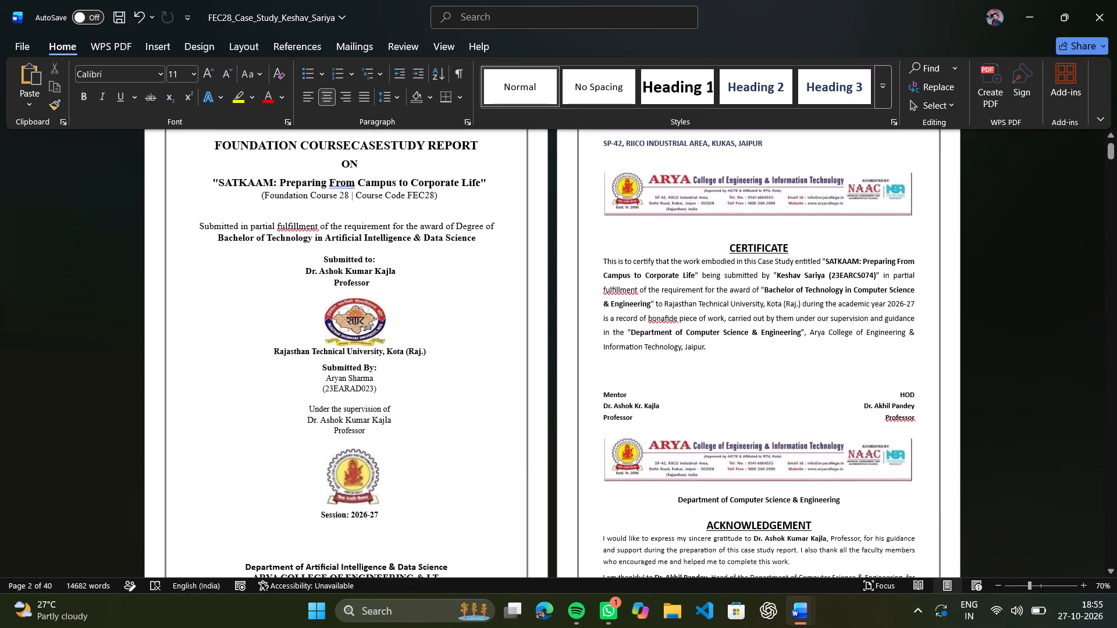
{"action": "left_click", "coordinate": [354, 548]}
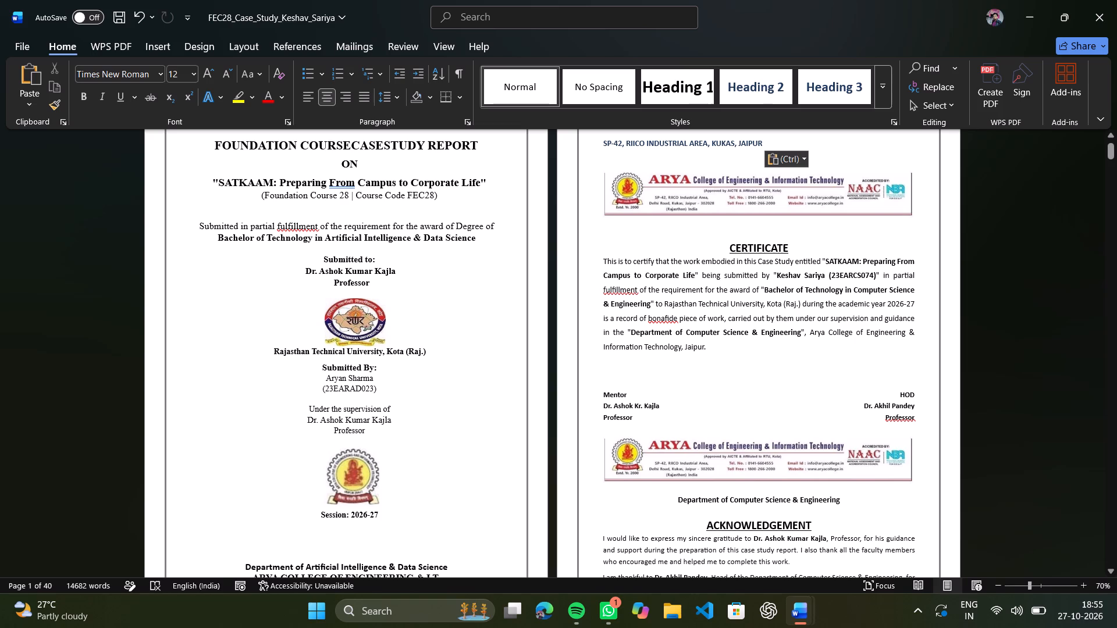
Delete the empty lines between the session line and the department name on the case study's cover page.
{"action": "key", "text": "BackSpace"}
{"action": "key", "text": "BackSpace"}
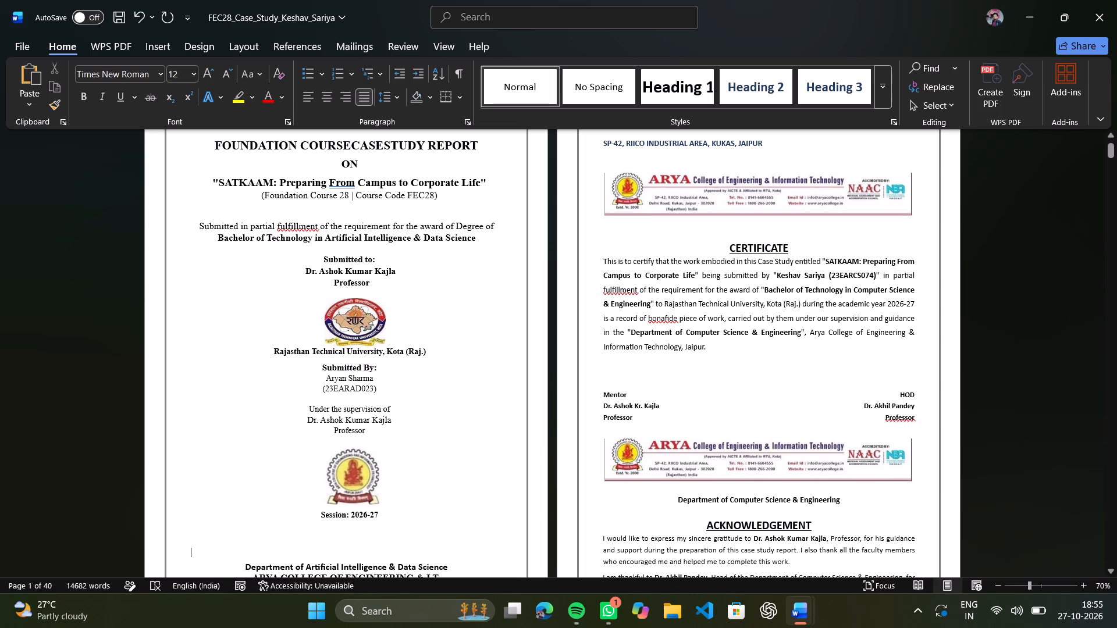
{"action": "key", "text": "BackSpace"}
{"action": "key", "text": "BackSpace"}
{"action": "key", "text": "BackSpace"}
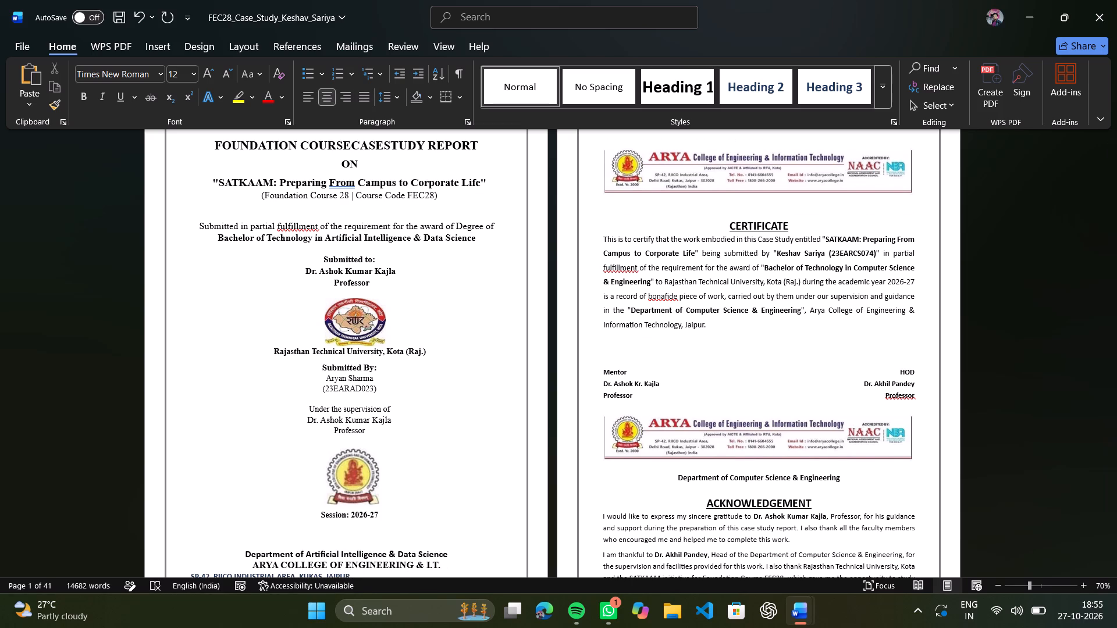
{"action": "key", "text": "BackSpace"}
{"action": "key", "text": "BackSpace"}
{"action": "key", "text": "BackSpace"}
{"action": "key", "text": "BackSpace"}
{"action": "key", "text": "BackSpace"}
{"action": "key", "text": "BackSpace"}
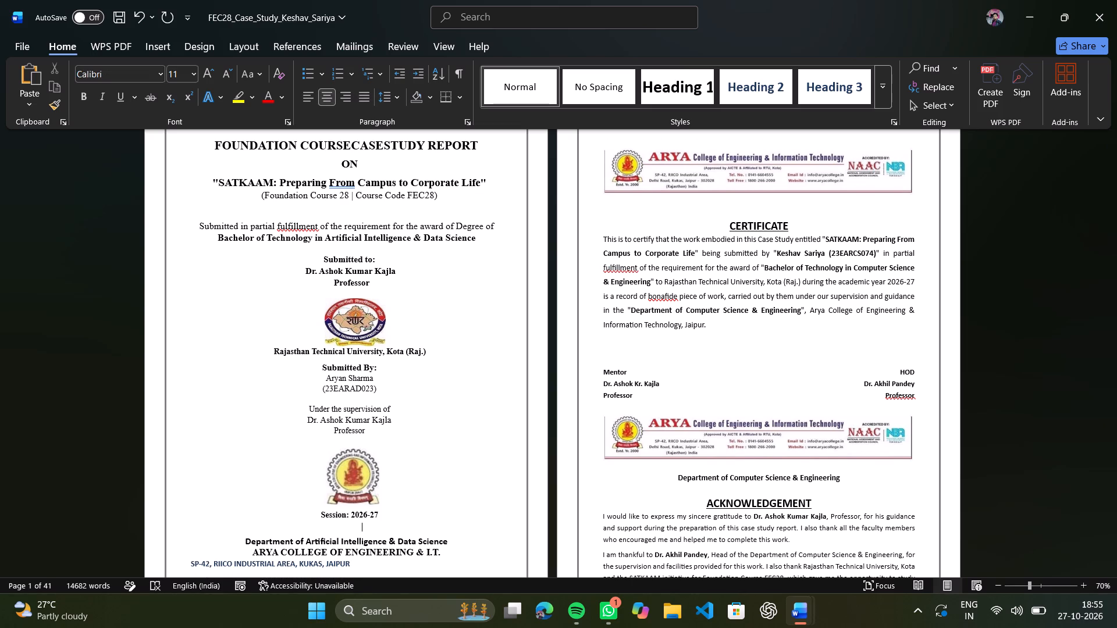
{"action": "left_click", "coordinate": [354, 548]}
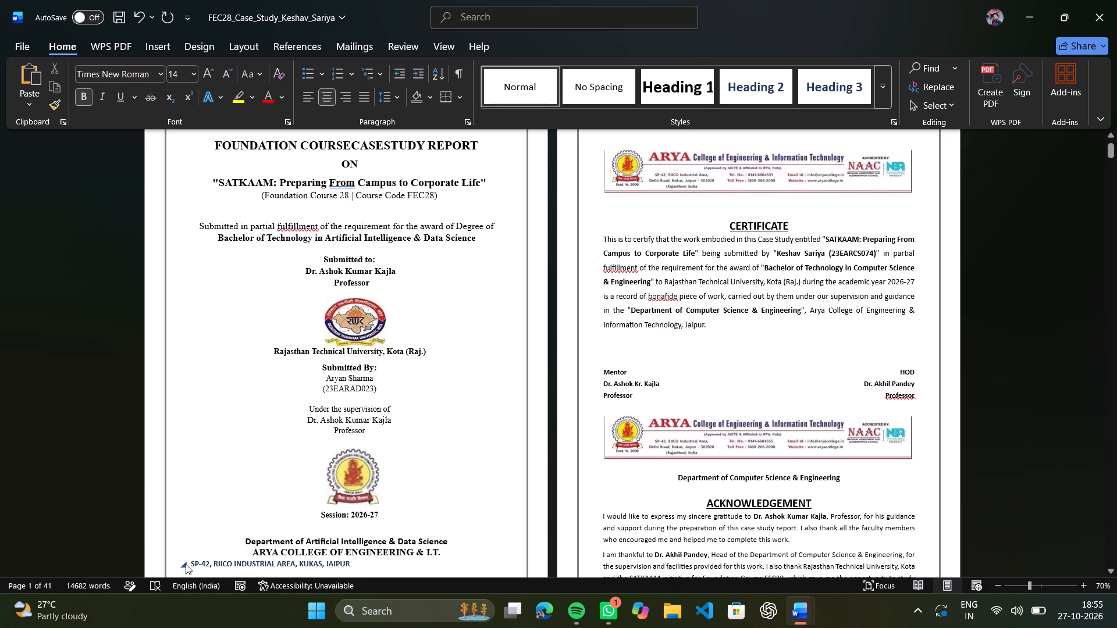
Centre the address line "SP-42, RIICO INDUSTRIAL AREA, KUKAS, JAIPUR" on the cover page and set its font to Times New Roman.
{"action": "left_click_drag", "start_coordinate": [191, 562], "coordinate": [328, 570]}
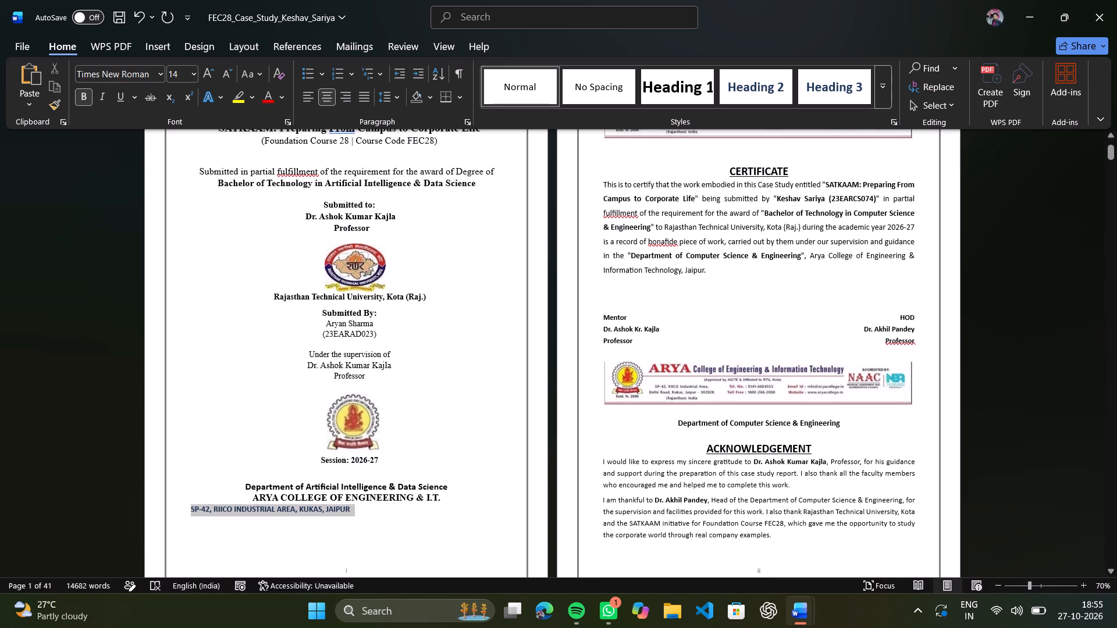
{"action": "left_click_drag", "start_coordinate": [328, 570], "coordinate": [369, 509]}
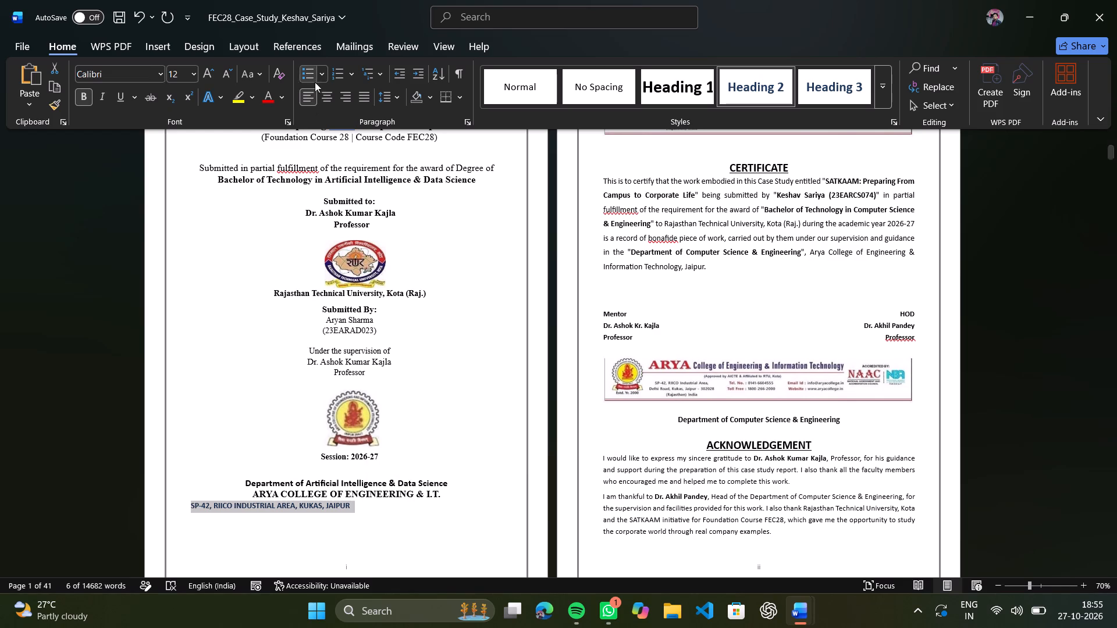
{"action": "left_click", "coordinate": [327, 102]}
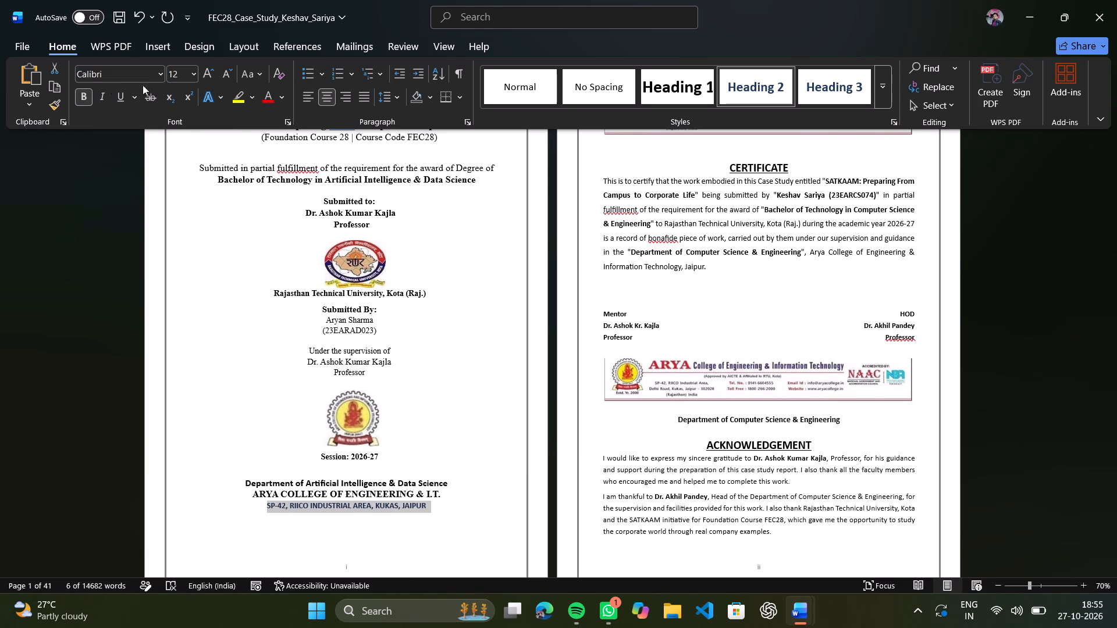
{"action": "left_click", "coordinate": [158, 71]}
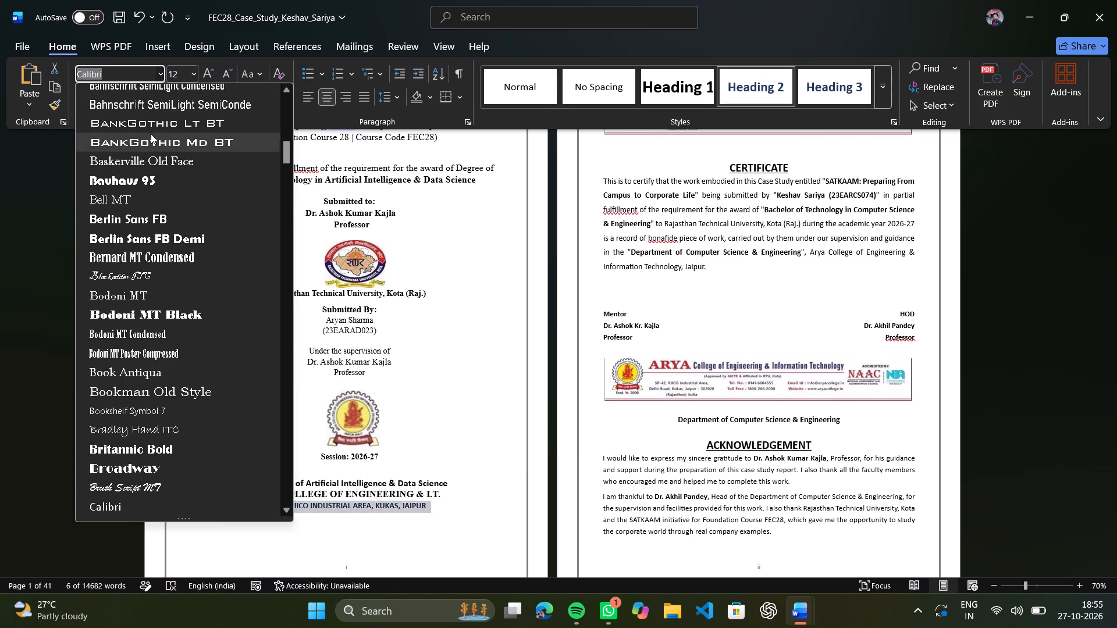
{"action": "type", "text": "ti"}
{"action": "key", "text": "Return"}
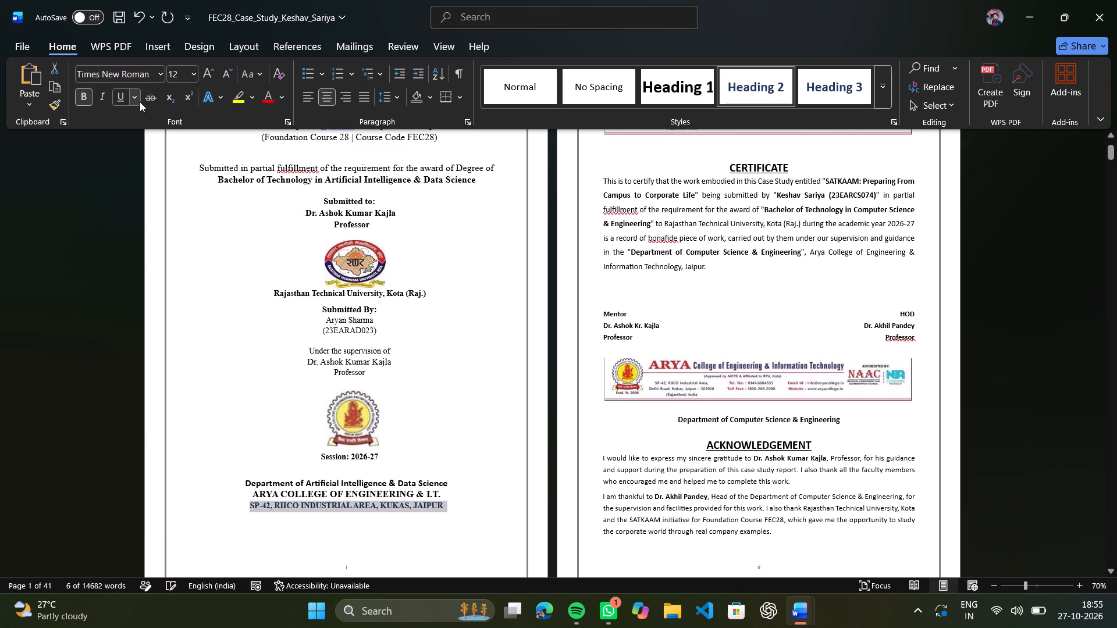
{"action": "left_click", "coordinate": [237, 390]}
Move the ARYA college banner image from above the Certificate heading to the cover page's title area.
{"action": "scroll", "coordinate": [237, 390], "scroll_direction": "up", "scroll_amount": 1}
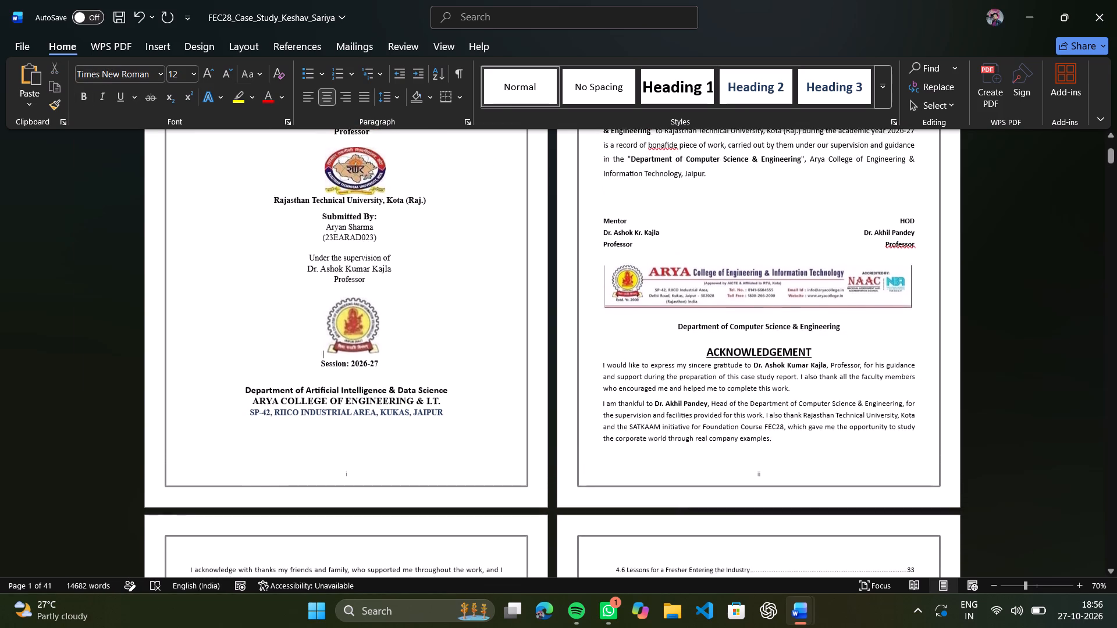
{"action": "scroll", "coordinate": [237, 390], "scroll_direction": "up", "scroll_amount": 2}
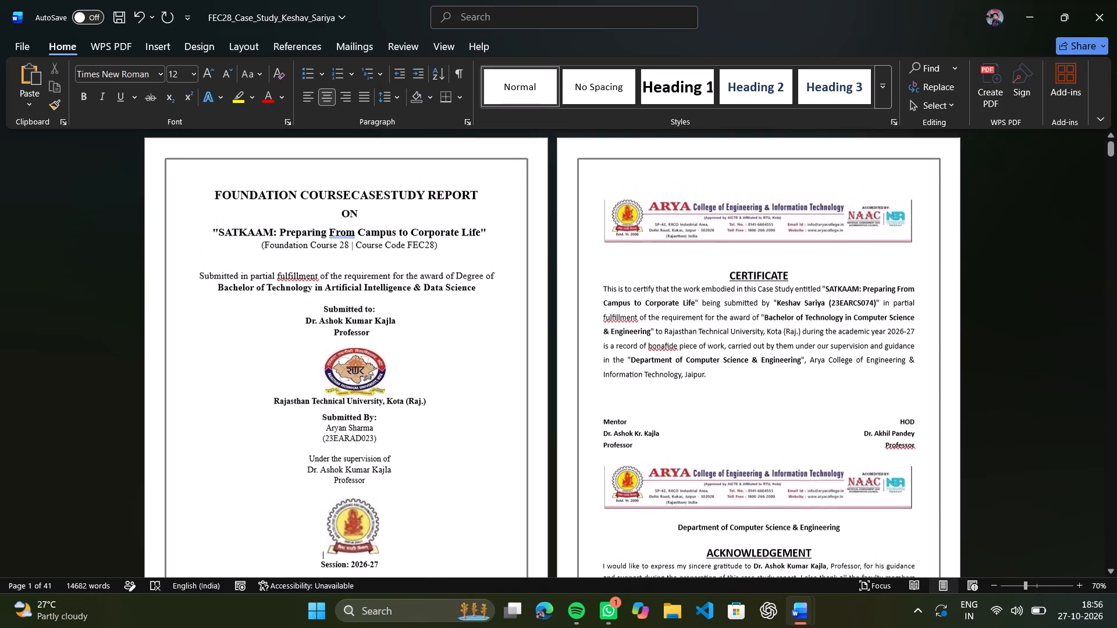
{"action": "left_click_drag", "start_coordinate": [692, 226], "coordinate": [608, 222]}
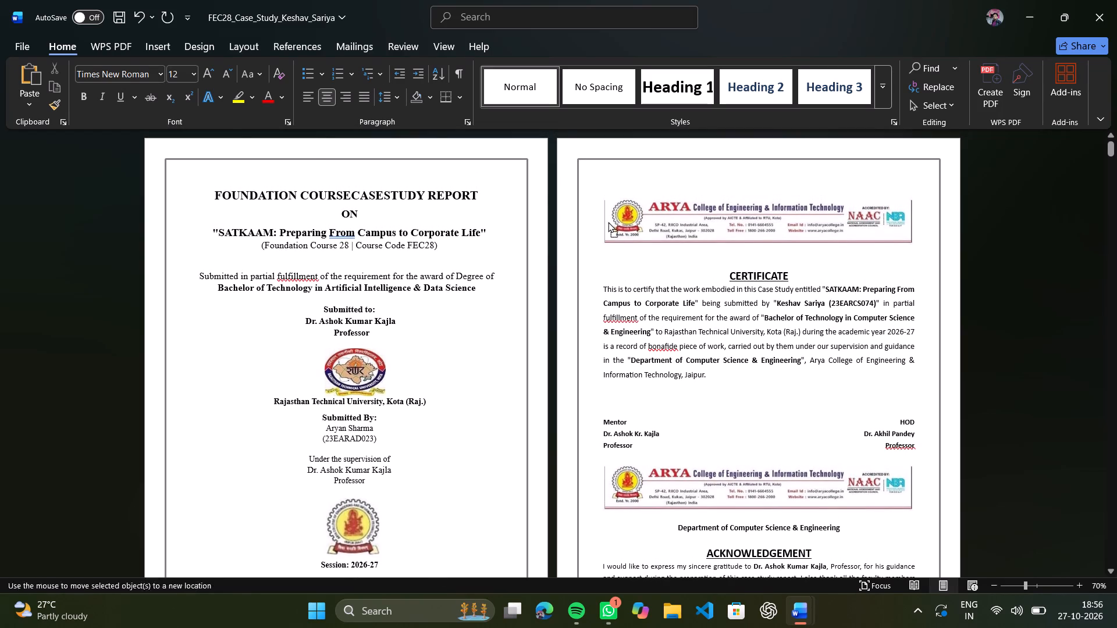
{"action": "left_click_drag", "start_coordinate": [608, 222], "coordinate": [310, 158]}
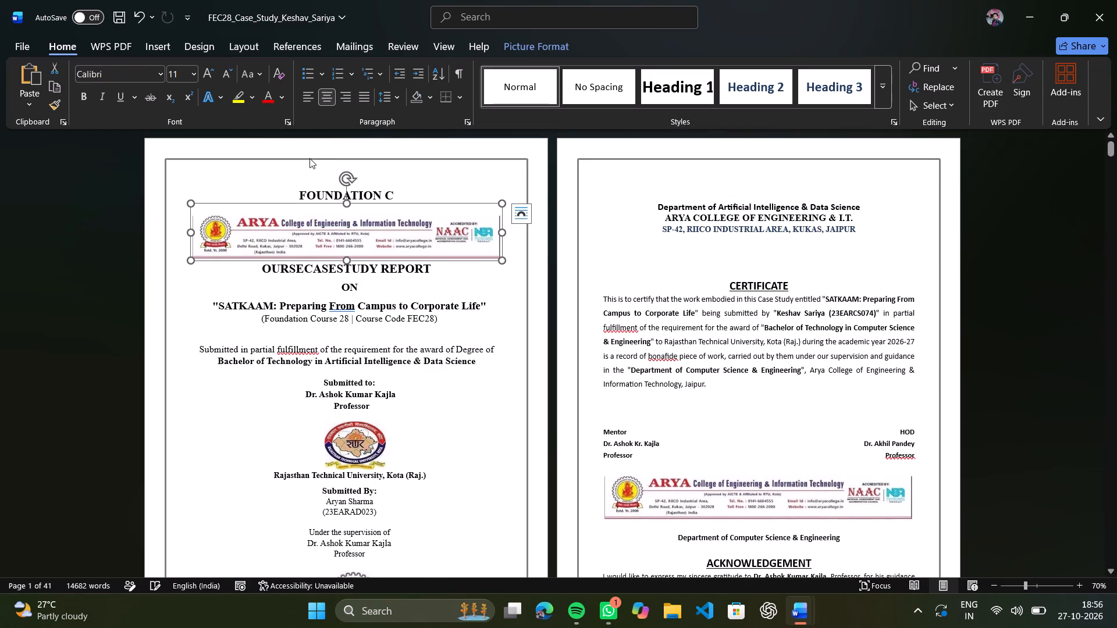
{"action": "left_click_drag", "start_coordinate": [311, 236], "coordinate": [308, 149]}
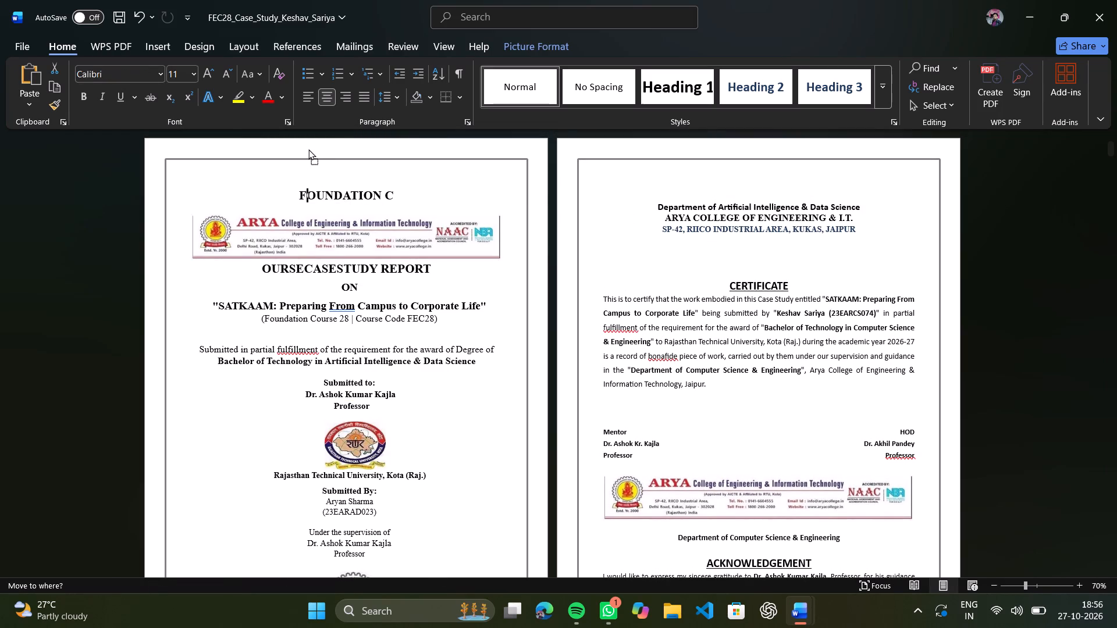
{"action": "left_click_drag", "start_coordinate": [308, 149], "coordinate": [316, 155]}
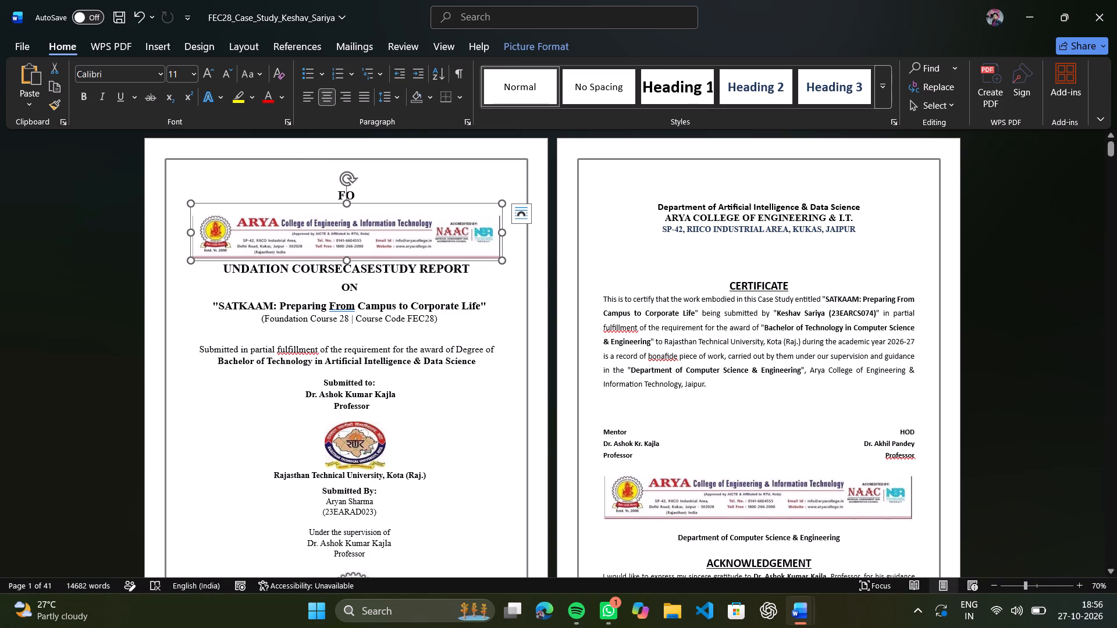
Insert a blank line above the cover title and move the college banner image onto it.
{"action": "left_click", "coordinate": [332, 196]}
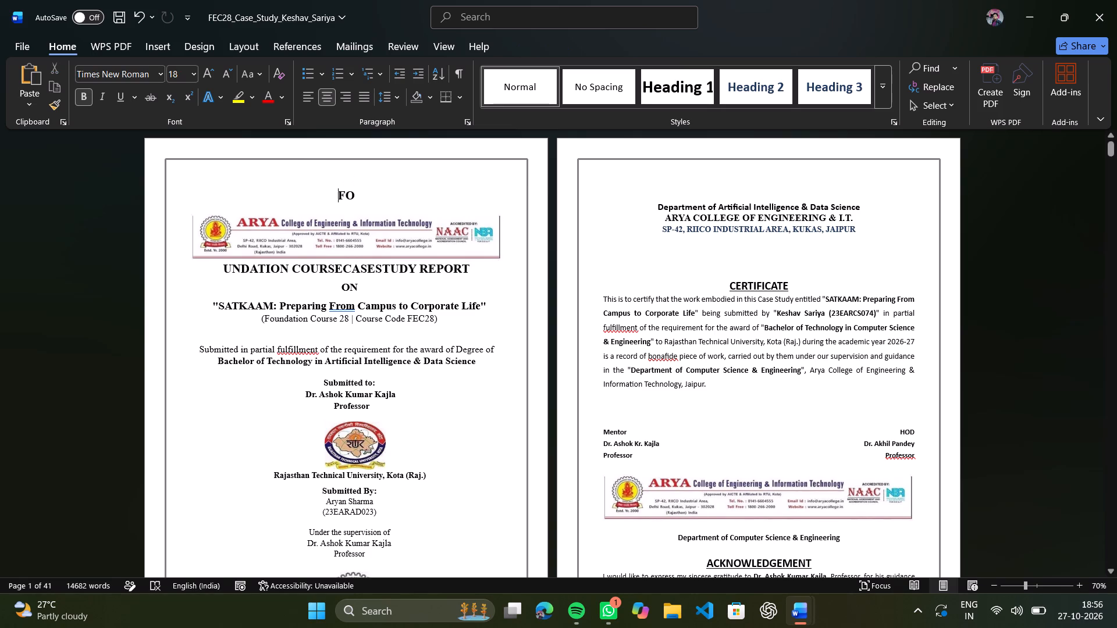
{"action": "key", "text": "space"}
{"action": "key", "text": "space"}
{"action": "key", "text": "Return"}
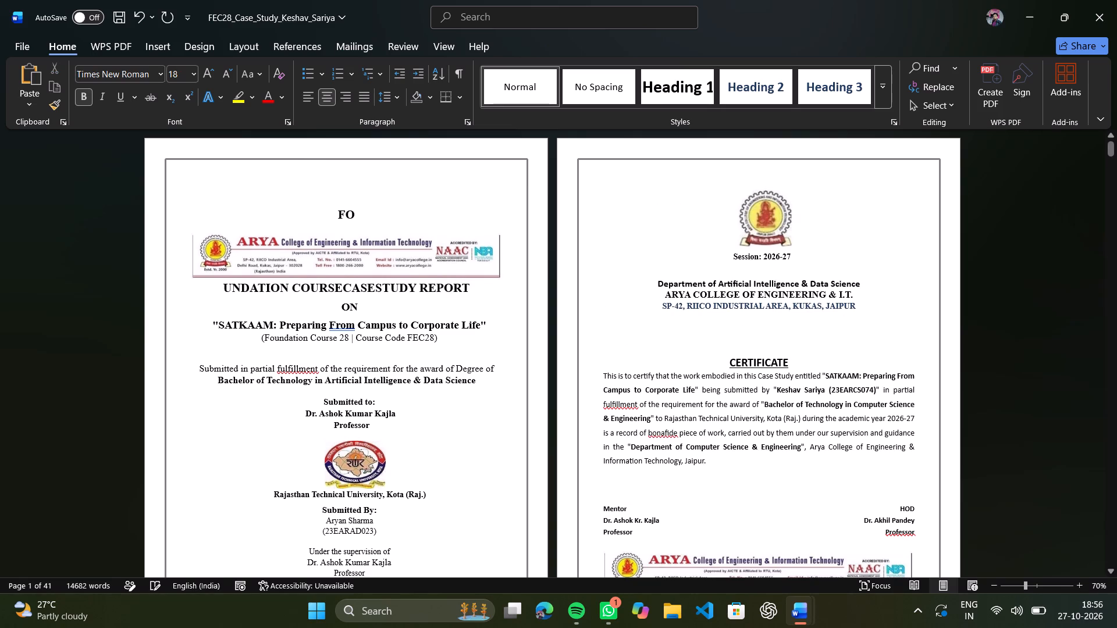
{"action": "left_click_drag", "start_coordinate": [316, 259], "coordinate": [315, 155]}
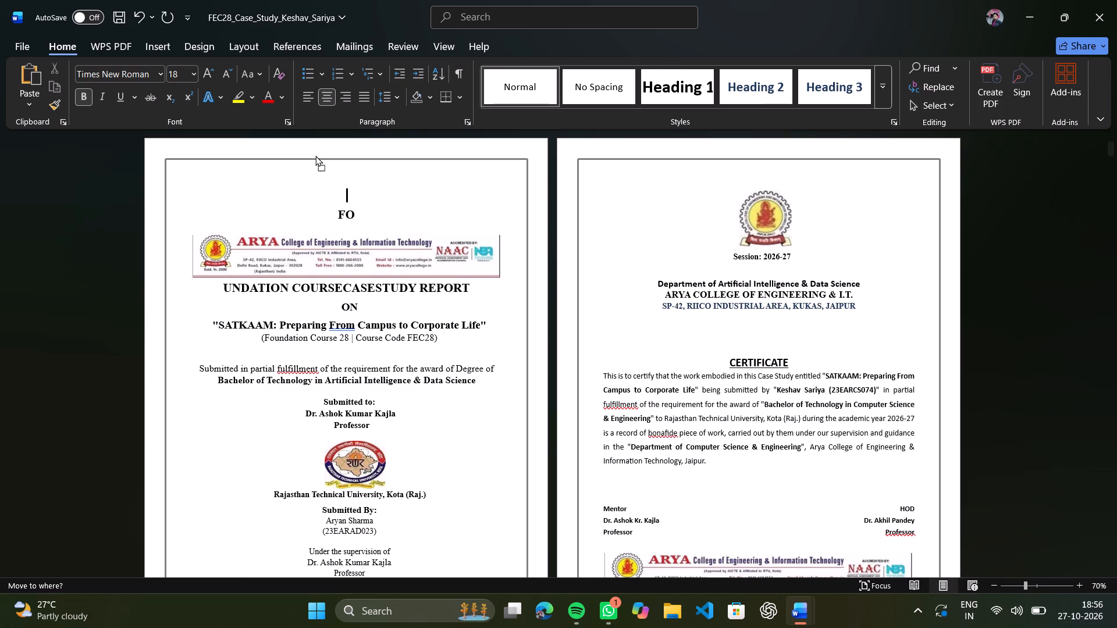
{"action": "left_click_drag", "start_coordinate": [315, 155], "coordinate": [315, 158]}
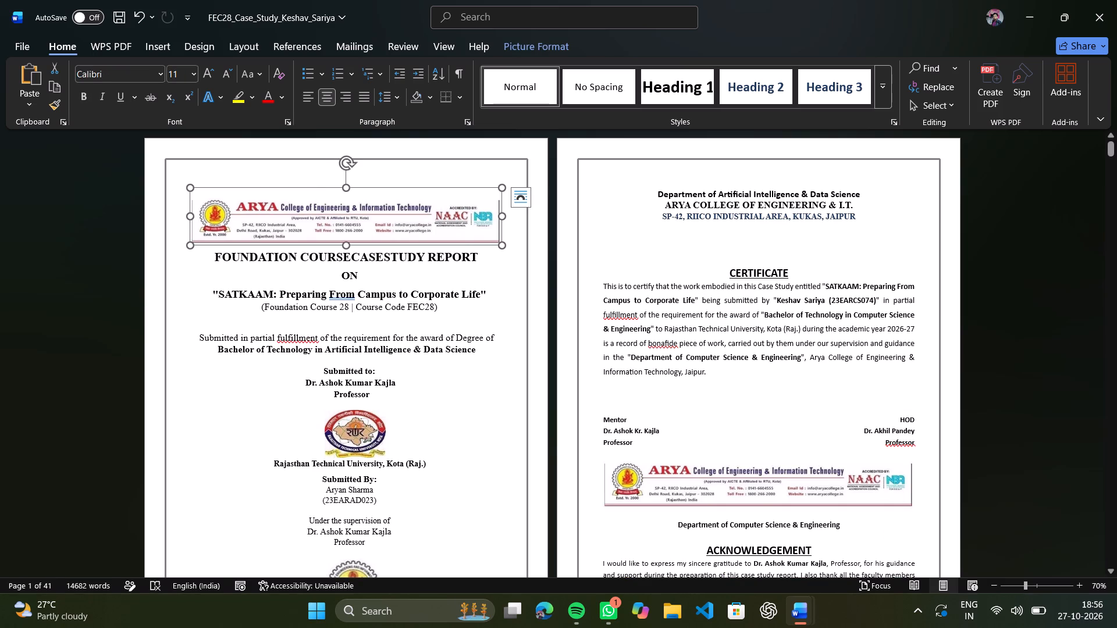
Reduce the height of the cover page's college banner and try to move it closer to the page's top border.
{"action": "left_click_drag", "start_coordinate": [346, 241], "coordinate": [346, 215]}
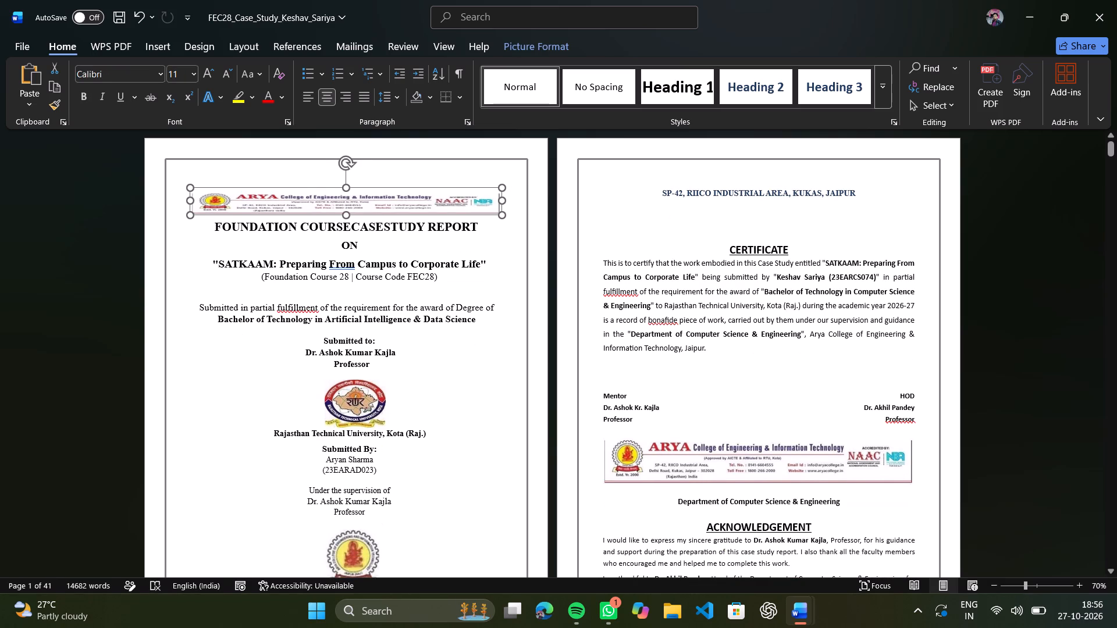
{"action": "left_click_drag", "start_coordinate": [346, 215], "coordinate": [346, 224]}
{"action": "left_click_drag", "start_coordinate": [333, 210], "coordinate": [330, 179]}
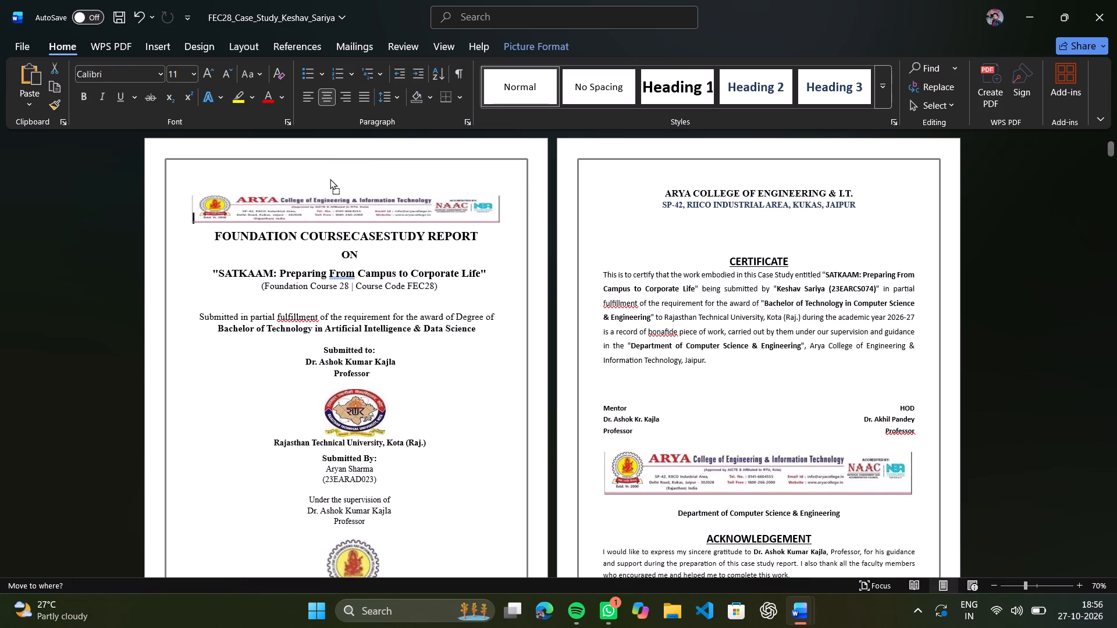
{"action": "left_click_drag", "start_coordinate": [330, 179], "coordinate": [337, 203]}
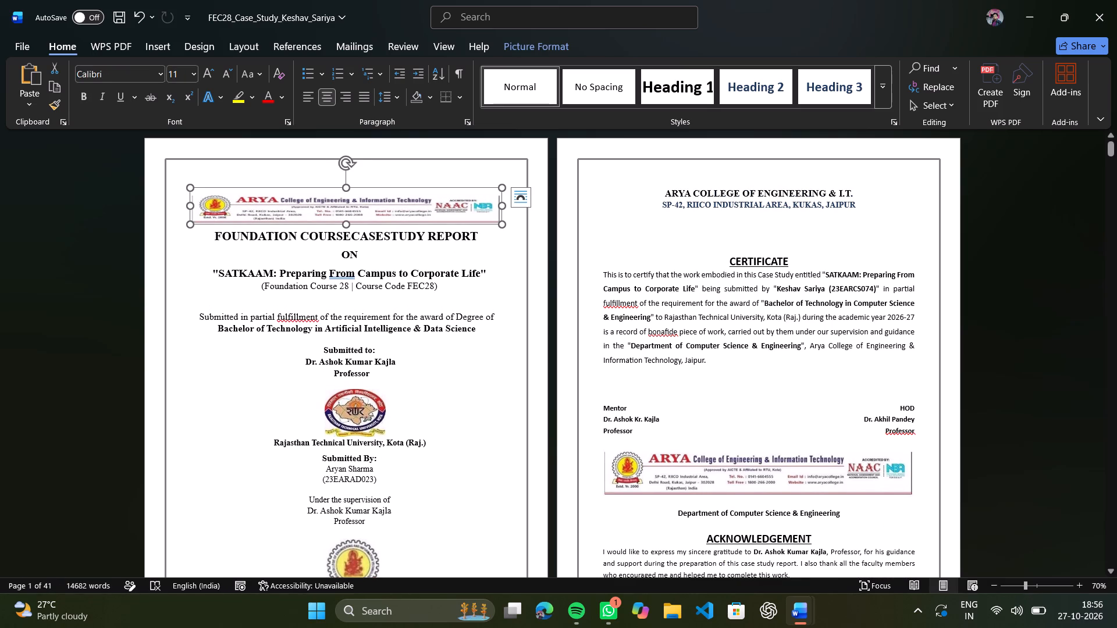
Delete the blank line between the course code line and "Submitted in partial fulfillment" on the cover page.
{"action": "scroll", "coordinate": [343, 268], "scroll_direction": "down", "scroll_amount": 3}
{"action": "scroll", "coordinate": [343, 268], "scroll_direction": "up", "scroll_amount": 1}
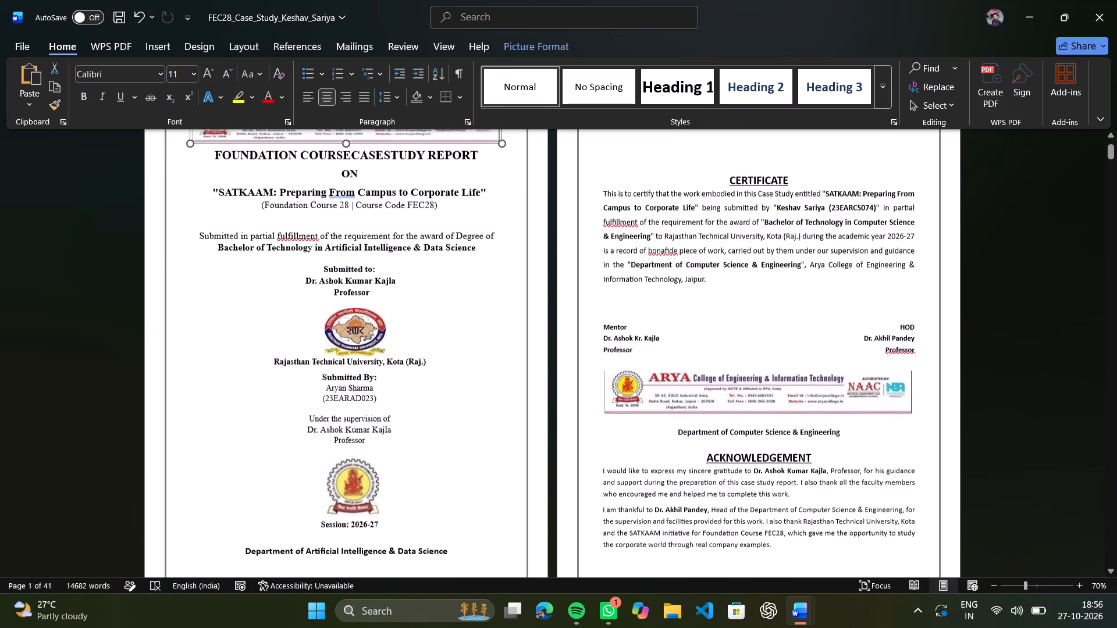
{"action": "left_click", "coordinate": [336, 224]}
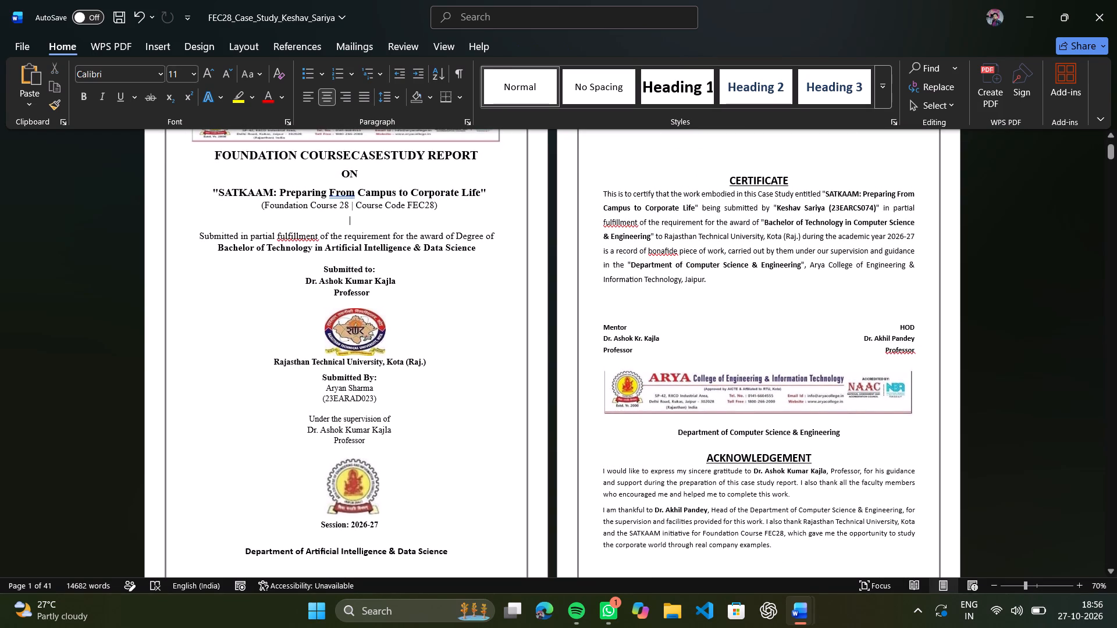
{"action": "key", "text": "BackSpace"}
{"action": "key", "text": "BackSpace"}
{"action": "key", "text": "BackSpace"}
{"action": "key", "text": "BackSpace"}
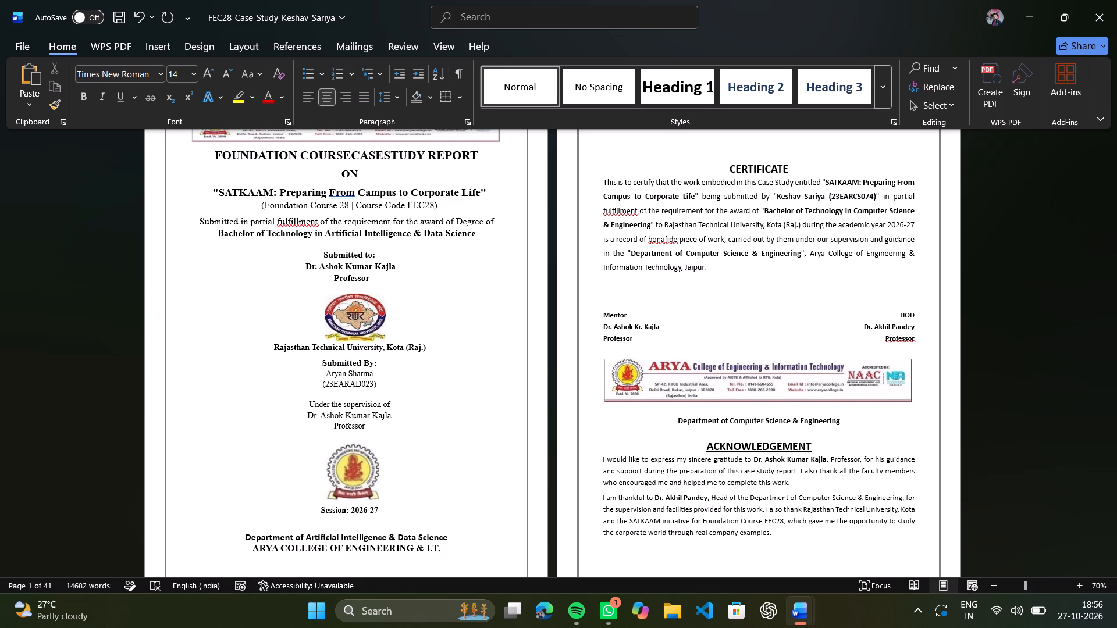
Undo the blank-line deletion and all cover banner edits, including its resizing and its move from above the Certificate heading.
{"action": "key", "text": "ctrl+z"}
{"action": "key", "text": "ctrl+z"}
{"action": "key", "text": "ctrl+z"}
{"action": "key", "text": "ctrl+z"}
{"action": "key", "text": "ctrl+z"}
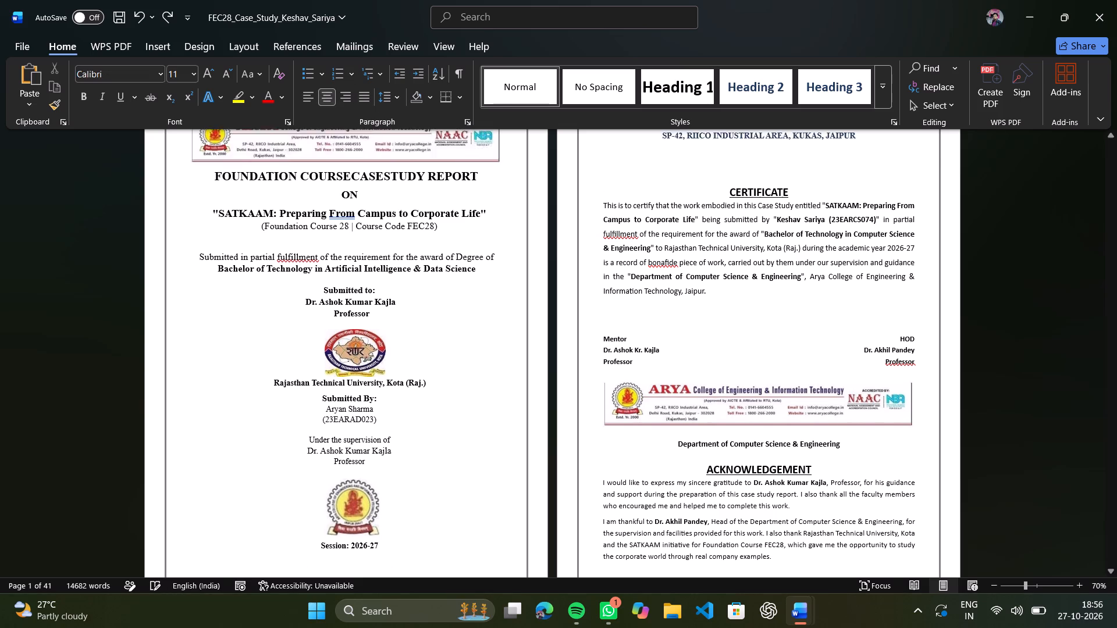
{"action": "key", "text": "ctrl+z"}
{"action": "key", "text": "ctrl+z"}
{"action": "key", "text": "ctrl+z"}
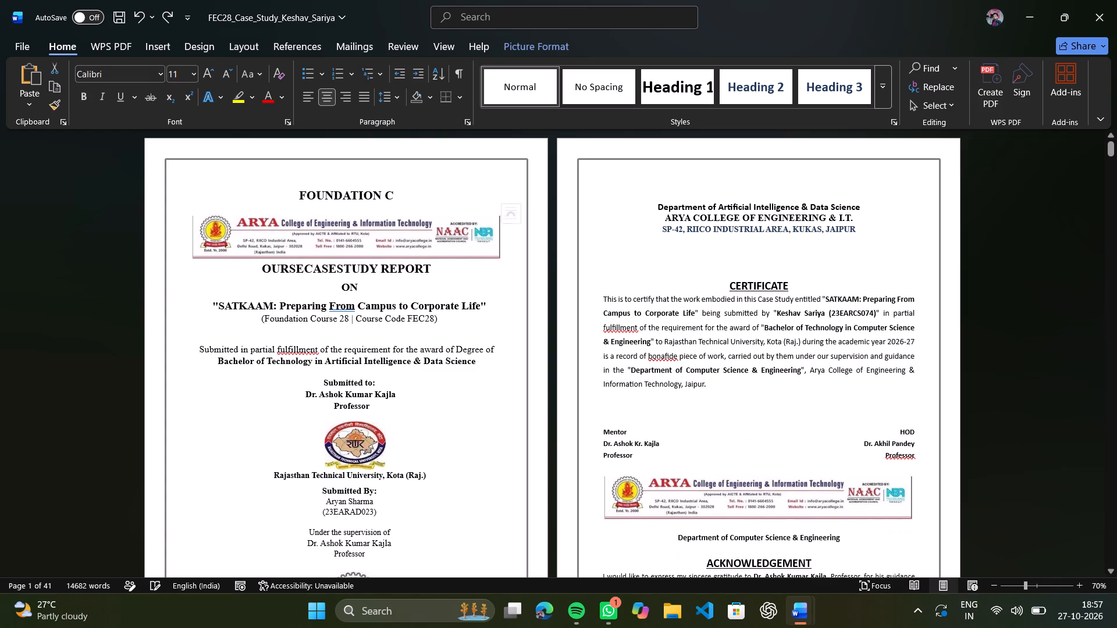
{"action": "key", "text": "ctrl+z"}
Insert blank lines below the Mentor and HOD signature block so the Acknowledgement banner and section start on a new page.
{"action": "scroll", "coordinate": [336, 224], "scroll_direction": "down", "scroll_amount": 1}
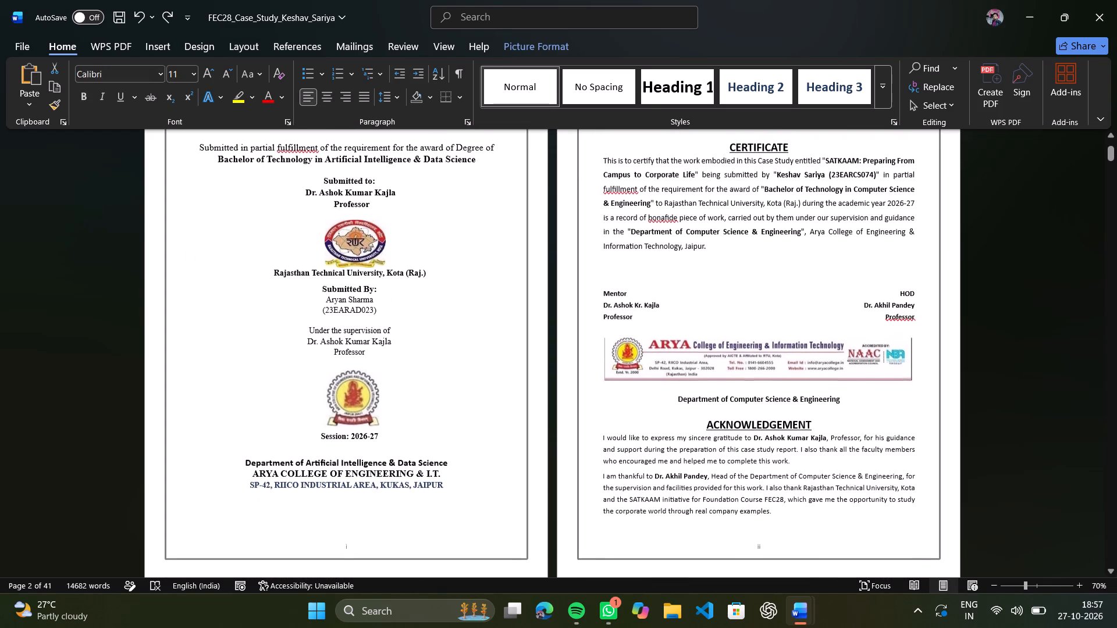
{"action": "scroll", "coordinate": [336, 224], "scroll_direction": "down", "scroll_amount": 1}
{"action": "scroll", "coordinate": [336, 224], "scroll_direction": "up", "scroll_amount": 1}
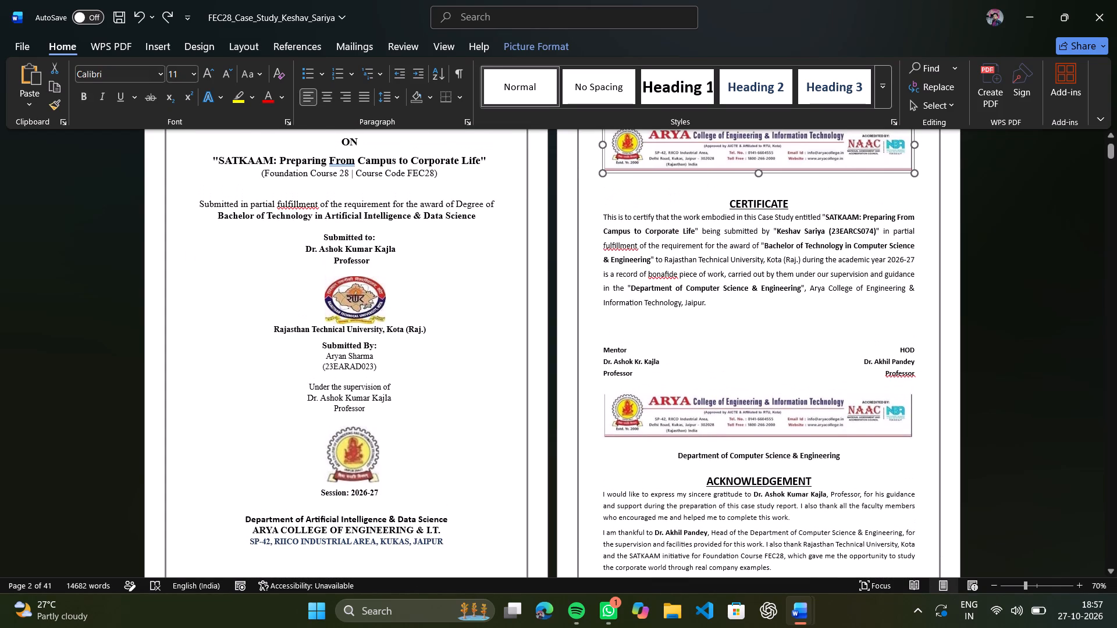
{"action": "left_click", "coordinate": [926, 378]}
{"action": "key", "text": "Return"}
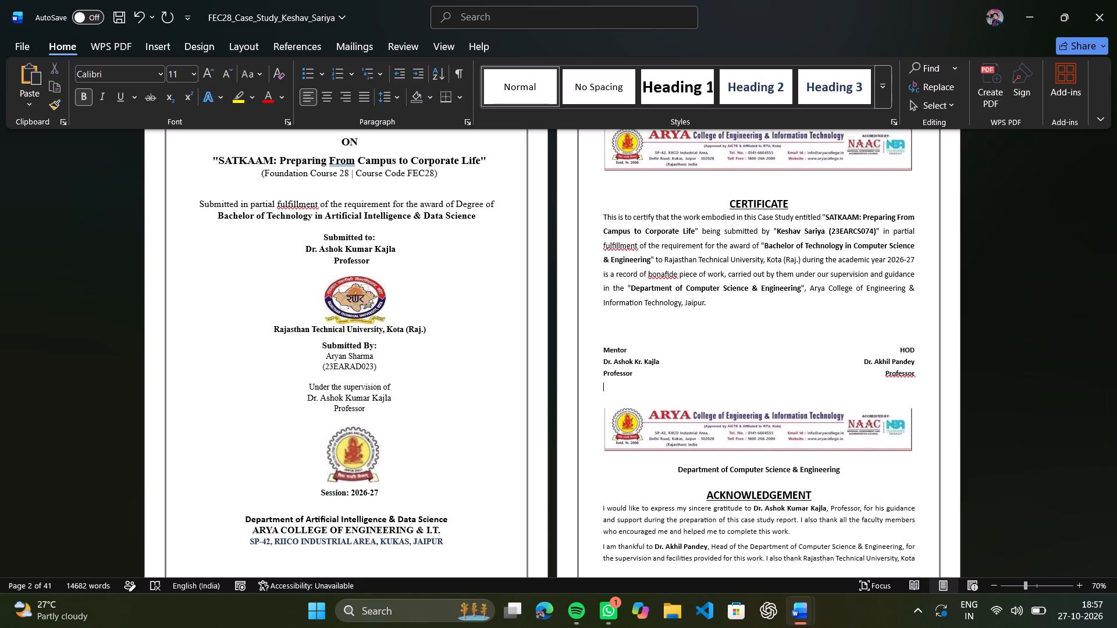
{"action": "key", "text": "Return"}
{"action": "key", "text": "Return"}
{"action": "key", "text": "Return"}
{"action": "key", "text": "Return"}
{"action": "key", "text": "Return"}
{"action": "key", "text": "Return"}
{"action": "key", "text": "Return"}
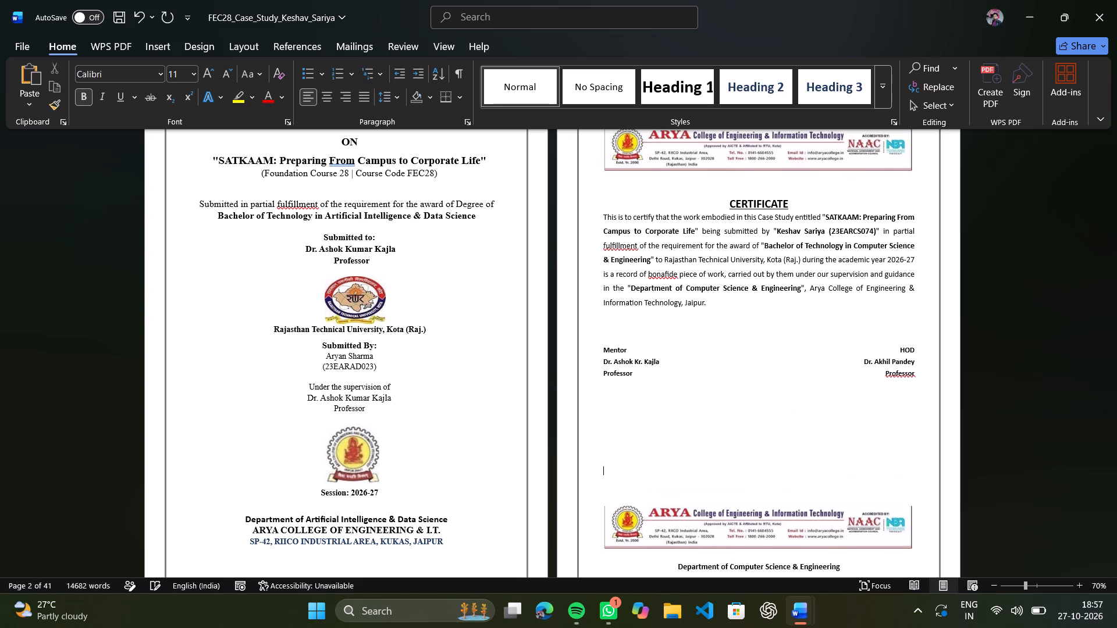
{"action": "key", "text": "Return"}
{"action": "key", "text": "Return"}
{"action": "key", "text": "Return"}
{"action": "scroll", "coordinate": [926, 378], "scroll_direction": "down", "scroll_amount": 2}
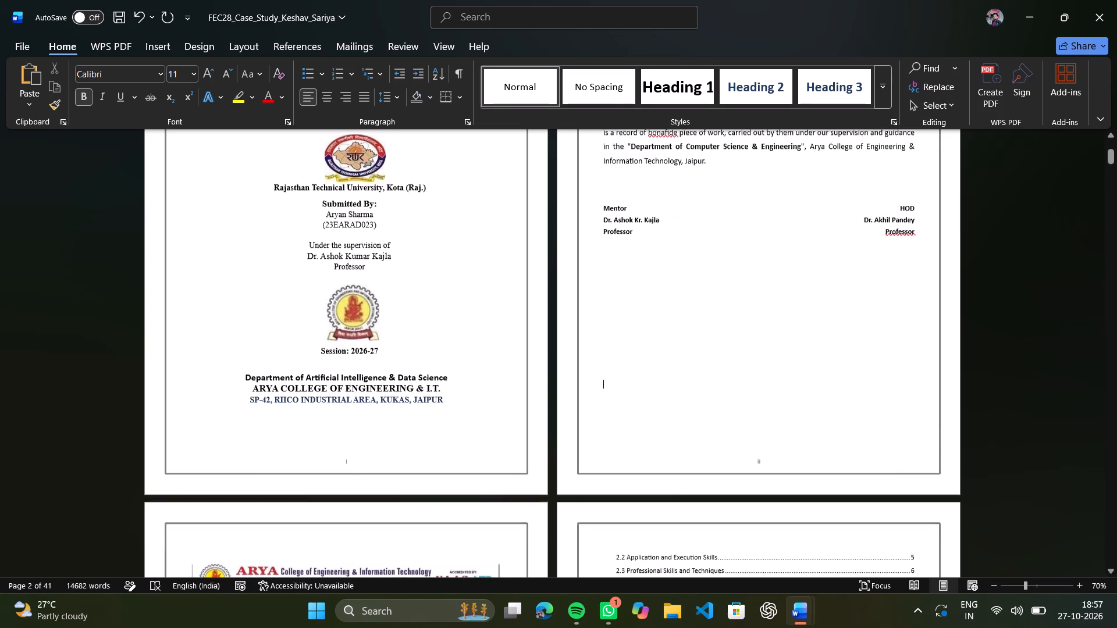
{"action": "scroll", "coordinate": [926, 378], "scroll_direction": "down", "scroll_amount": 1}
{"action": "key", "text": "BackSpace"}
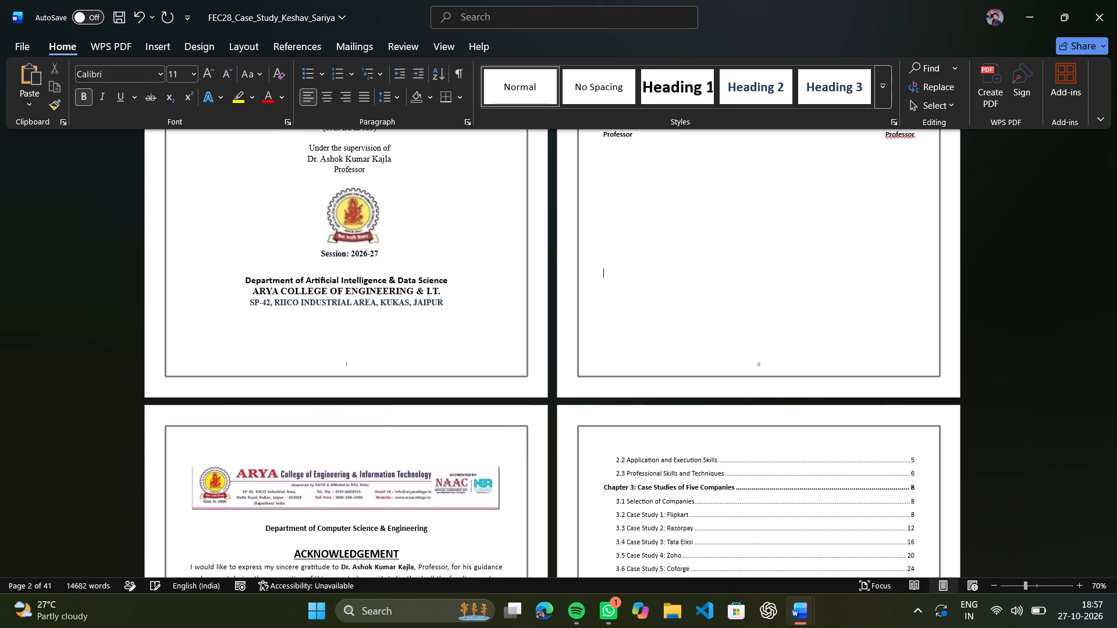
{"action": "key", "text": "BackSpace"}
{"action": "key", "text": "Return"}
{"action": "scroll", "coordinate": [926, 378], "scroll_direction": "down", "scroll_amount": 3}
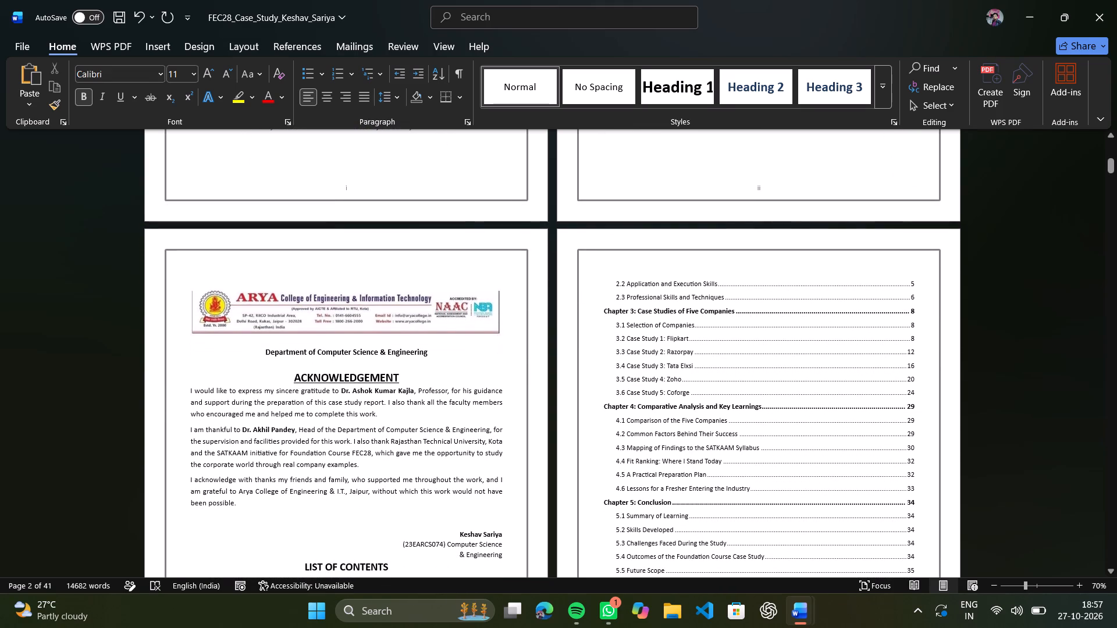
{"action": "scroll", "coordinate": [926, 378], "scroll_direction": "up", "scroll_amount": 3}
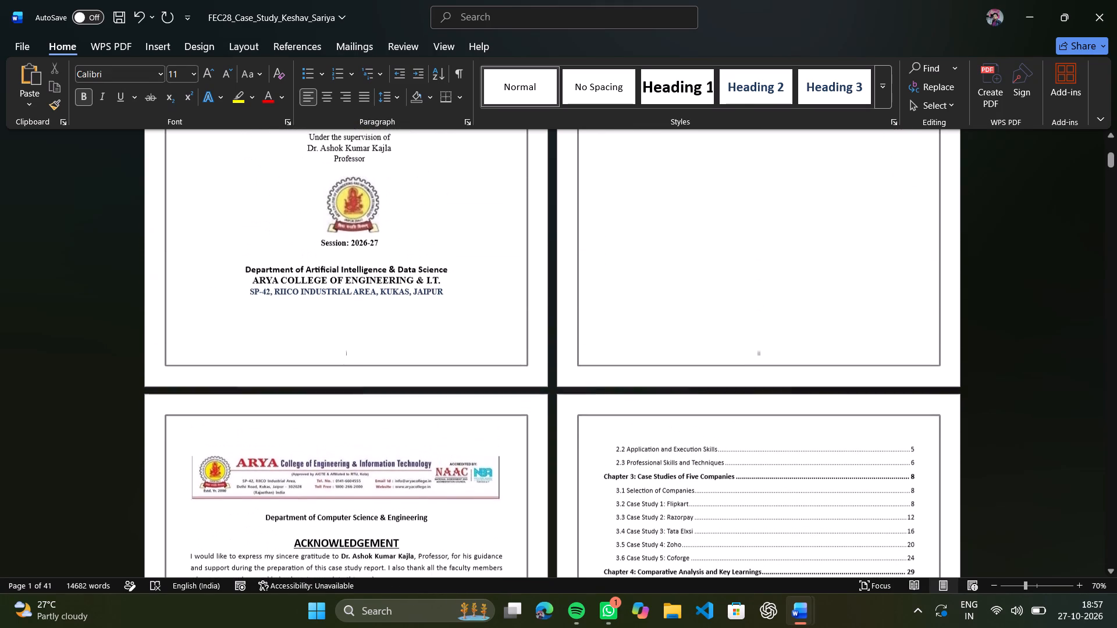
{"action": "scroll", "coordinate": [926, 378], "scroll_direction": "up", "scroll_amount": 1}
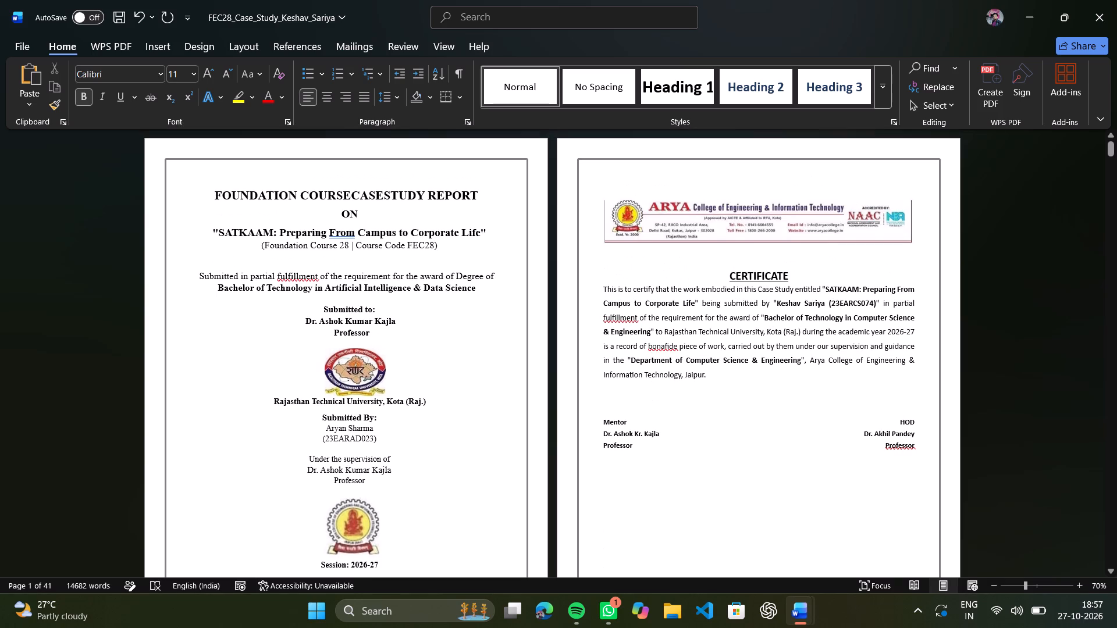
Arrange the bordered case study report side by side with the plain FEC28 Case Study Report document.
{"action": "left_click", "coordinate": [1059, 10]}
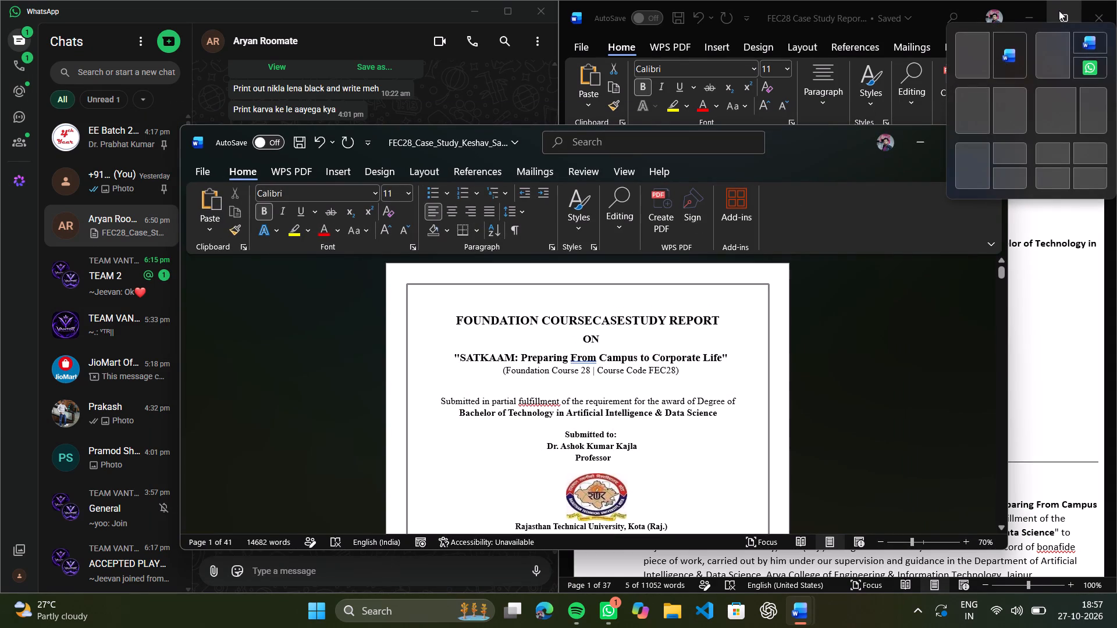
{"action": "left_click", "coordinate": [991, 52]}
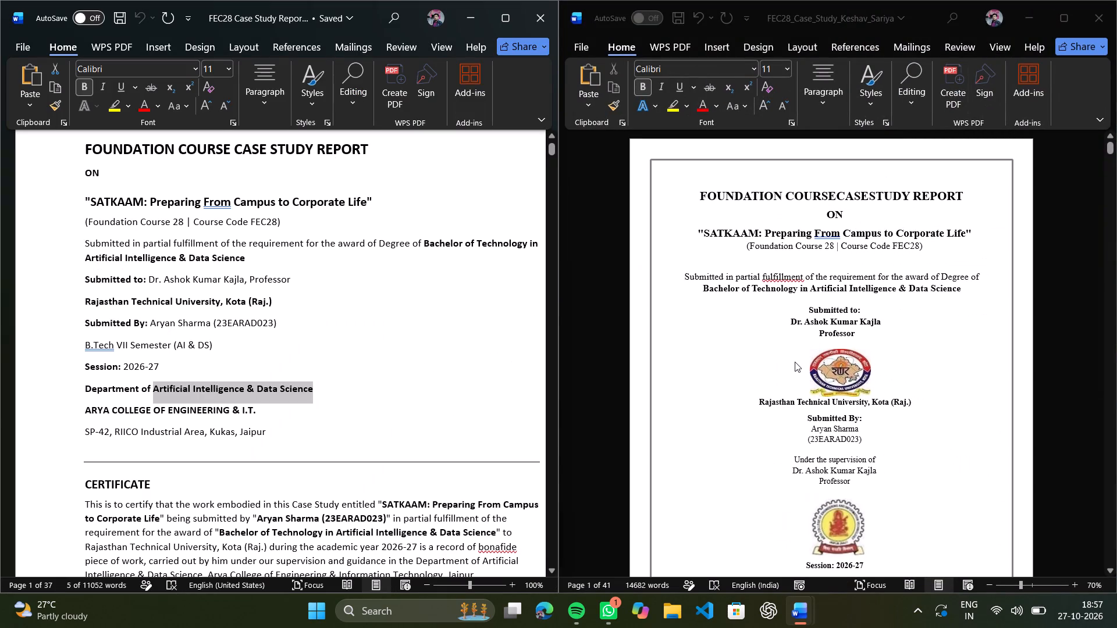
Replace the Certificate paragraph in the bordered report with the Certificate paragraph copied from the plain FEC28 Case Study Report.
{"action": "scroll", "coordinate": [228, 549], "scroll_direction": "down", "scroll_amount": 2}
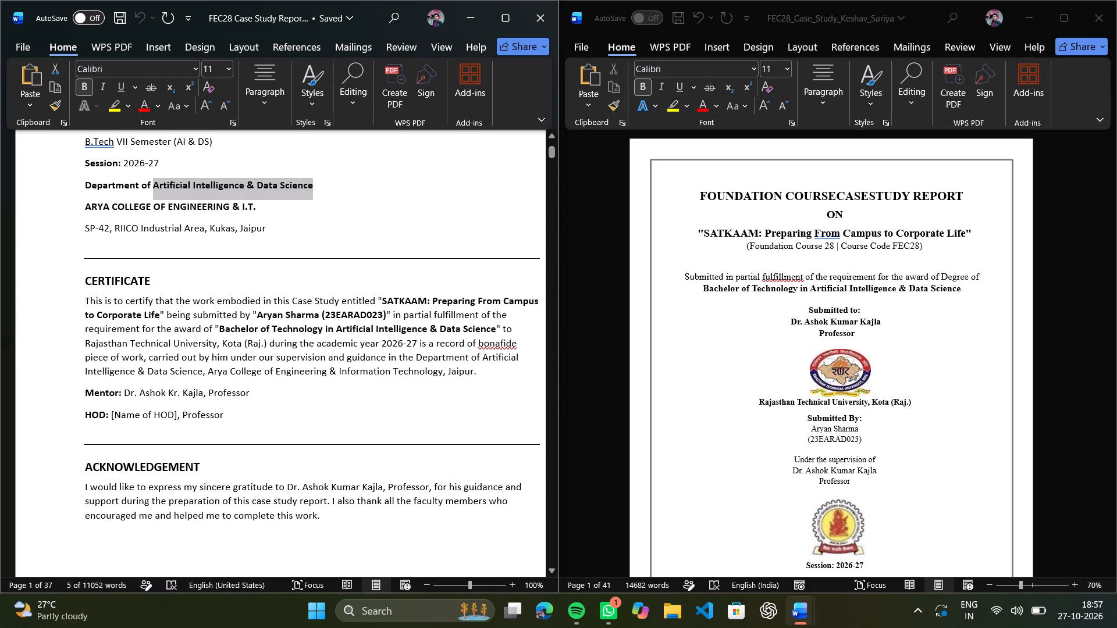
{"action": "left_click_drag", "start_coordinate": [87, 306], "coordinate": [464, 384]}
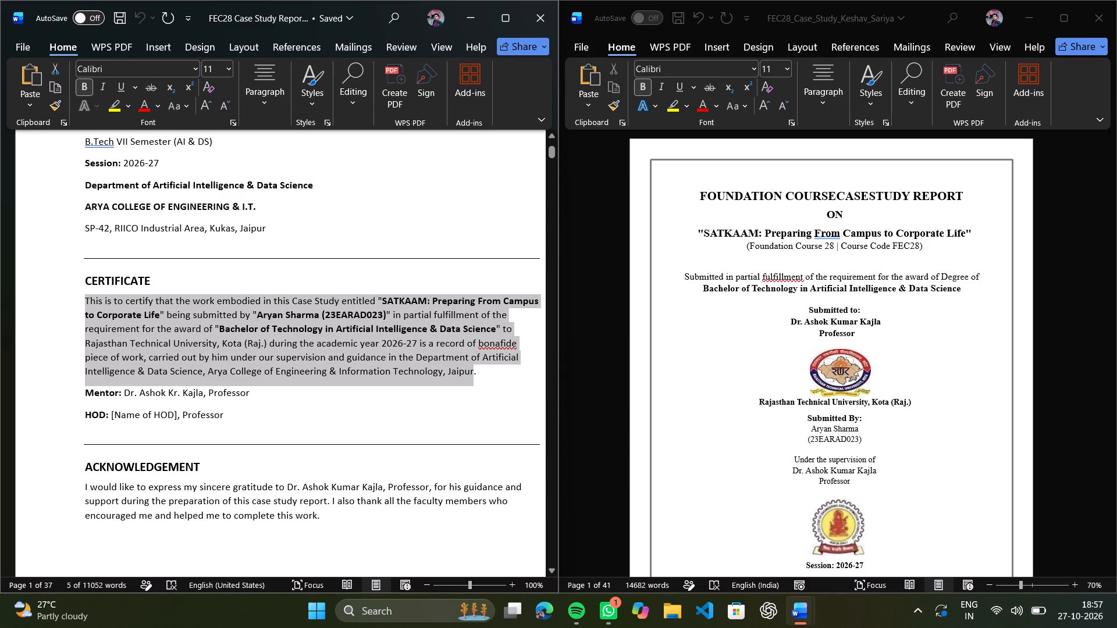
{"action": "left_click_drag", "start_coordinate": [464, 384], "coordinate": [482, 383]}
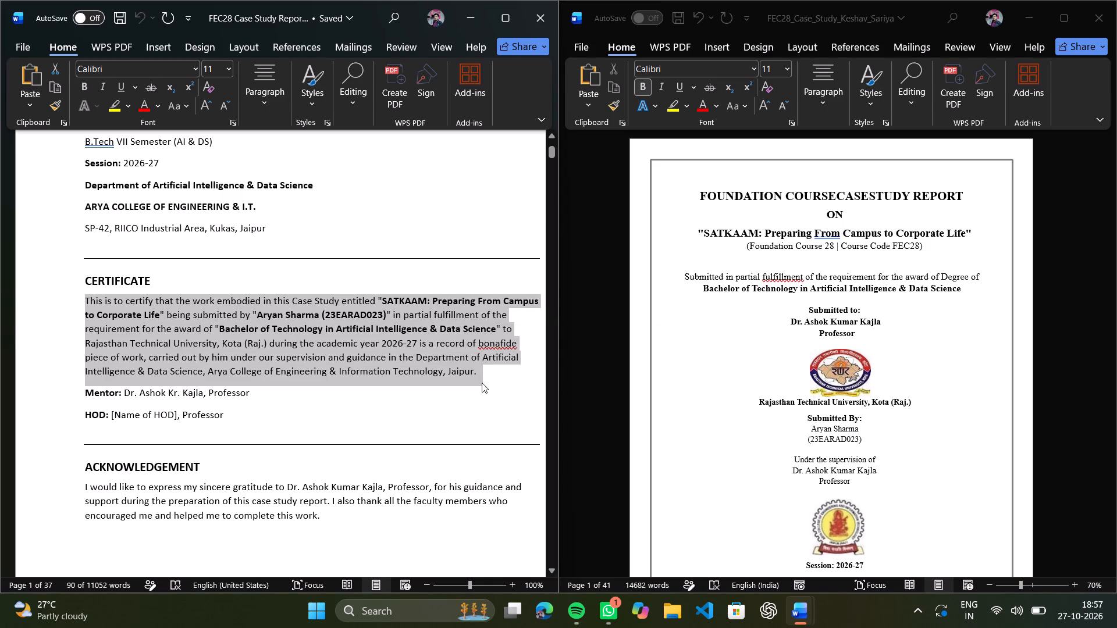
{"action": "key", "text": "ctrl+c"}
{"action": "scroll", "coordinate": [482, 383], "scroll_direction": "down", "scroll_amount": 2}
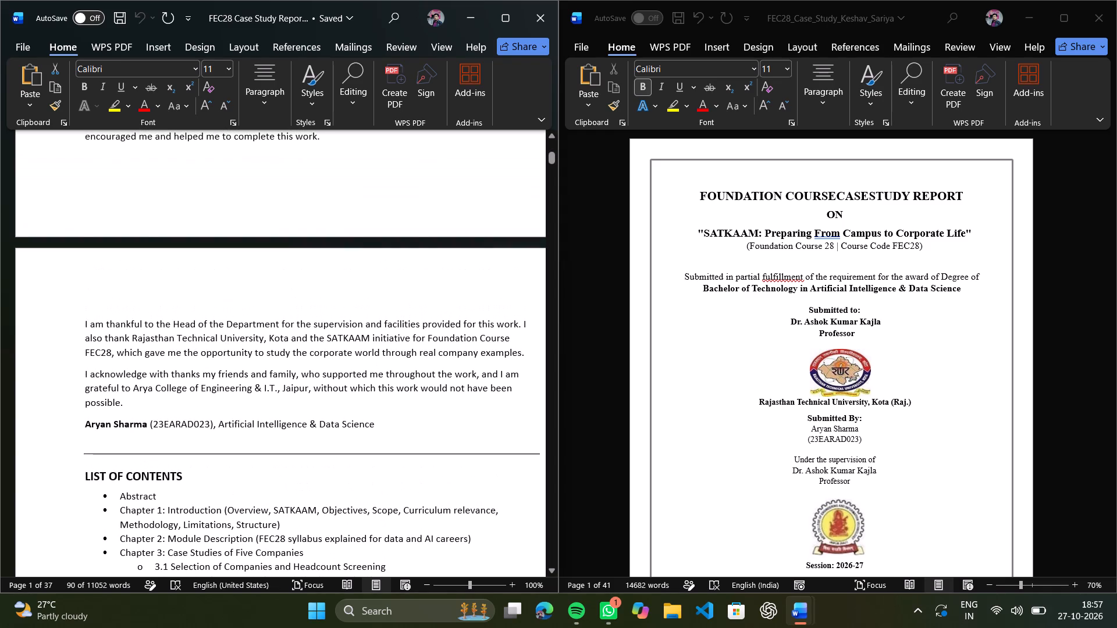
{"action": "left_click", "coordinate": [801, 407]}
{"action": "scroll", "coordinate": [801, 407], "scroll_direction": "down", "scroll_amount": 4}
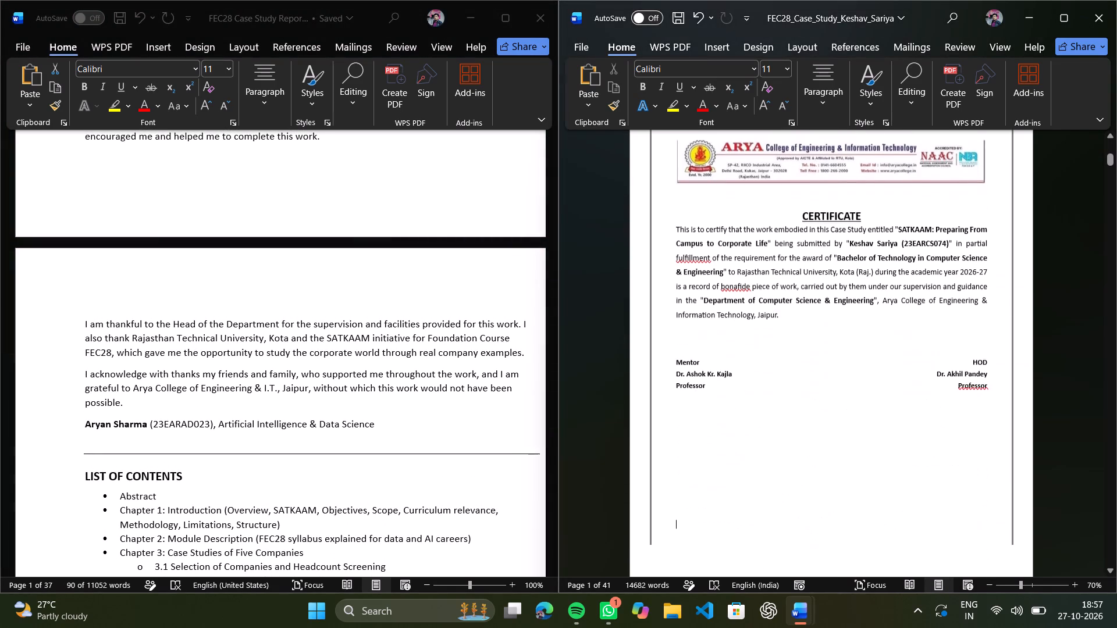
{"action": "left_click_drag", "start_coordinate": [680, 226], "coordinate": [695, 239]}
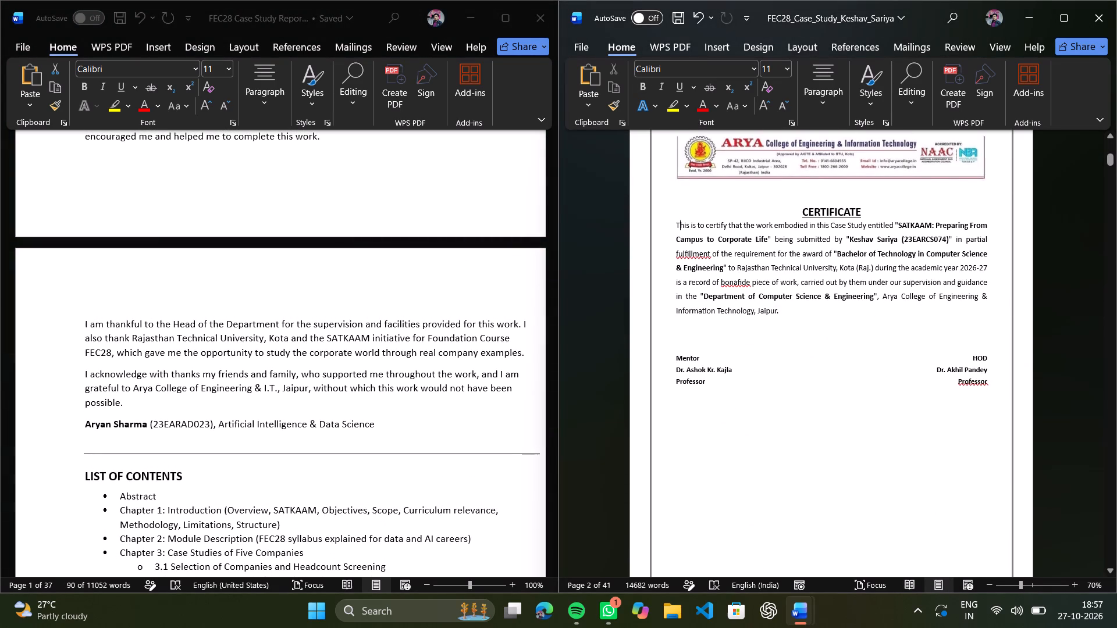
{"action": "left_click_drag", "start_coordinate": [695, 239], "coordinate": [781, 307]}
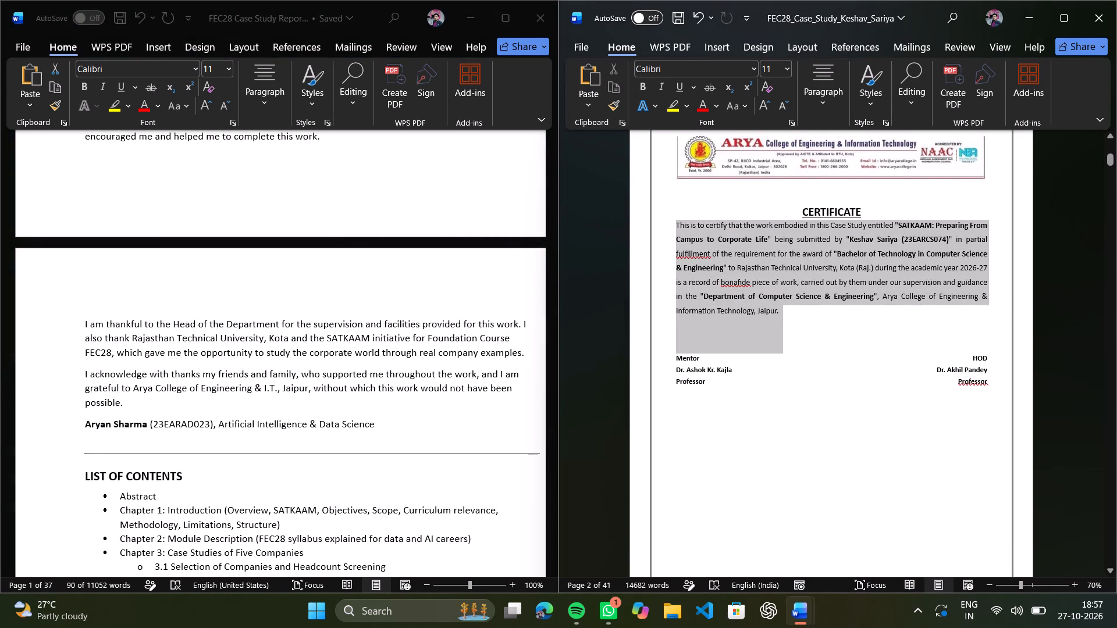
{"action": "left_click_drag", "start_coordinate": [781, 307], "coordinate": [781, 308]}
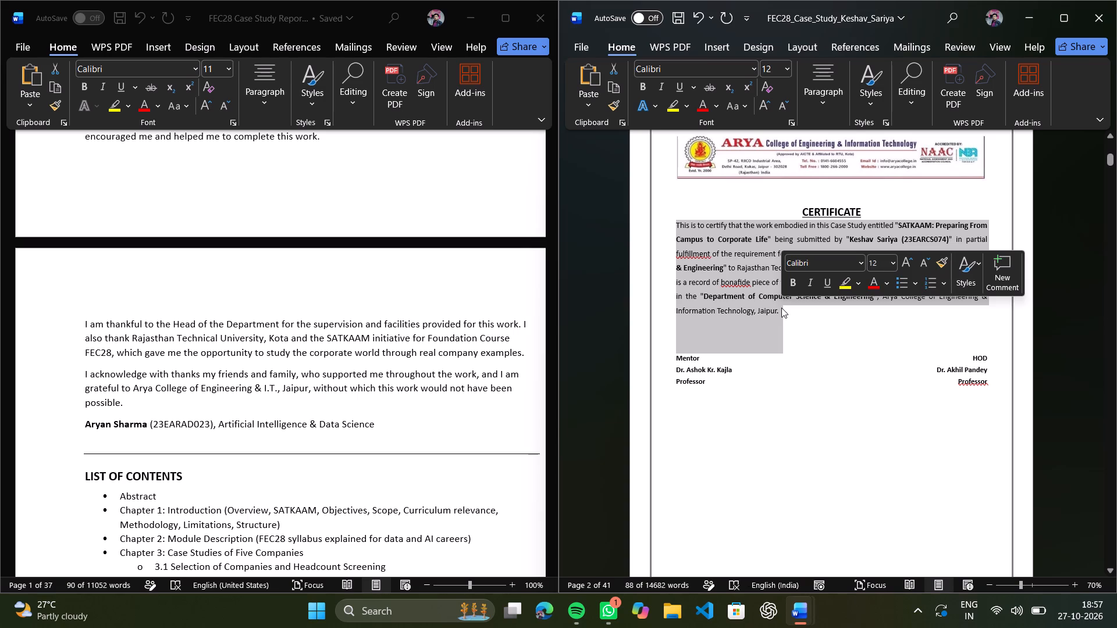
{"action": "key", "text": "ctrl+v"}
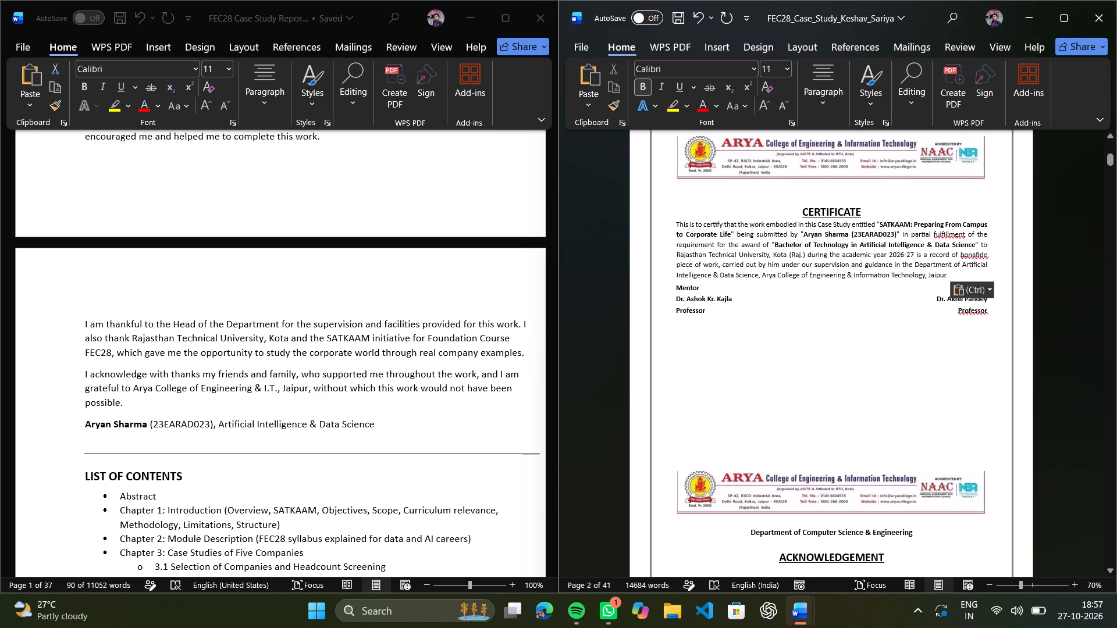
Set the font size of the pasted certificate paragraph to 12.
{"action": "left_click_drag", "start_coordinate": [675, 224], "coordinate": [891, 290]}
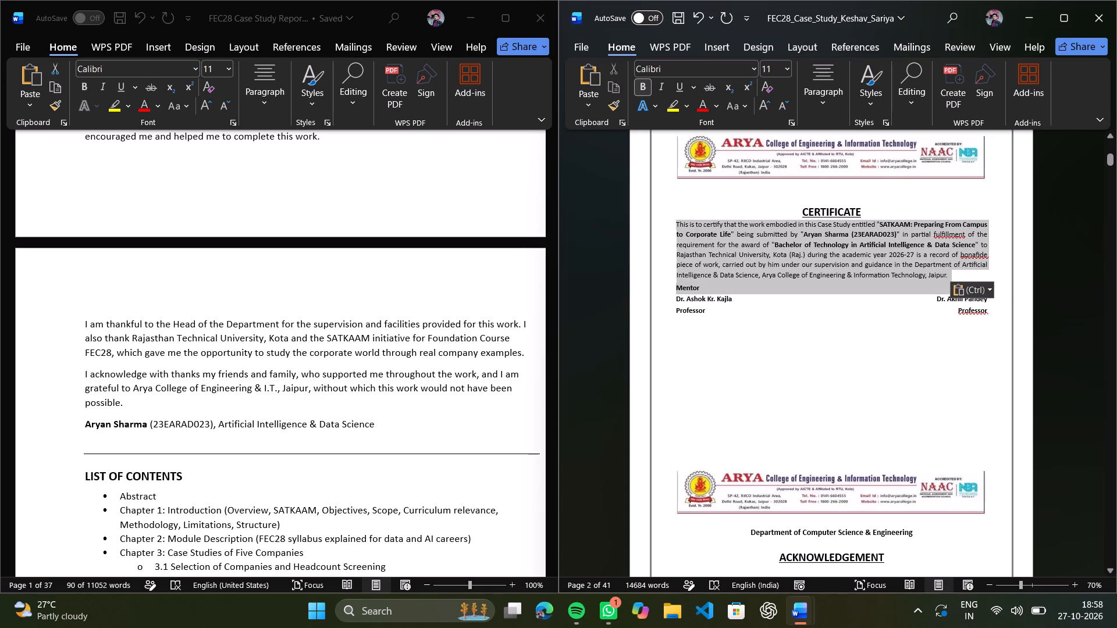
{"action": "left_click_drag", "start_coordinate": [891, 290], "coordinate": [972, 272]}
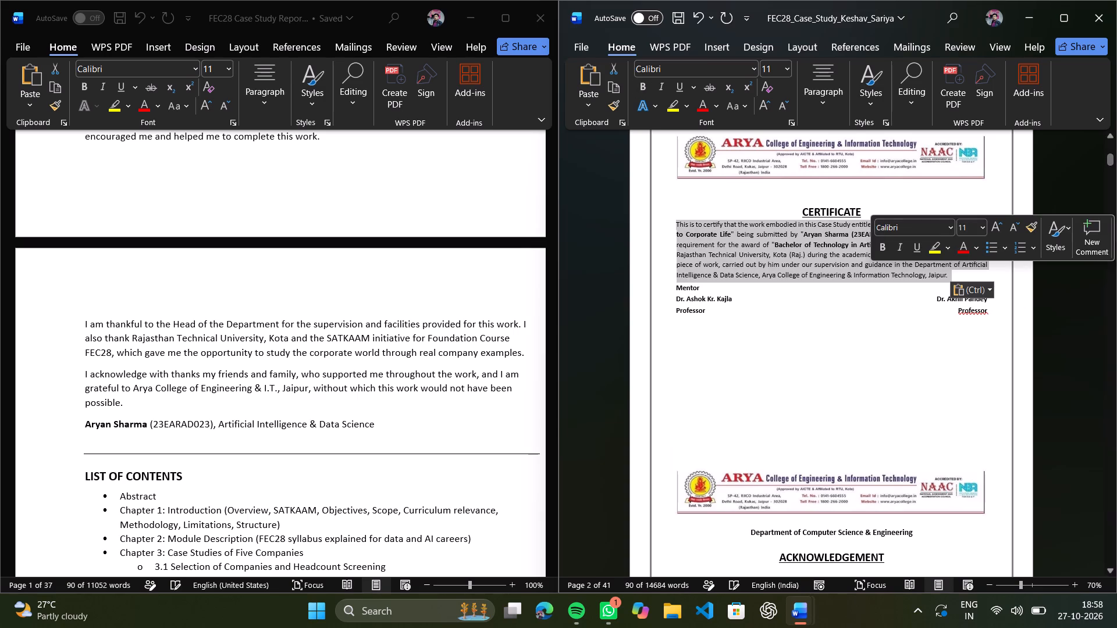
{"action": "double_click", "coordinate": [764, 110]}
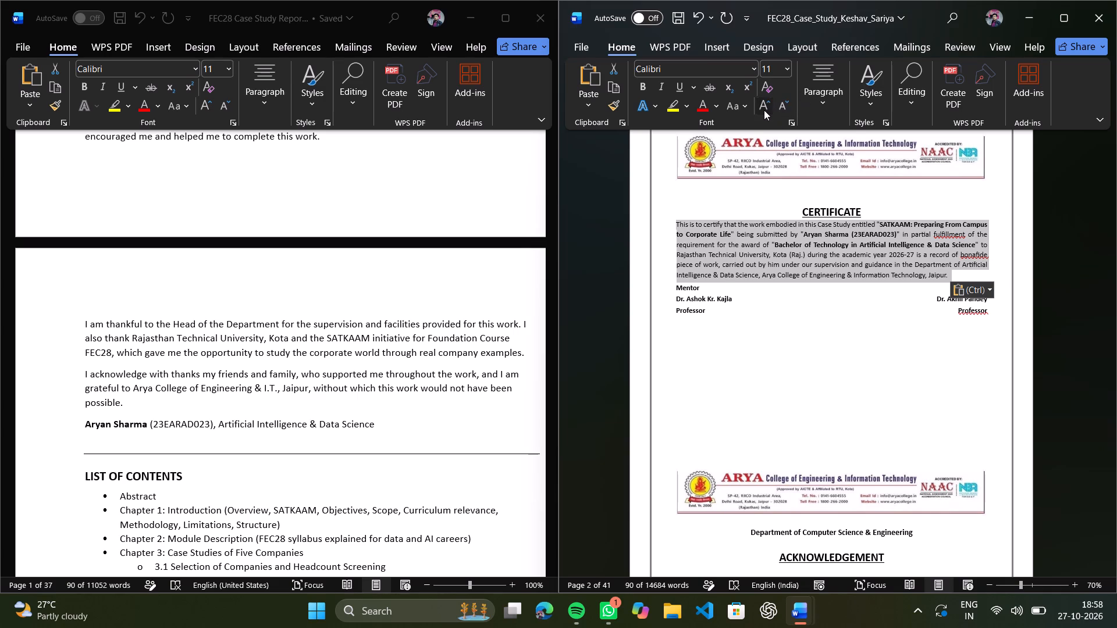
{"action": "left_click", "coordinate": [781, 107]}
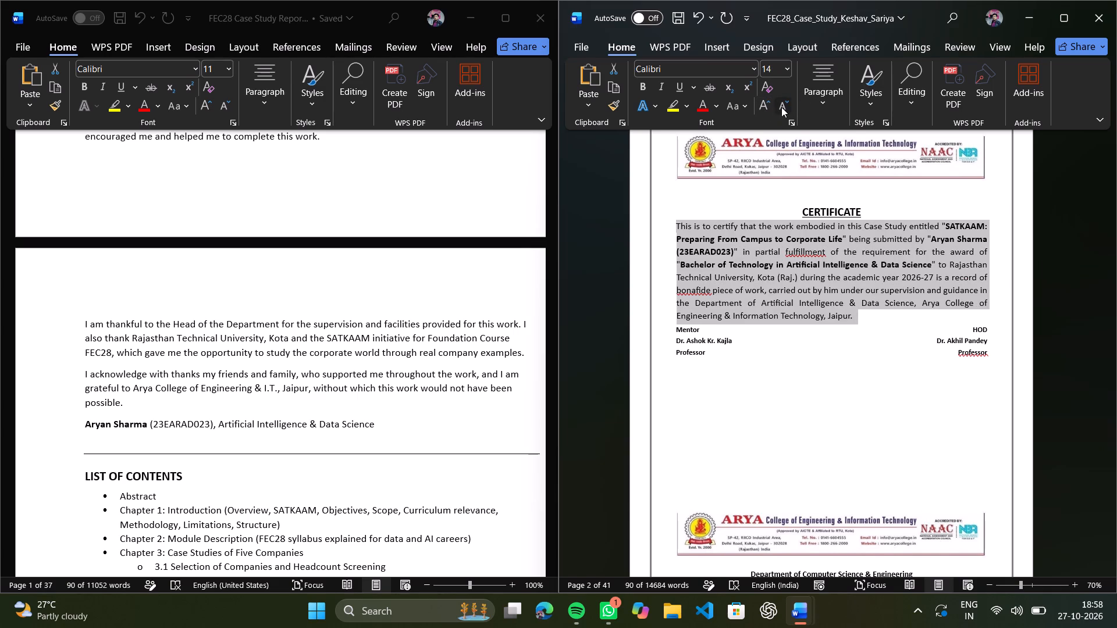
{"action": "left_click", "coordinate": [767, 107]}
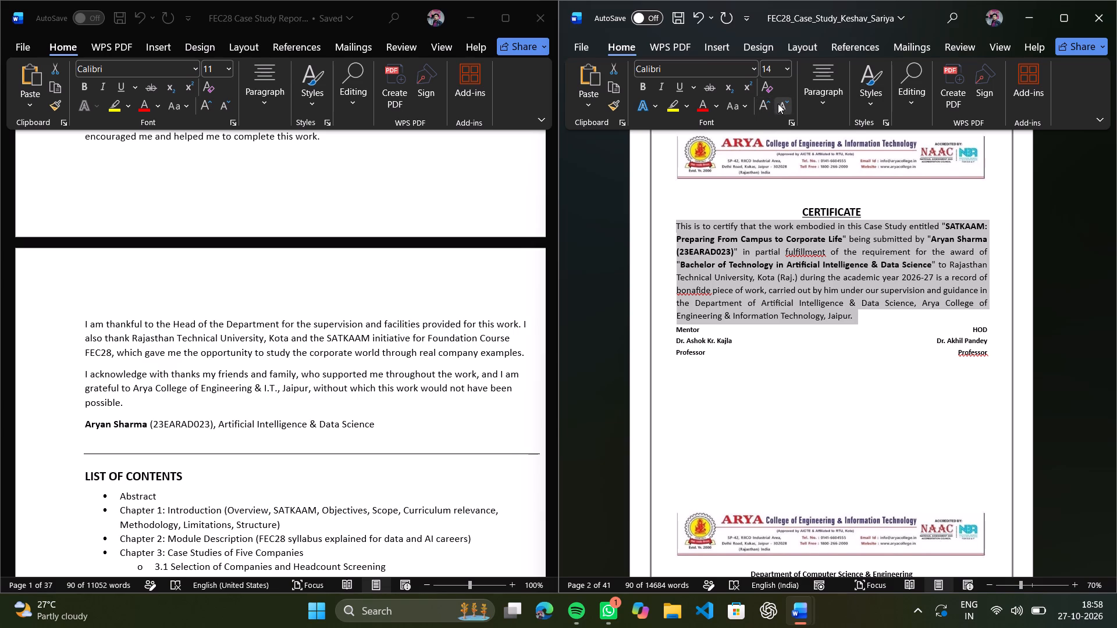
{"action": "left_click", "coordinate": [778, 104]}
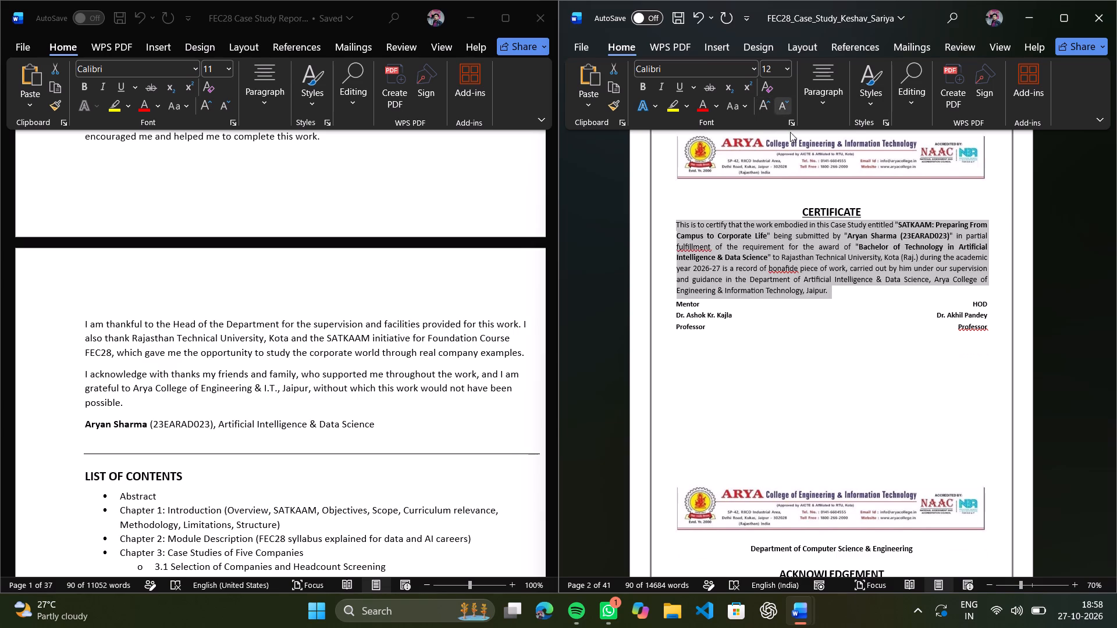
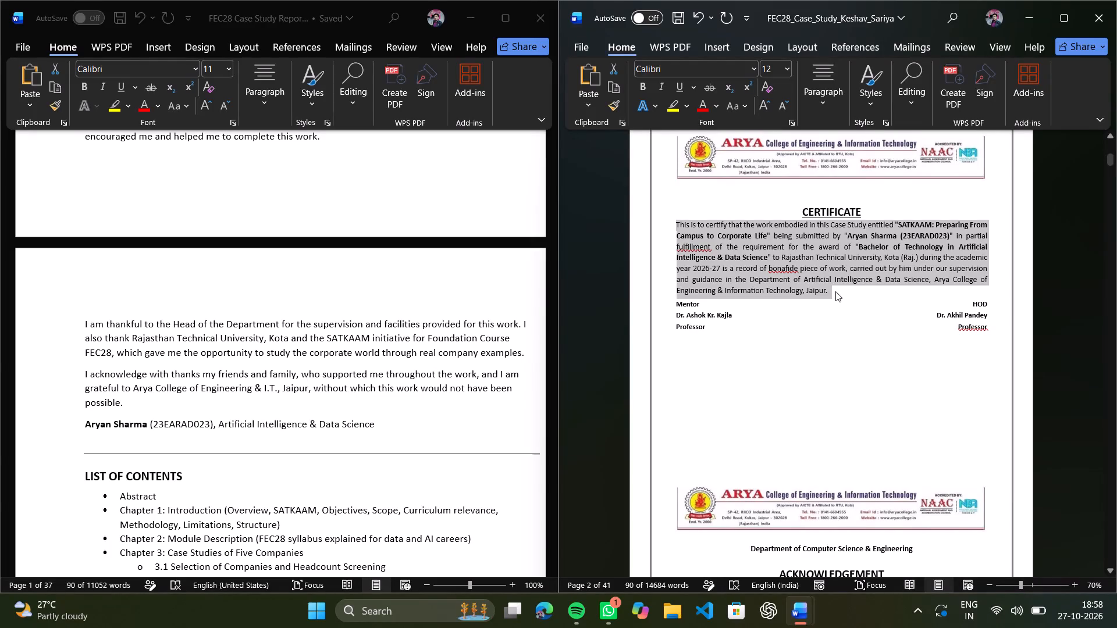
Insert a blank line between the certificate paragraph and the Mentor and HOD signature block.
{"action": "left_click", "coordinate": [839, 291]}
{"action": "key", "text": "Return"}
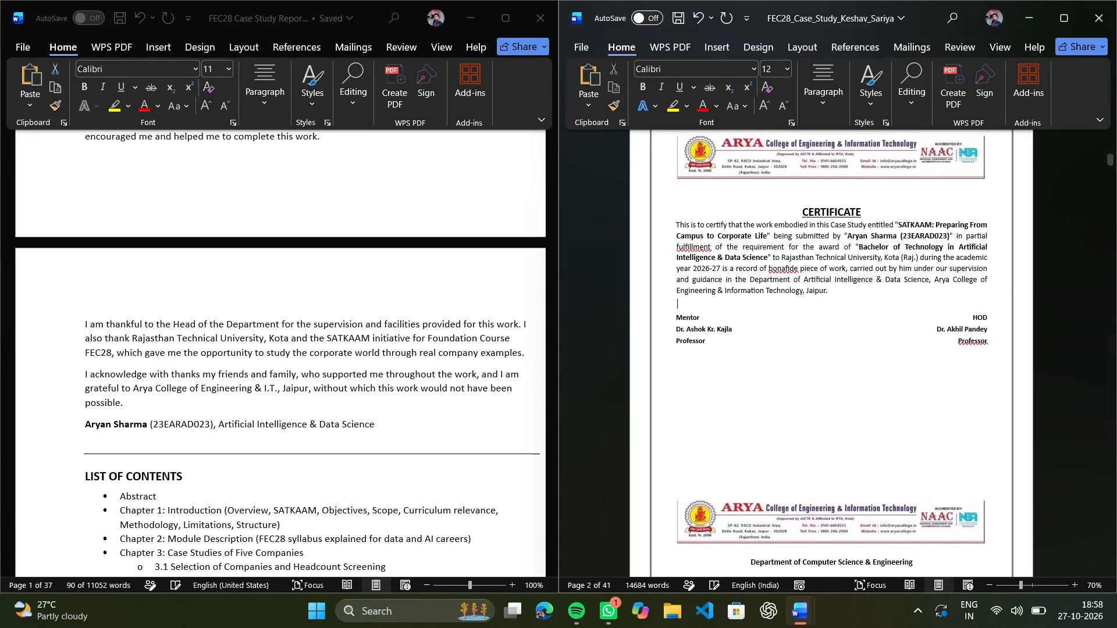
Add one blank line in the empty space between the Mentor and HOD signature block and the Acknowledgement section's college banner.
{"action": "scroll", "coordinate": [839, 291], "scroll_direction": "down", "scroll_amount": 1}
{"action": "left_click", "coordinate": [827, 432]}
{"action": "key", "text": "Return"}
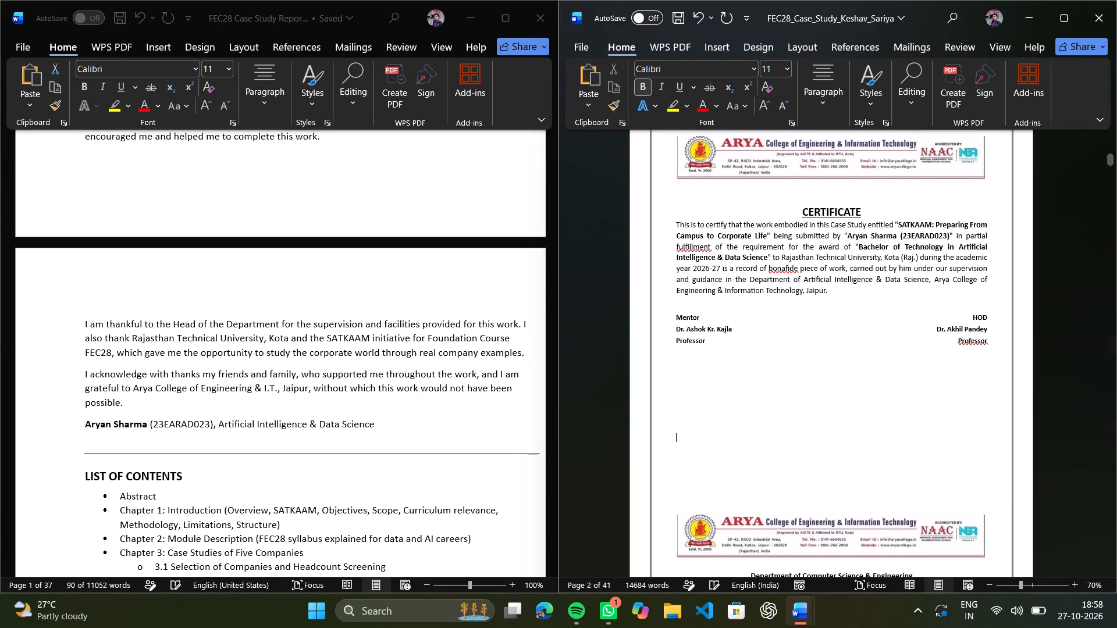
{"action": "key", "text": "Return"}
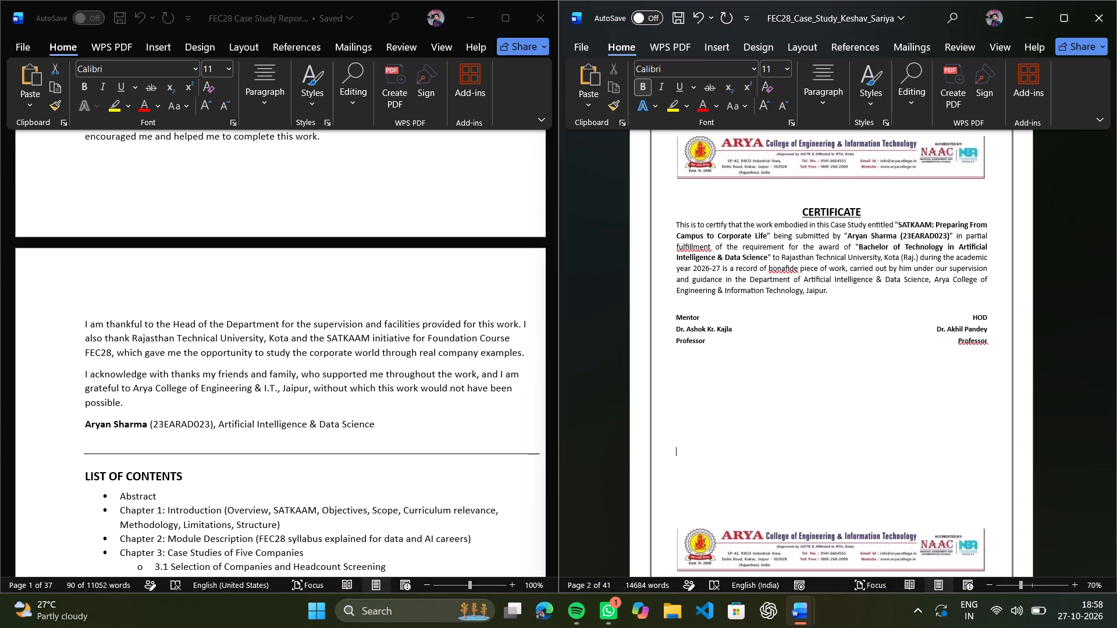
{"action": "key", "text": "BackSpace"}
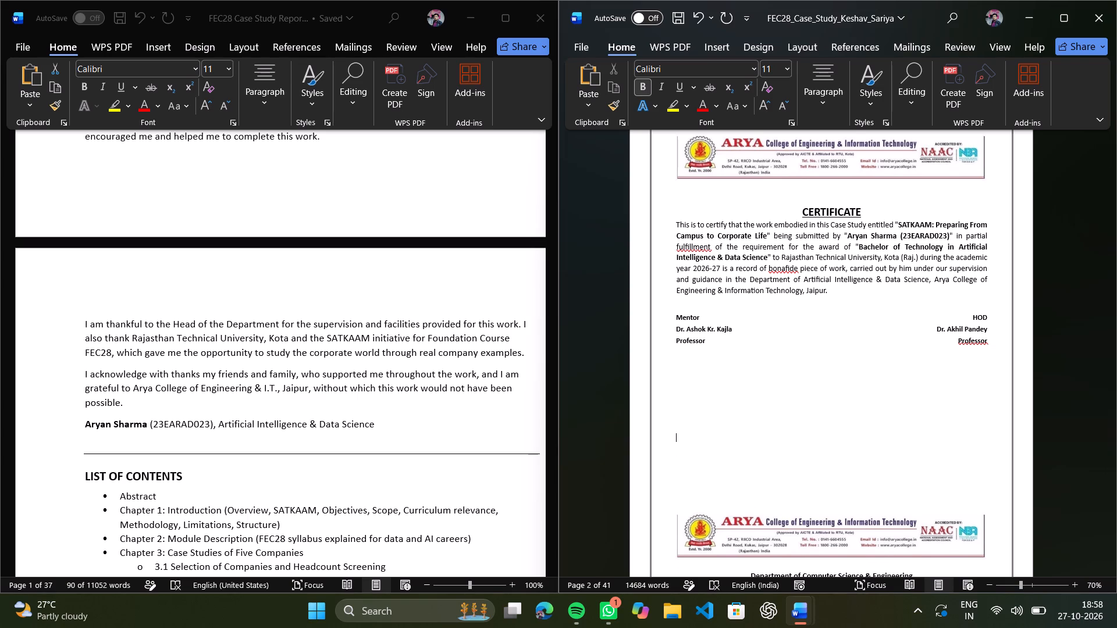
{"action": "key", "text": "BackSpace"}
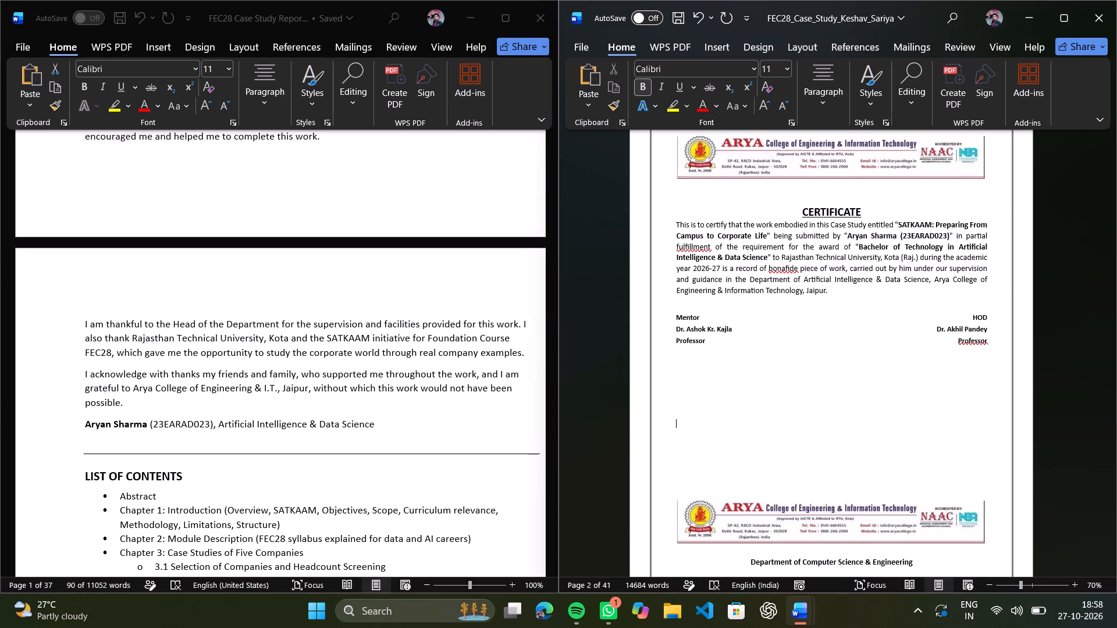
{"action": "key", "text": "Return"}
{"action": "scroll", "coordinate": [827, 432], "scroll_direction": "down", "scroll_amount": 1}
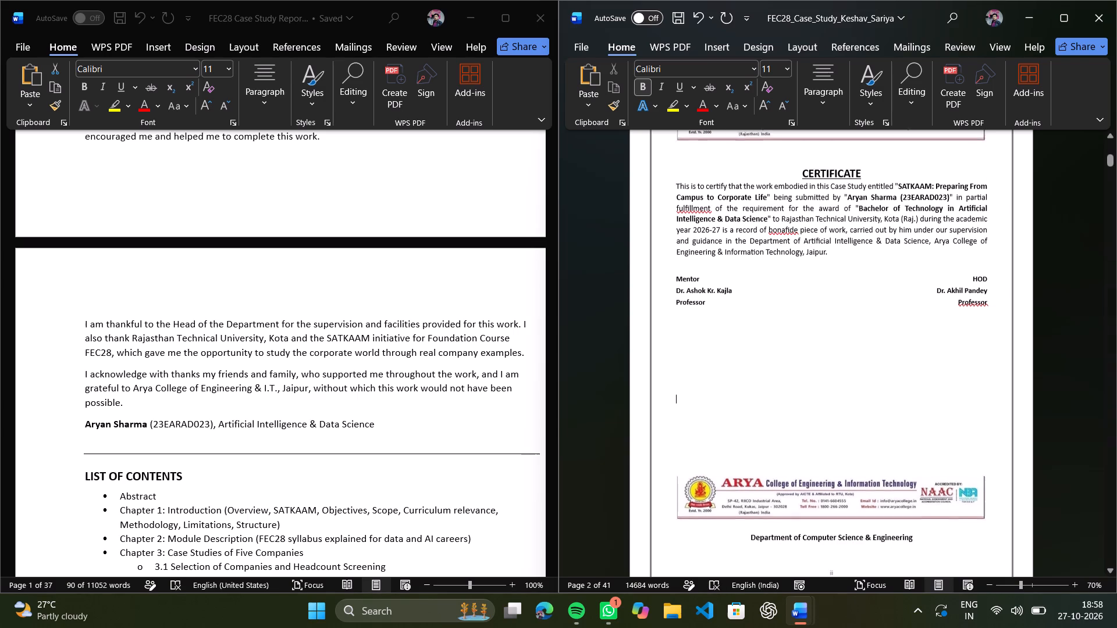
{"action": "scroll", "coordinate": [827, 432], "scroll_direction": "down", "scroll_amount": 1}
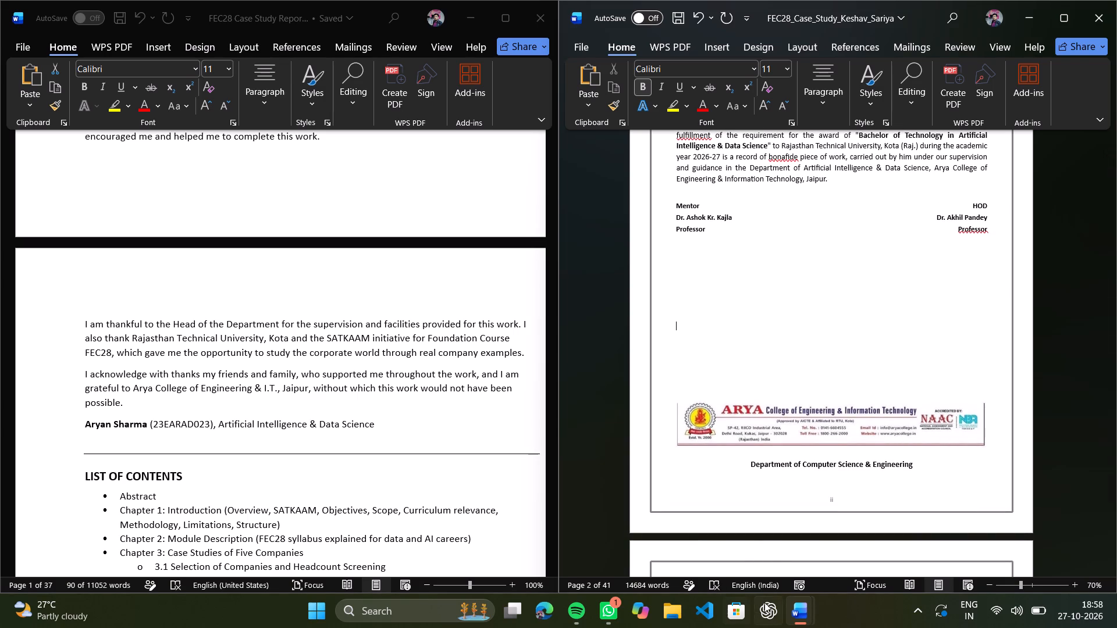
Find the Kuro app through the Windows search and launch it.
{"action": "left_click", "coordinate": [399, 606]}
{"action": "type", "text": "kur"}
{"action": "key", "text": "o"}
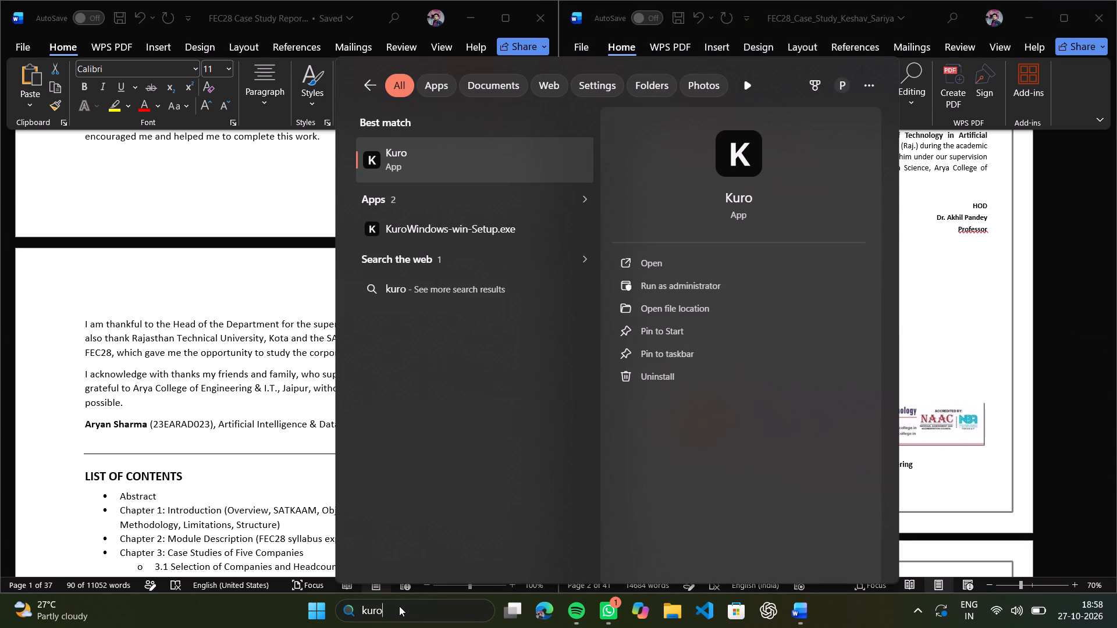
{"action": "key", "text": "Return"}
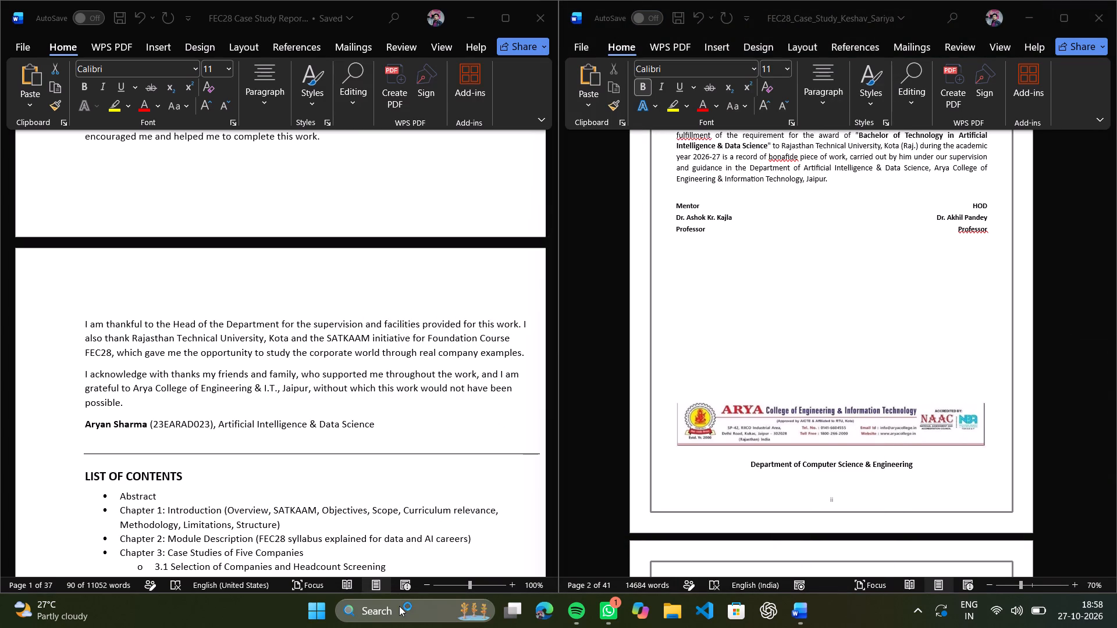
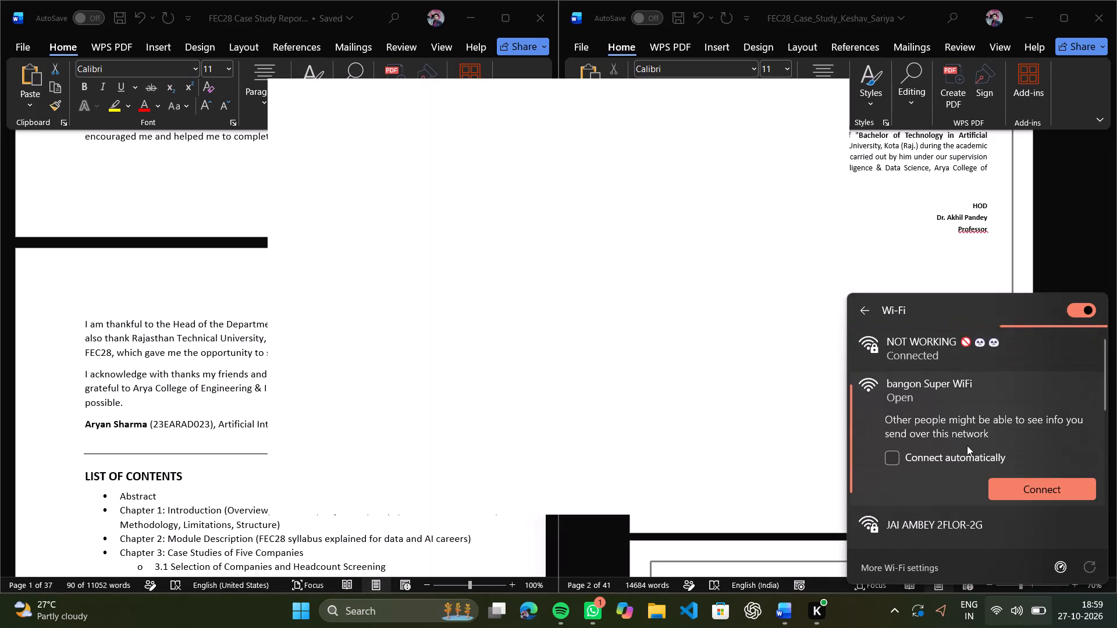
Connect to the open "bangon Super WiFi" network with automatic connection enabled, and return to the FEC28 case study report.
{"action": "left_click", "coordinate": [887, 456]}
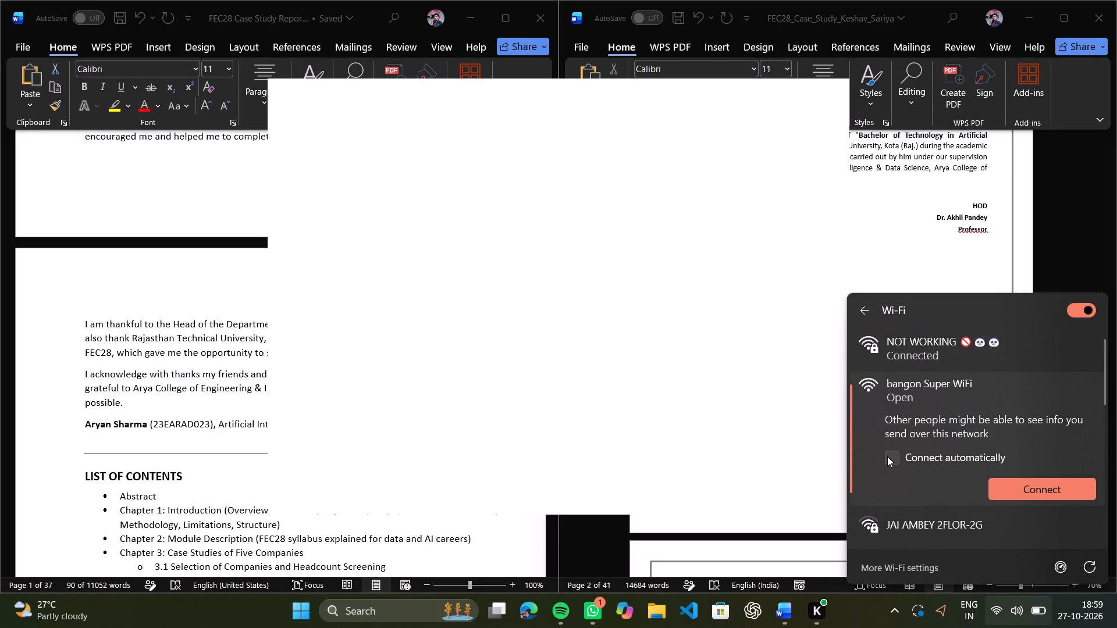
{"action": "left_click", "coordinate": [1002, 489]}
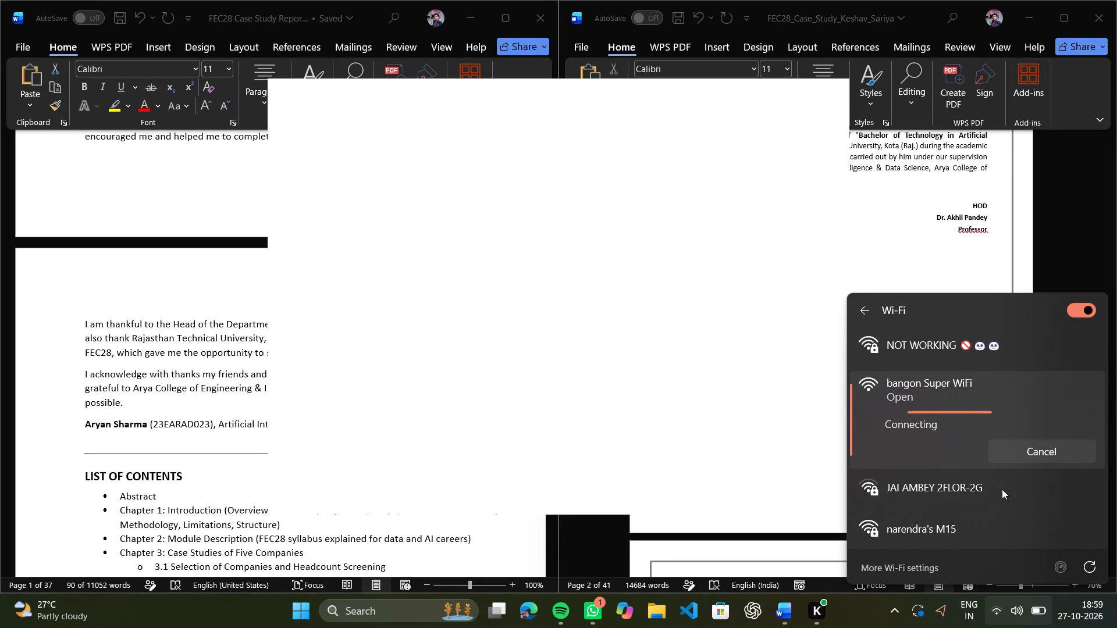
{"action": "left_click", "coordinate": [87, 306]}
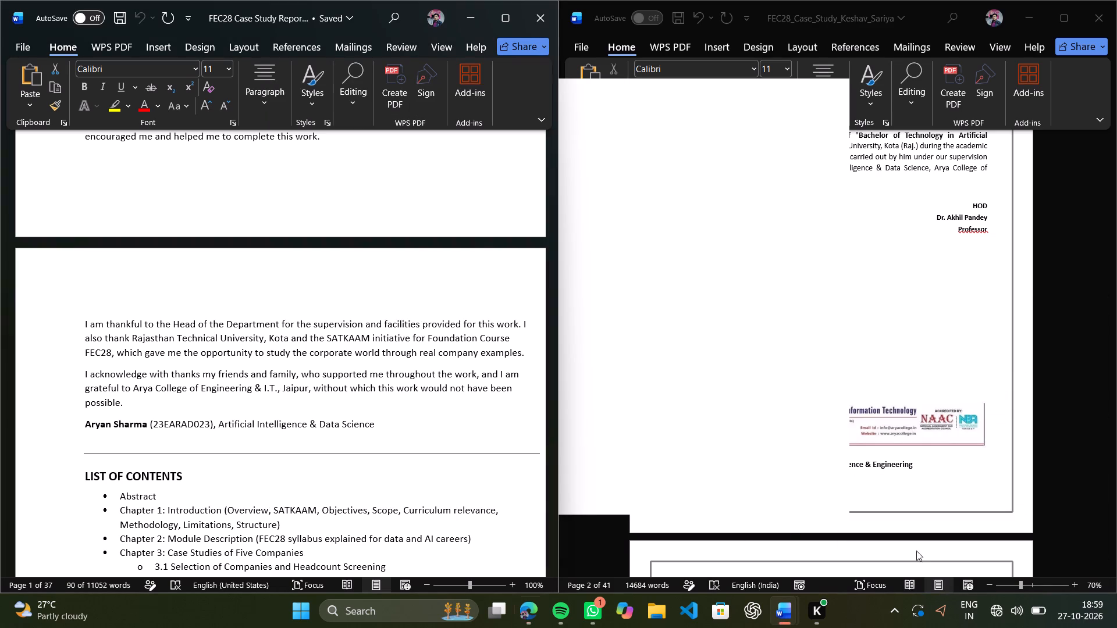
Open the system quick settings showing the Wi-Fi connection status.
{"action": "left_click", "coordinate": [1014, 623]}
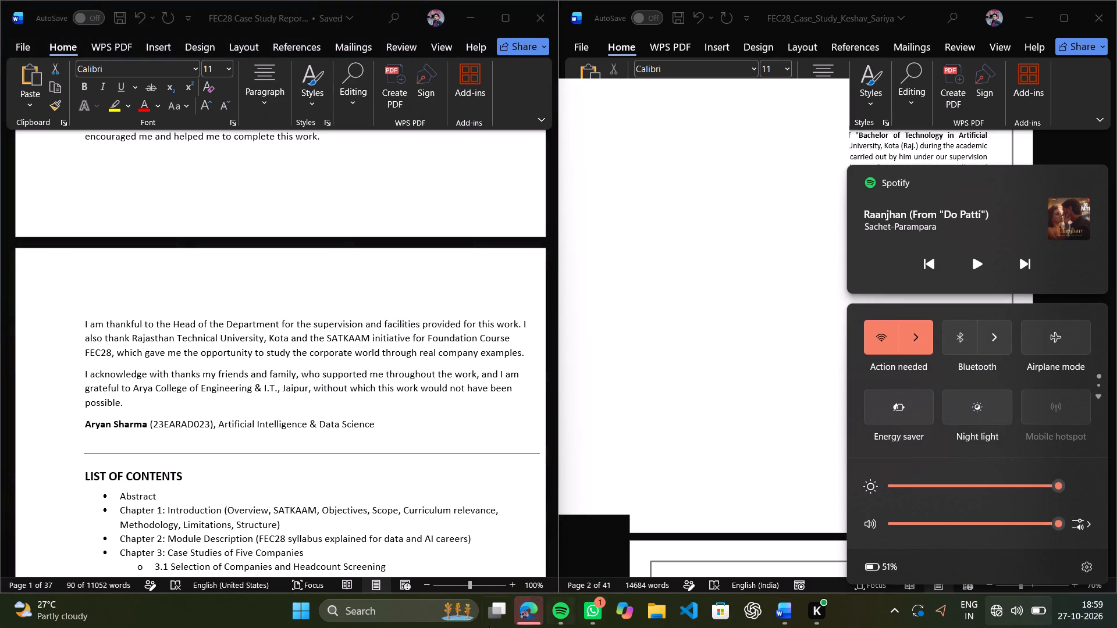
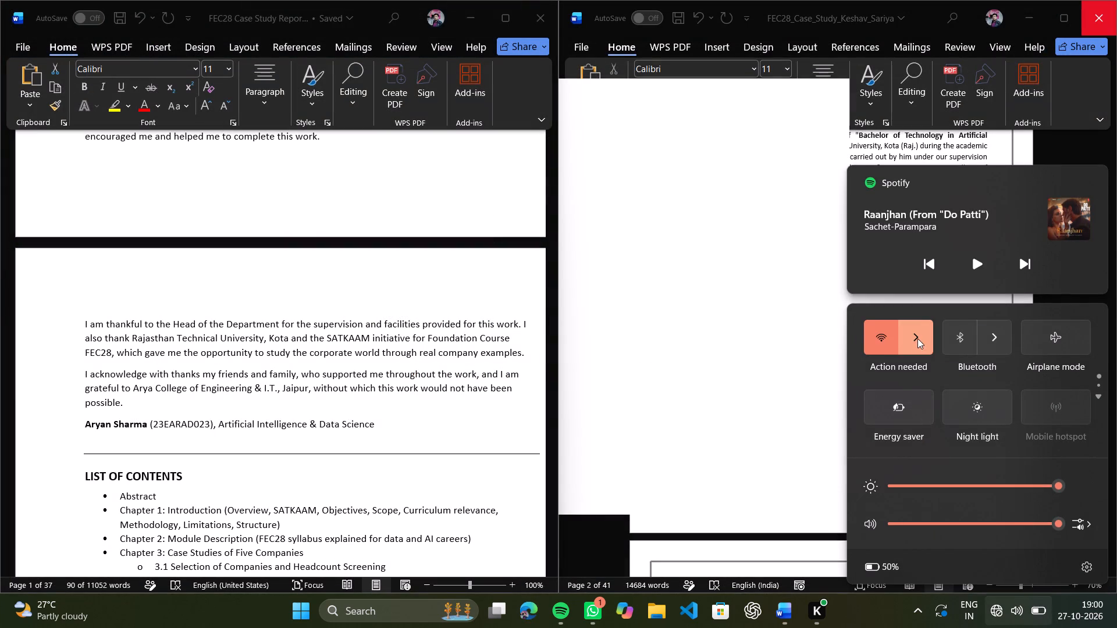
Open the browser sign-in for the bangon Super WiFi network from the list of available Wi-Fi networks.
{"action": "left_click", "coordinate": [917, 338]}
{"action": "left_click", "coordinate": [909, 379]}
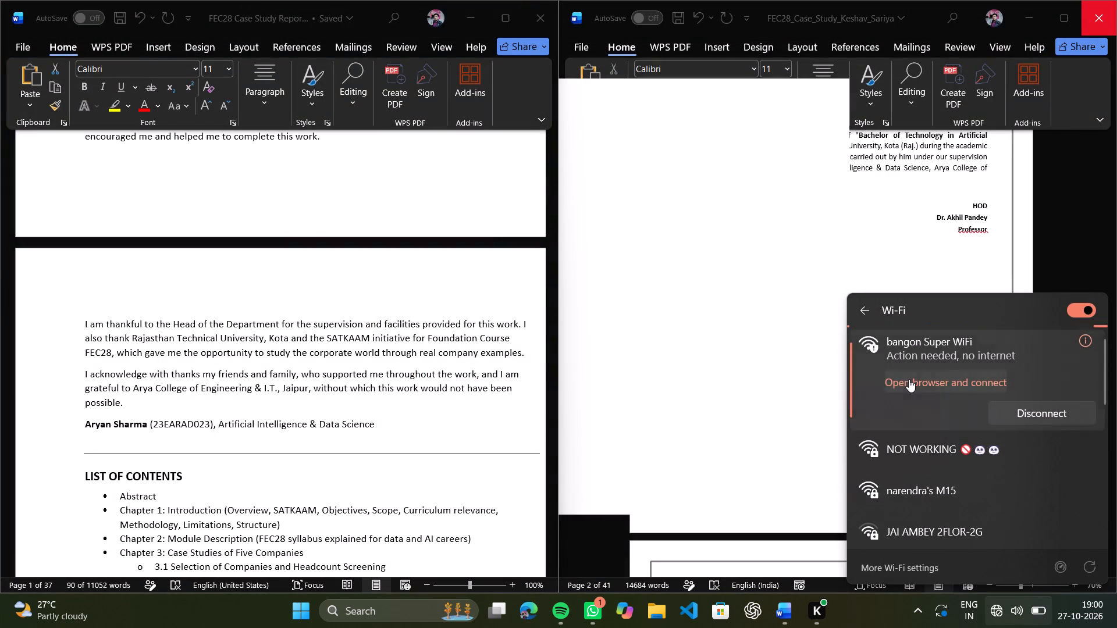
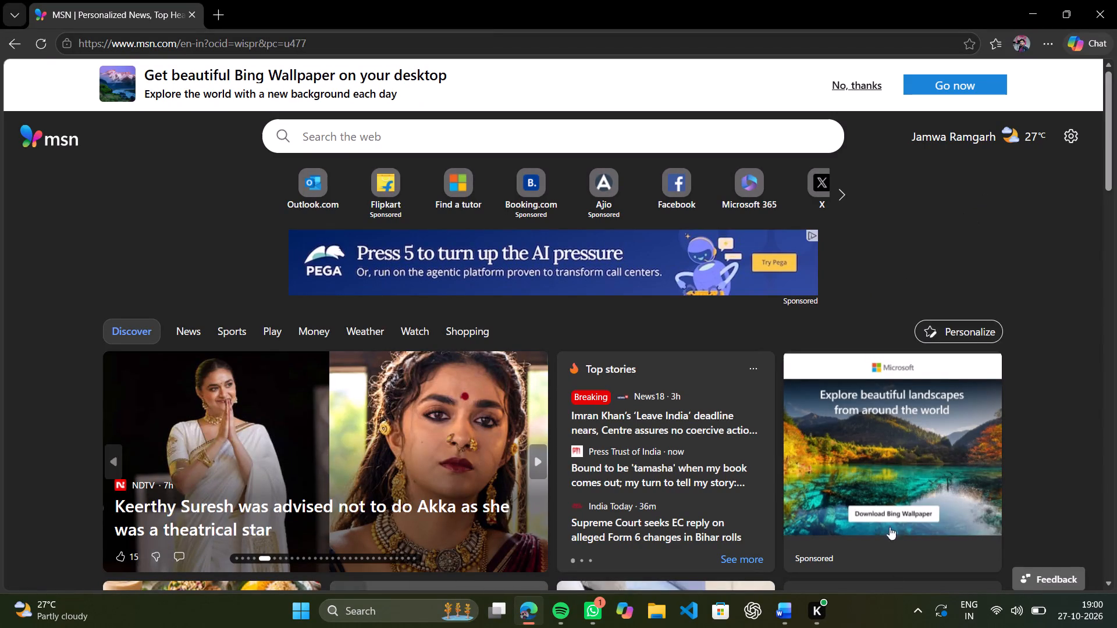
Close the MSN browser window to get back to the two Word documents.
{"action": "left_click", "coordinate": [1116, 0]}
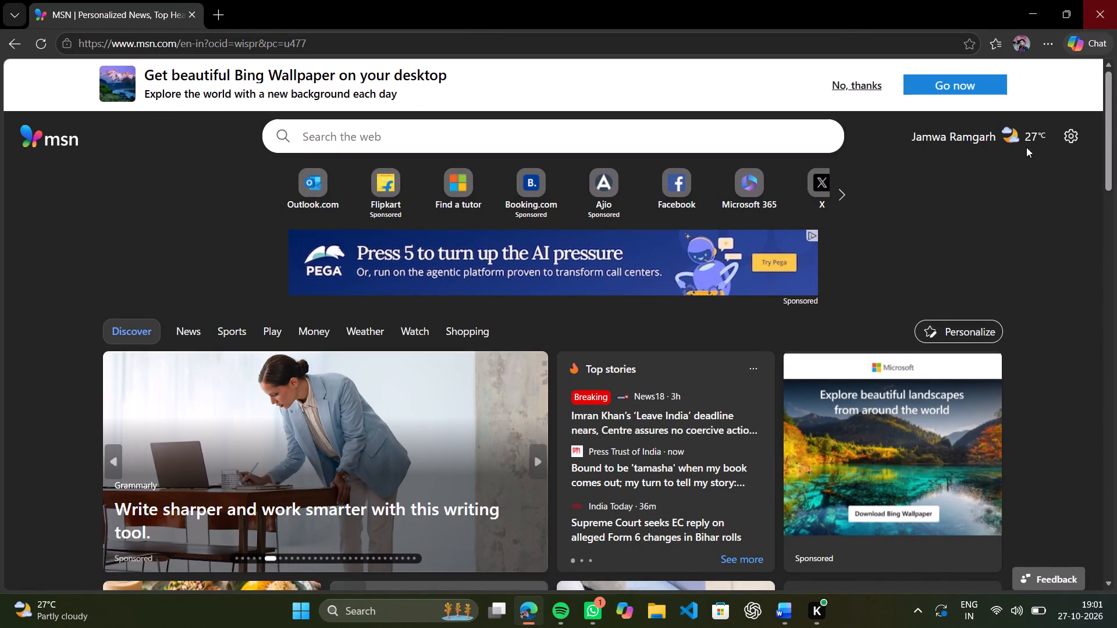
Open the list of available Wi-Fi networks.
{"action": "left_click", "coordinate": [993, 609]}
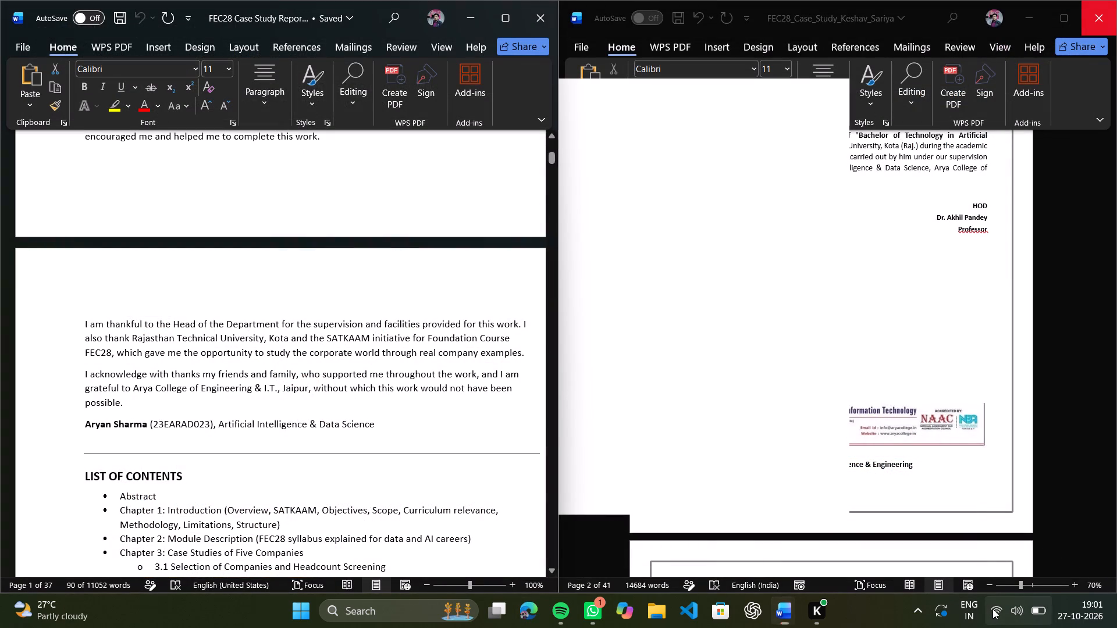
{"action": "left_click", "coordinate": [928, 349]}
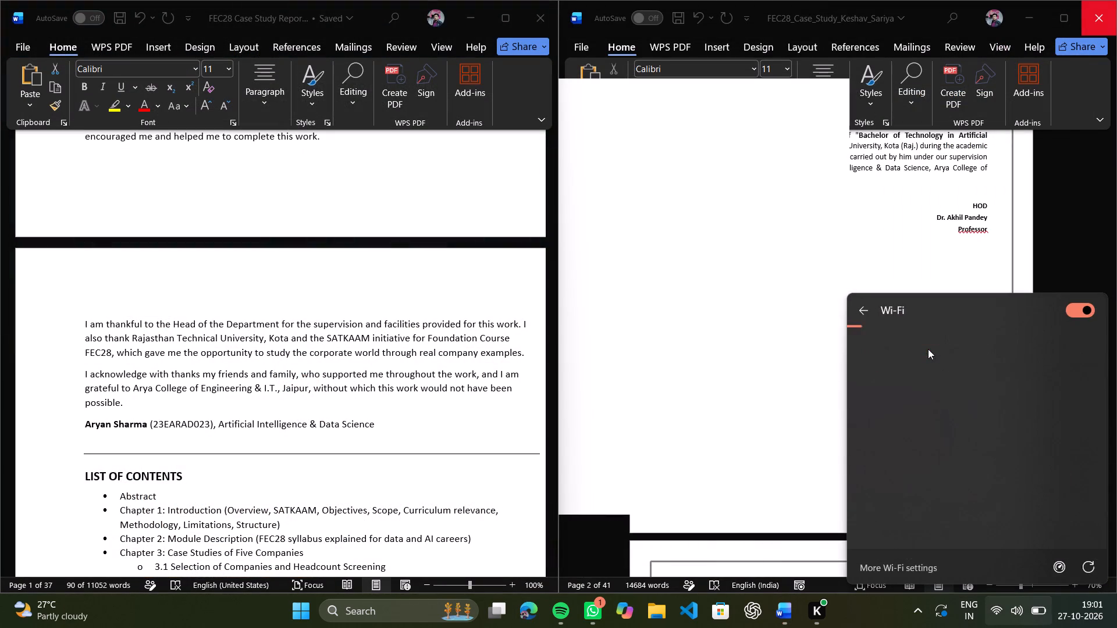
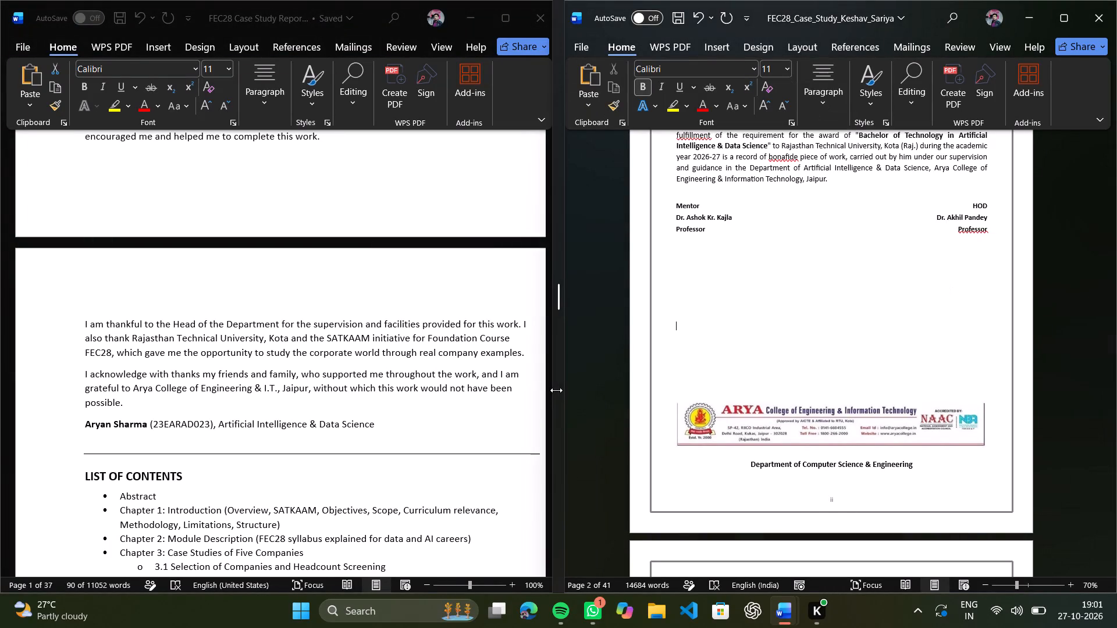
Add blank lines after the signature block on the Acknowledgement page until the List of Contents starts on a new page.
{"action": "scroll", "coordinate": [556, 390], "scroll_direction": "left", "scroll_amount": 2}
{"action": "scroll", "coordinate": [818, 398], "scroll_direction": "down", "scroll_amount": 1}
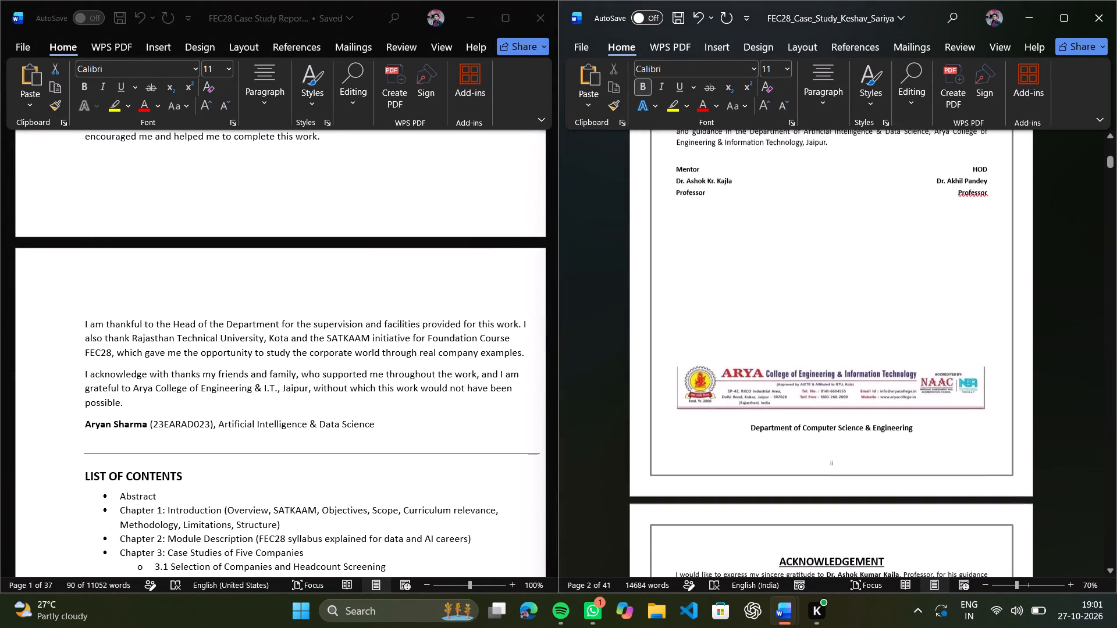
{"action": "scroll", "coordinate": [818, 398], "scroll_direction": "down", "scroll_amount": 3}
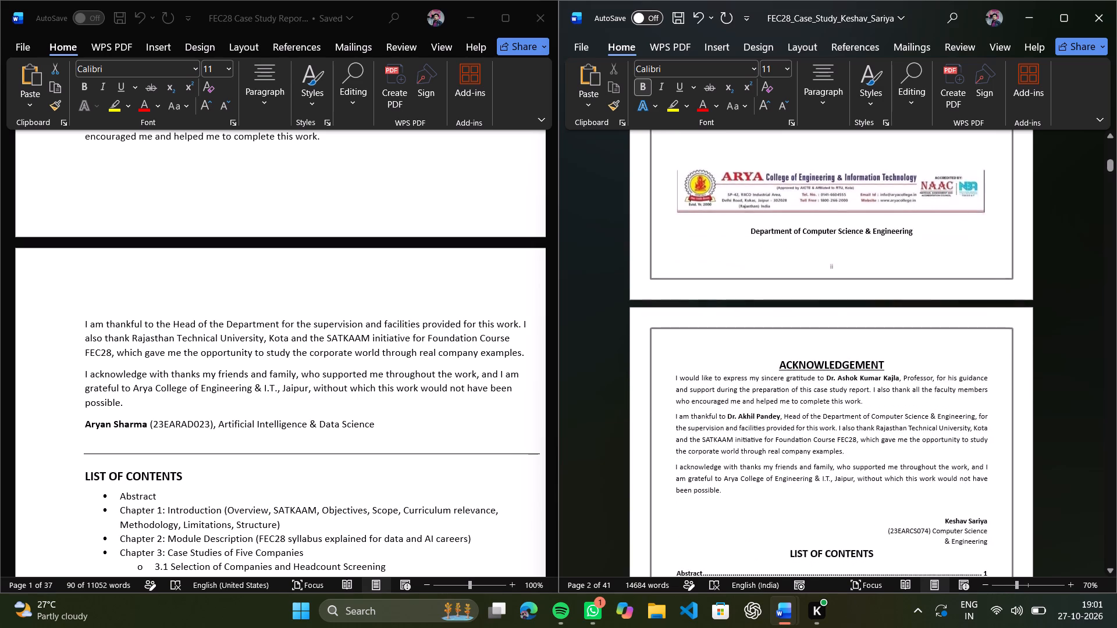
{"action": "scroll", "coordinate": [818, 398], "scroll_direction": "up", "scroll_amount": 1, "text": "ctrl"}
{"action": "scroll", "coordinate": [818, 398], "scroll_direction": "down", "scroll_amount": 1}
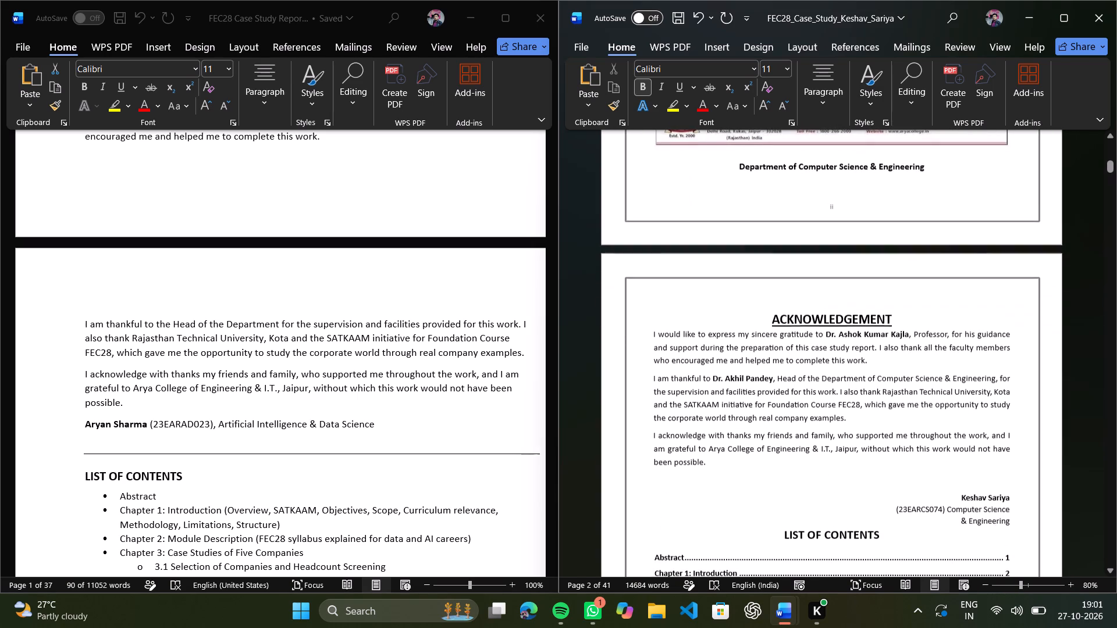
{"action": "scroll", "coordinate": [818, 398], "scroll_direction": "down", "scroll_amount": 2}
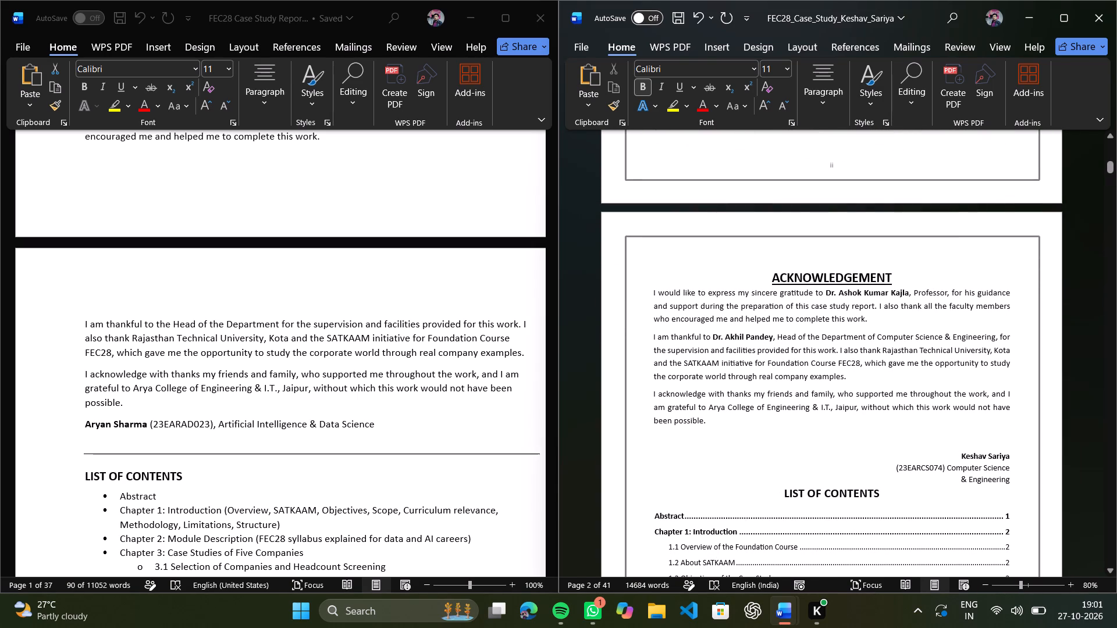
{"action": "left_click", "coordinate": [884, 471]}
{"action": "left_click", "coordinate": [1011, 480]}
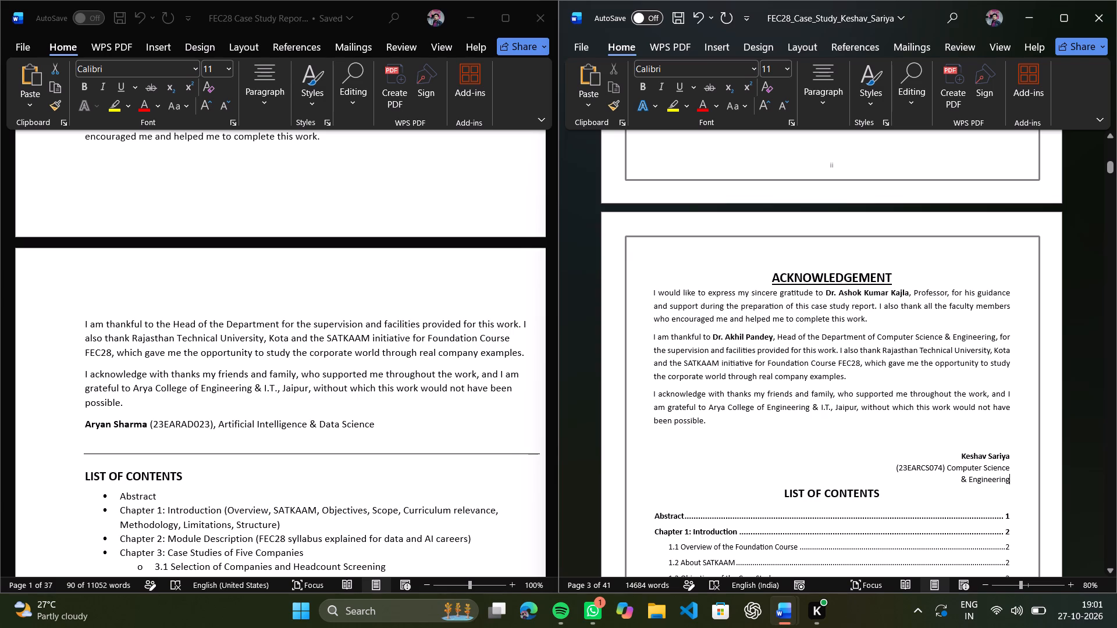
{"action": "key", "text": "Return"}
{"action": "key", "text": "Return"}
{"action": "key", "text": "Return"}
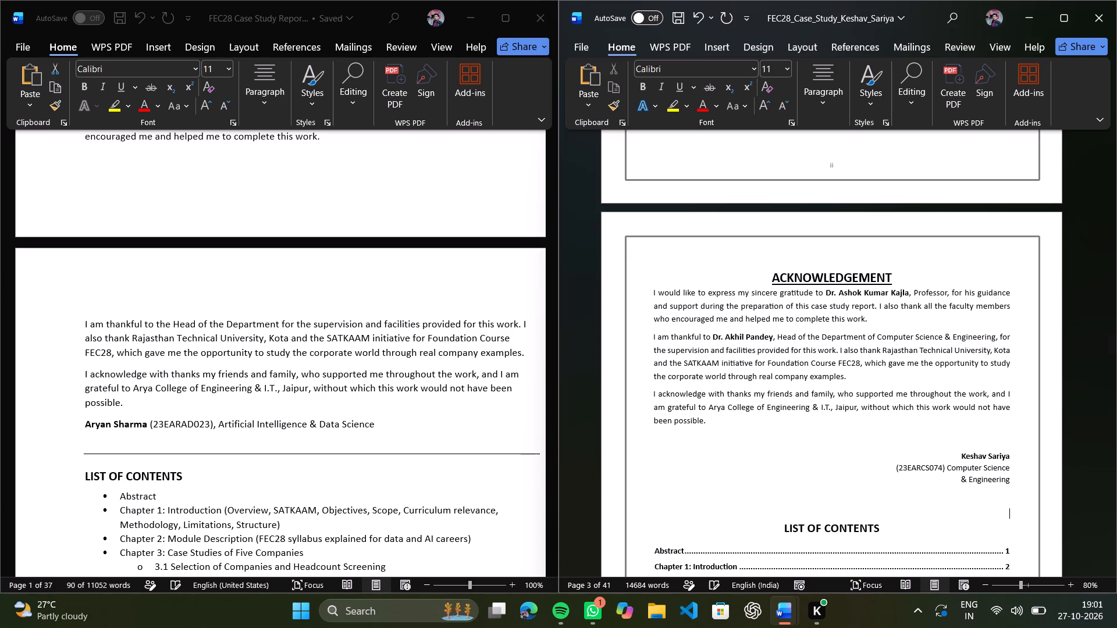
{"action": "key", "text": "Return"}
{"action": "key", "text": "Return"}
{"action": "key", "text": "Return"}
{"action": "key", "text": "Return"}
{"action": "key", "text": "Return"}
{"action": "key", "text": "Return"}
{"action": "key", "text": "Return"}
{"action": "scroll", "coordinate": [1011, 480], "scroll_direction": "down", "scroll_amount": 2}
{"action": "key", "text": "Return"}
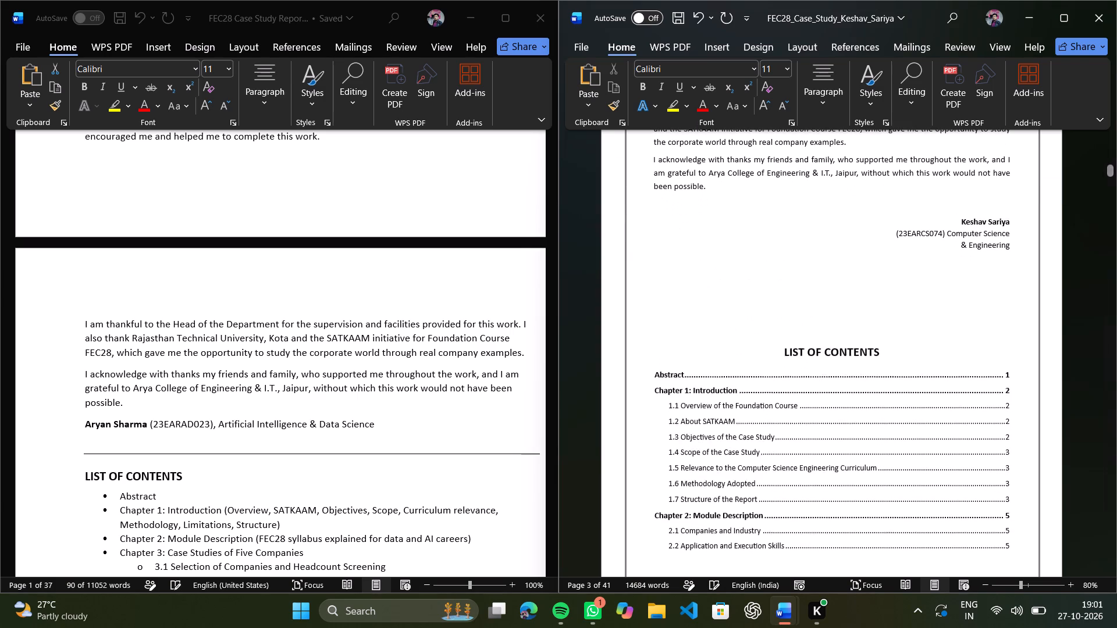
{"action": "key", "text": "Return"}
{"action": "key", "text": "Return"}
{"action": "key", "text": "Return"}
{"action": "key", "text": "Return"}
{"action": "key", "text": "Return"}
{"action": "key", "text": "Return"}
{"action": "key", "text": "Return"}
{"action": "key", "text": "Return"}
{"action": "key", "text": "Return"}
{"action": "key", "text": "Return"}
{"action": "key", "text": "Return"}
{"action": "key", "text": "Return"}
{"action": "key", "text": "Return"}
{"action": "key", "text": "Return"}
{"action": "key", "text": "Return"}
{"action": "key", "text": "Return"}
{"action": "key", "text": "Return"}
{"action": "key", "text": "Return"}
{"action": "key", "text": "Return"}
{"action": "key", "text": "Return"}
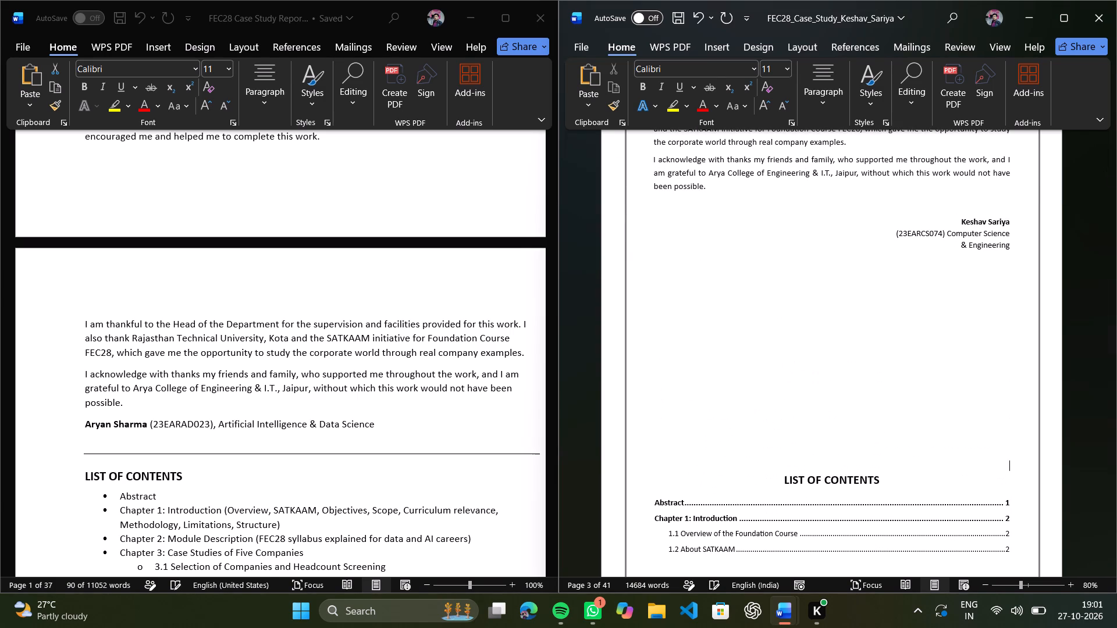
{"action": "scroll", "coordinate": [1011, 480], "scroll_direction": "down", "scroll_amount": 3}
{"action": "key", "text": "Return"}
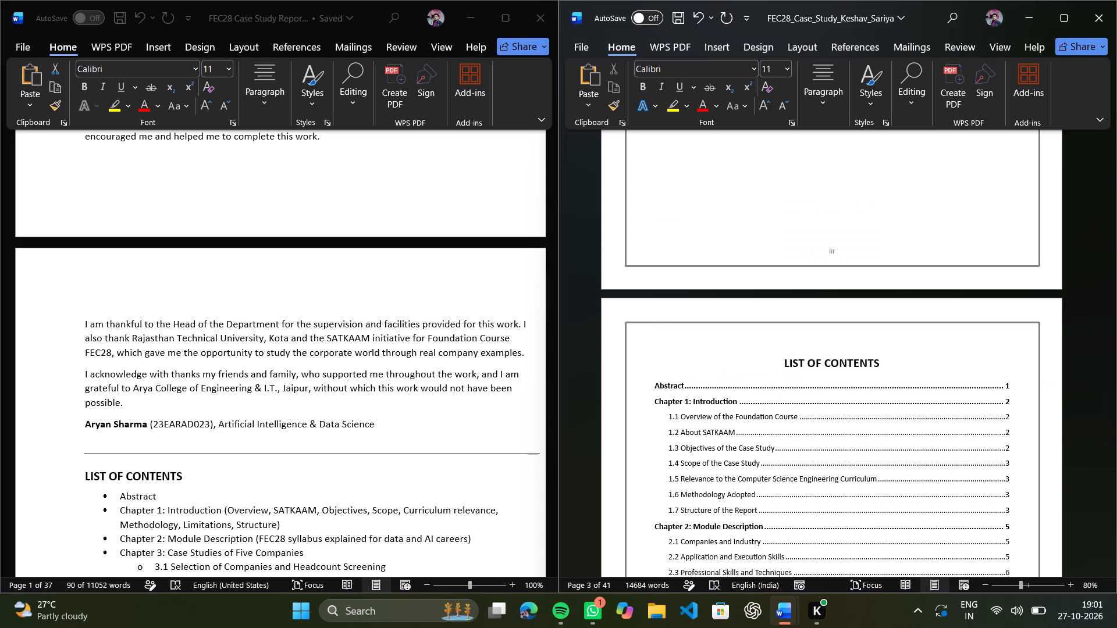
Check the page break before the List of Contents and how its entries are laid out across the pages.
{"action": "scroll", "coordinate": [1011, 480], "scroll_direction": "up", "scroll_amount": 1}
{"action": "scroll", "coordinate": [1011, 480], "scroll_direction": "down", "scroll_amount": 1}
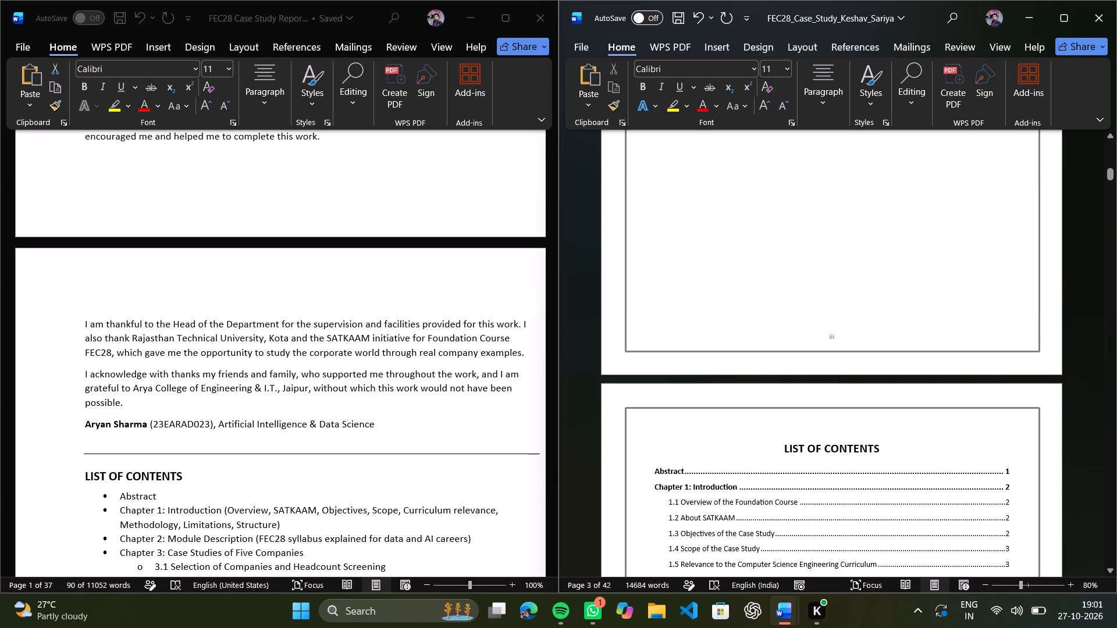
{"action": "scroll", "coordinate": [1011, 480], "scroll_direction": "down", "scroll_amount": 3}
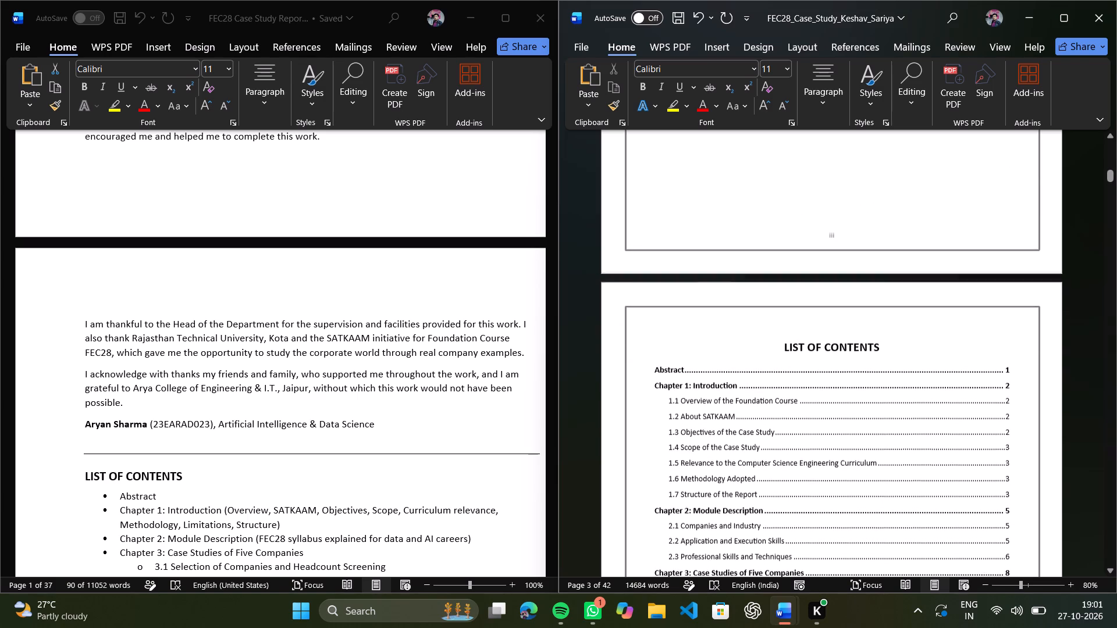
{"action": "scroll", "coordinate": [1011, 480], "scroll_direction": "down", "scroll_amount": 4}
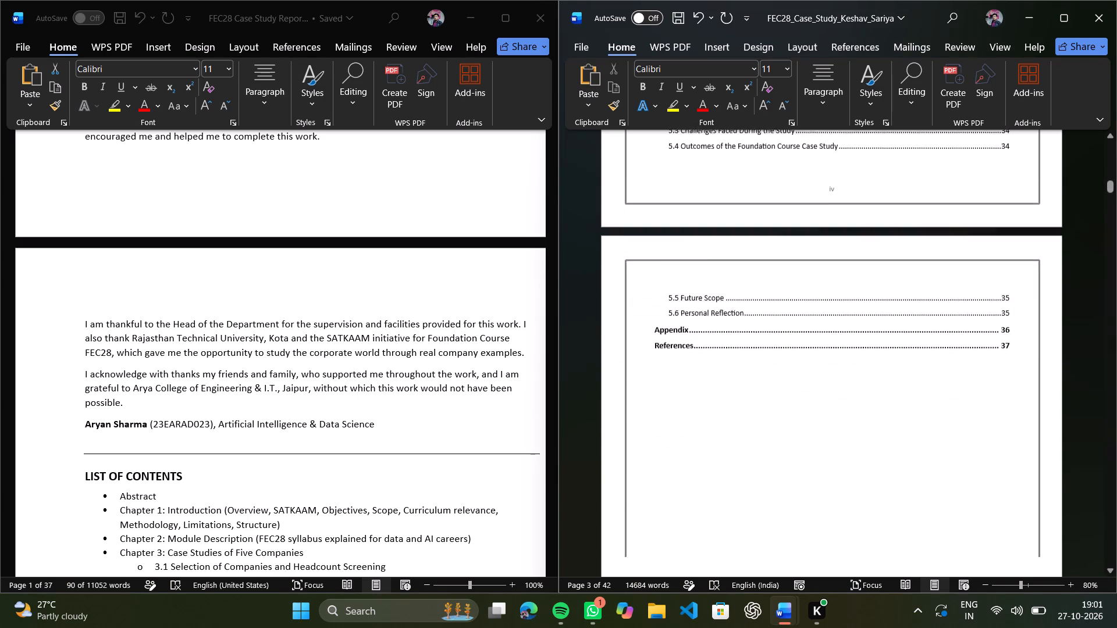
{"action": "scroll", "coordinate": [1011, 480], "scroll_direction": "down", "scroll_amount": 1}
{"action": "scroll", "coordinate": [1011, 480], "scroll_direction": "up", "scroll_amount": 2}
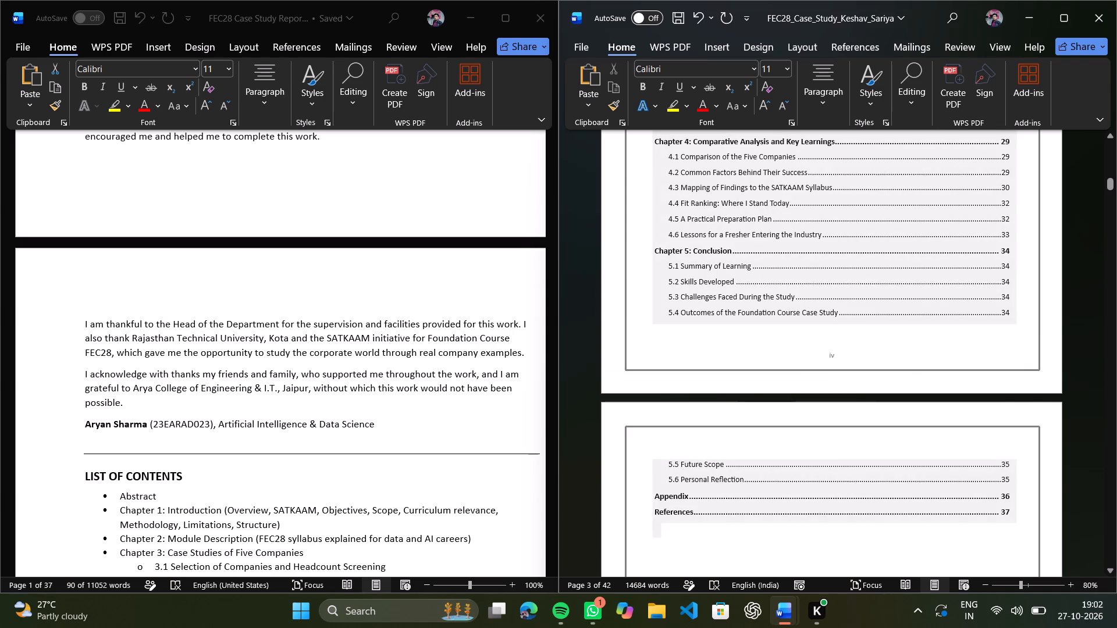
{"action": "scroll", "coordinate": [965, 345], "scroll_direction": "up", "scroll_amount": 4}
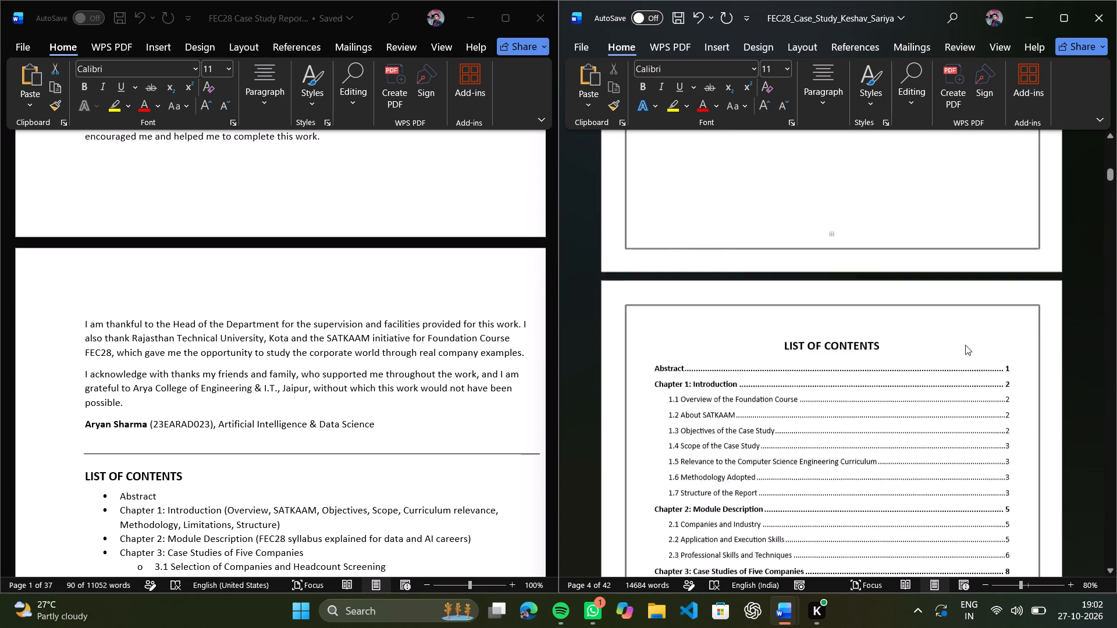
Replace the signature block under the Acknowledgement with the new student's name, roll number and department line copied from the FEC28 Case Study Report.
{"action": "scroll", "coordinate": [965, 345], "scroll_direction": "up", "scroll_amount": 4}
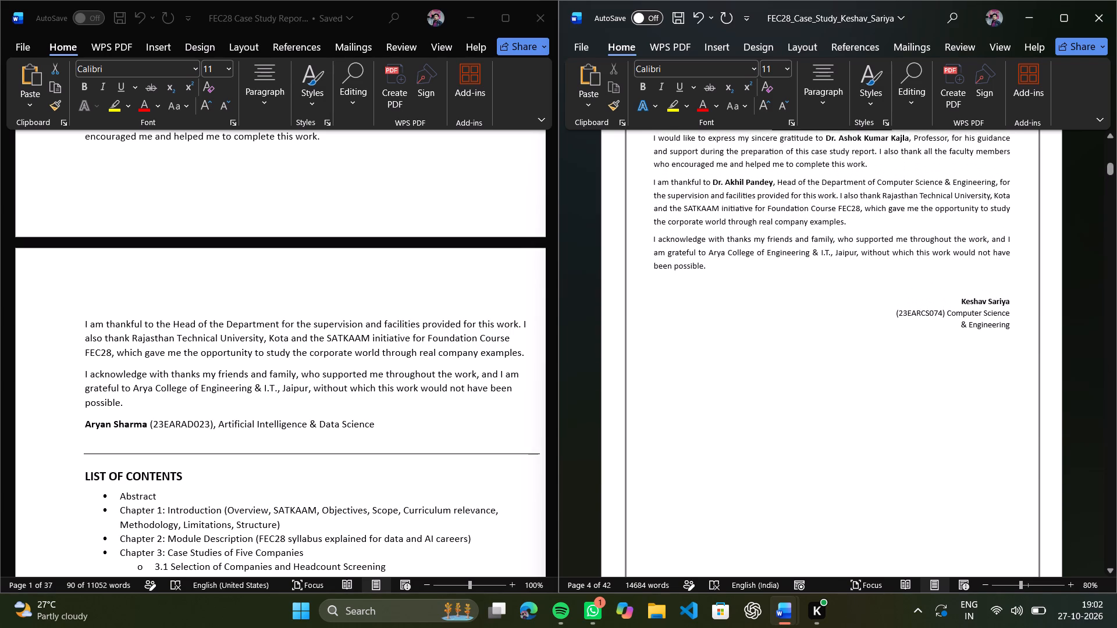
{"action": "scroll", "coordinate": [965, 345], "scroll_direction": "up", "scroll_amount": 2}
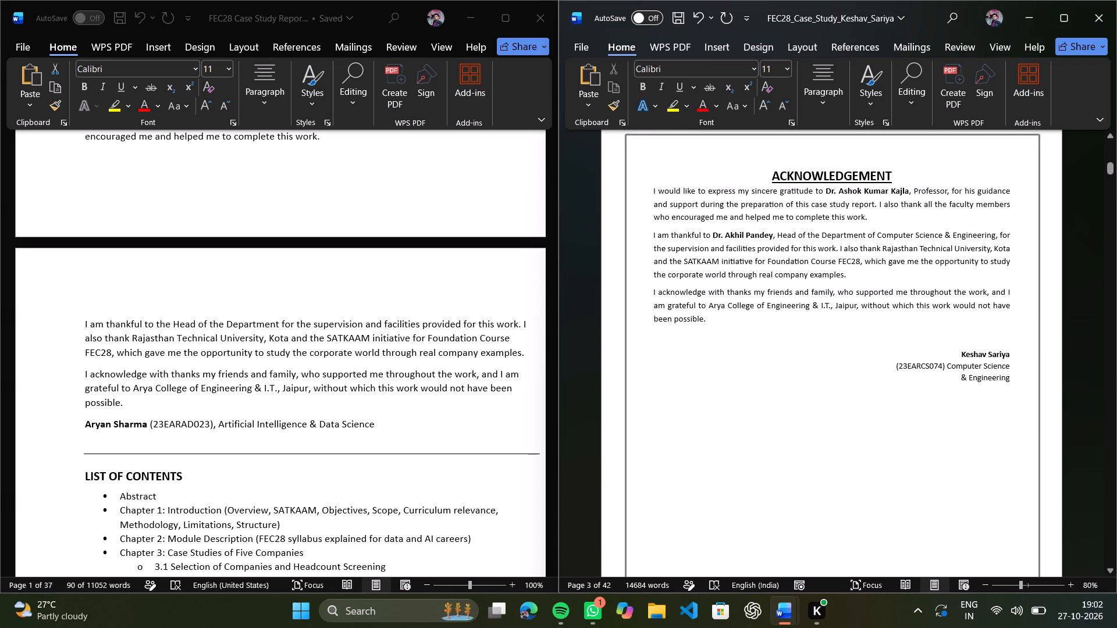
{"action": "left_click_drag", "start_coordinate": [960, 353], "coordinate": [1045, 363]}
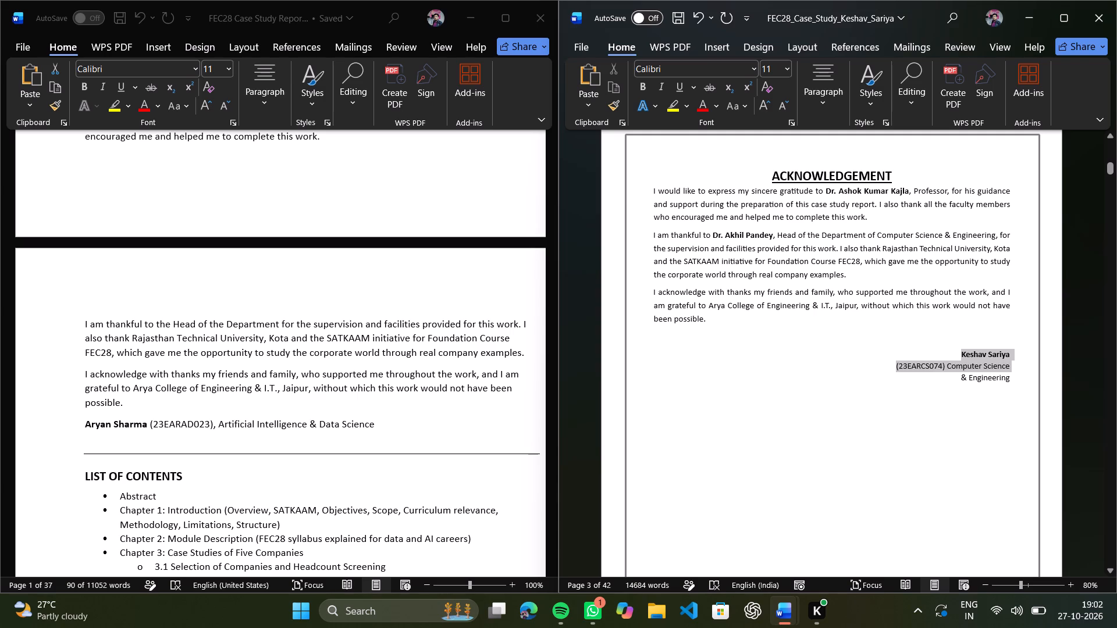
{"action": "left_click_drag", "start_coordinate": [1045, 363], "coordinate": [1002, 379]}
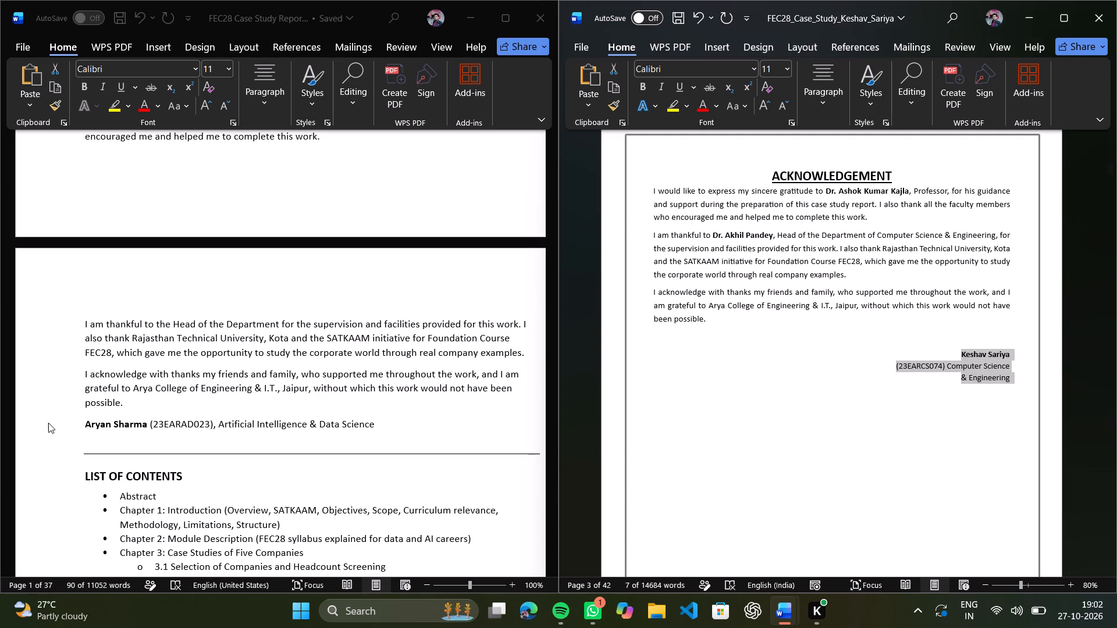
{"action": "left_click_drag", "start_coordinate": [88, 424], "coordinate": [228, 442]}
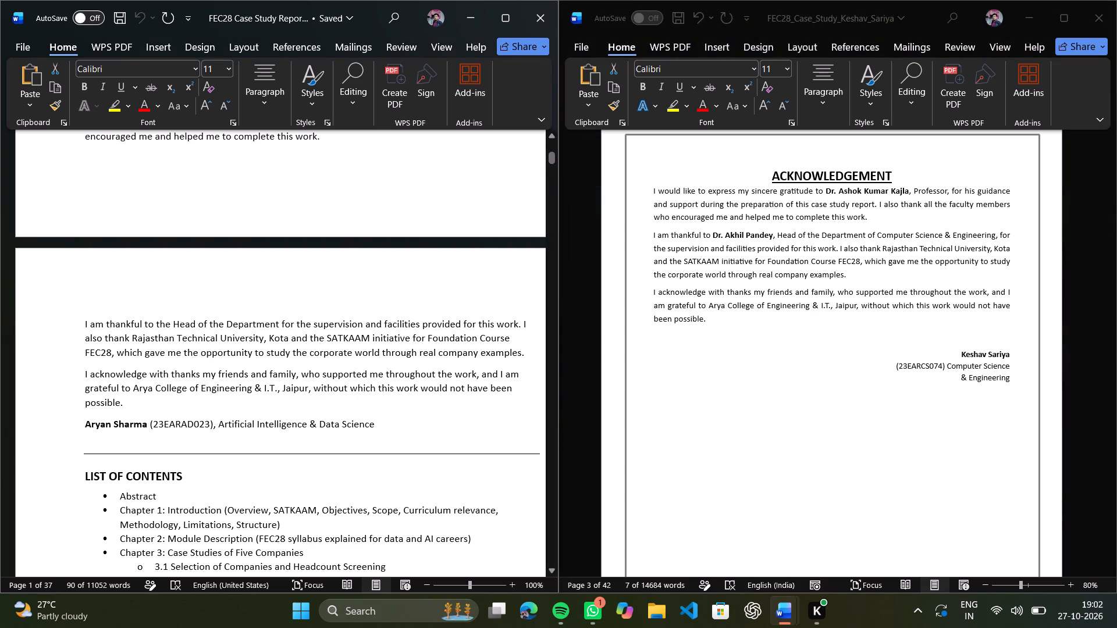
{"action": "left_click_drag", "start_coordinate": [88, 424], "coordinate": [364, 435]}
{"action": "key", "text": "ctrl+c"}
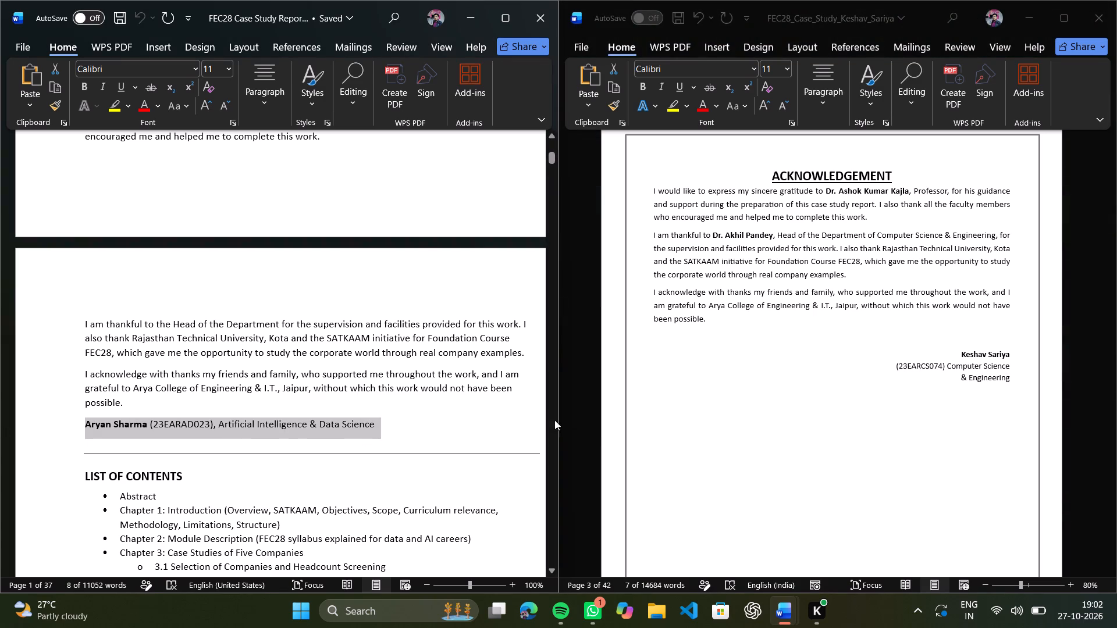
{"action": "left_click", "coordinate": [967, 354]}
{"action": "left_click_drag", "start_coordinate": [967, 354], "coordinate": [999, 383]}
{"action": "key", "text": "ctrl+v"}
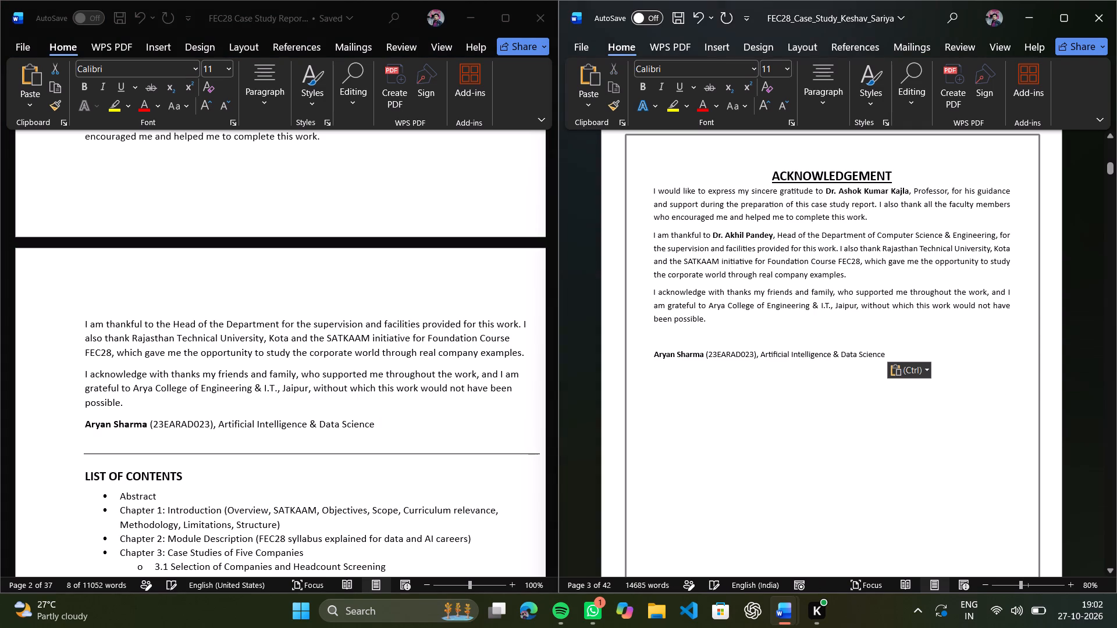
Split the pasted signature into separate lines for name, roll number and department, removing the comma after the roll number.
{"action": "left_click", "coordinate": [703, 360]}
{"action": "key", "text": "Return"}
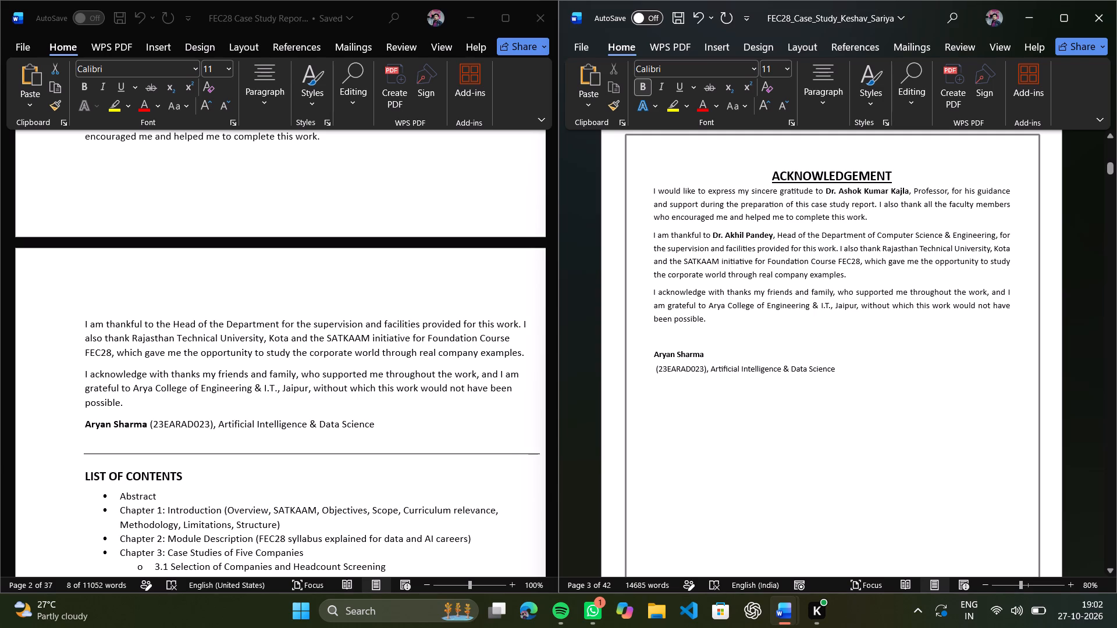
{"action": "left_click", "coordinate": [706, 369]}
{"action": "key", "text": "Right"}
{"action": "key", "text": "BackSpace"}
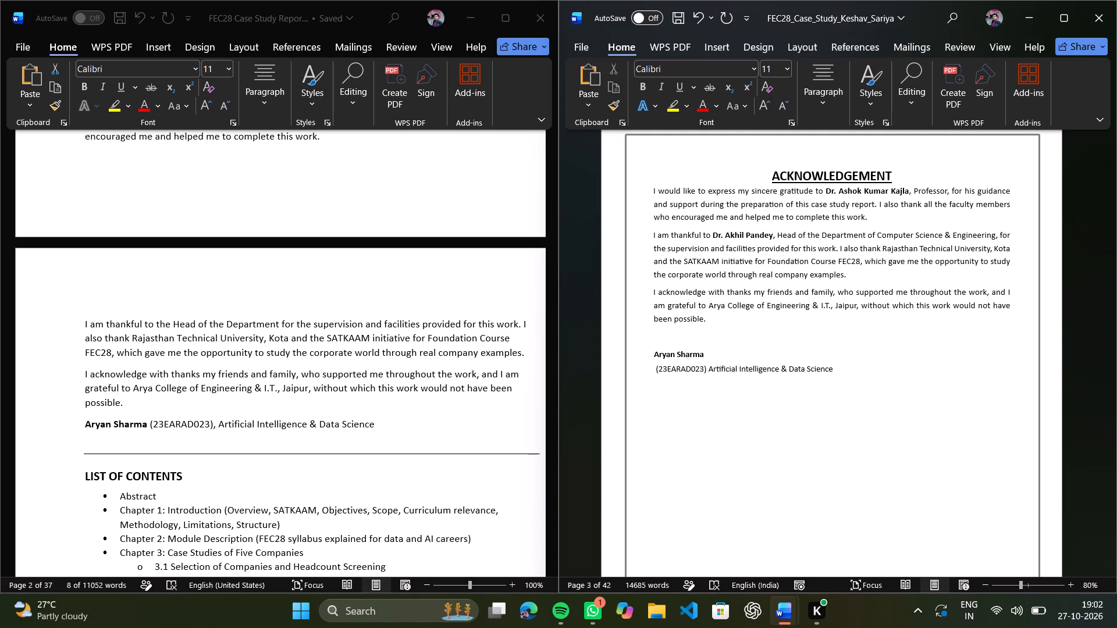
{"action": "key", "text": "Return"}
Right-align the three-line student signature block below the Acknowledgement text.
{"action": "left_click_drag", "start_coordinate": [652, 353], "coordinate": [744, 436]}
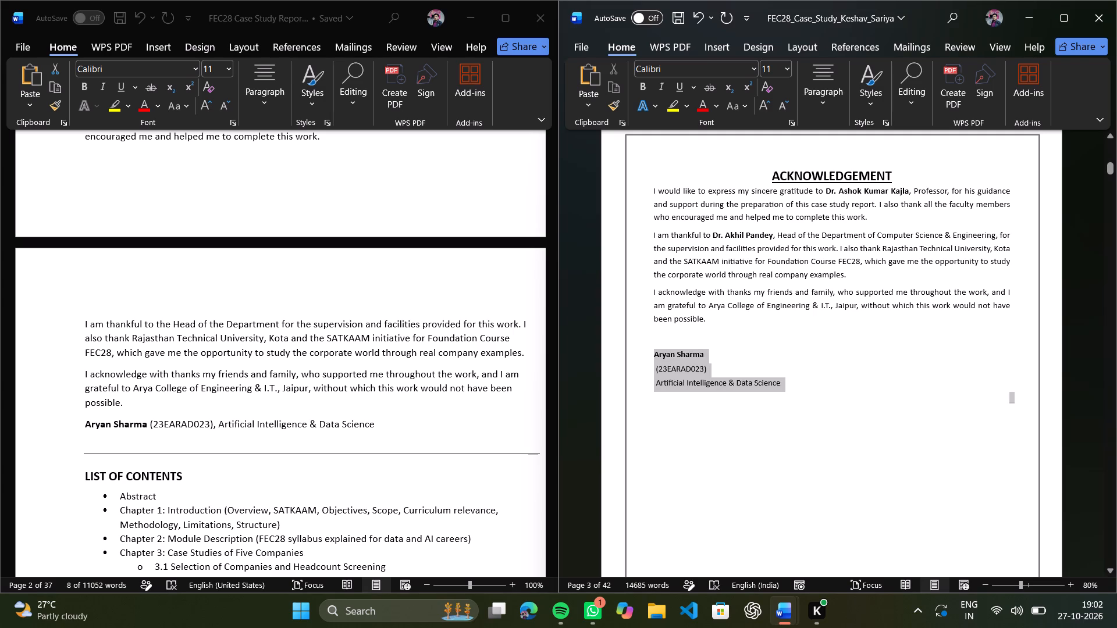
{"action": "left_click_drag", "start_coordinate": [744, 436], "coordinate": [756, 452]}
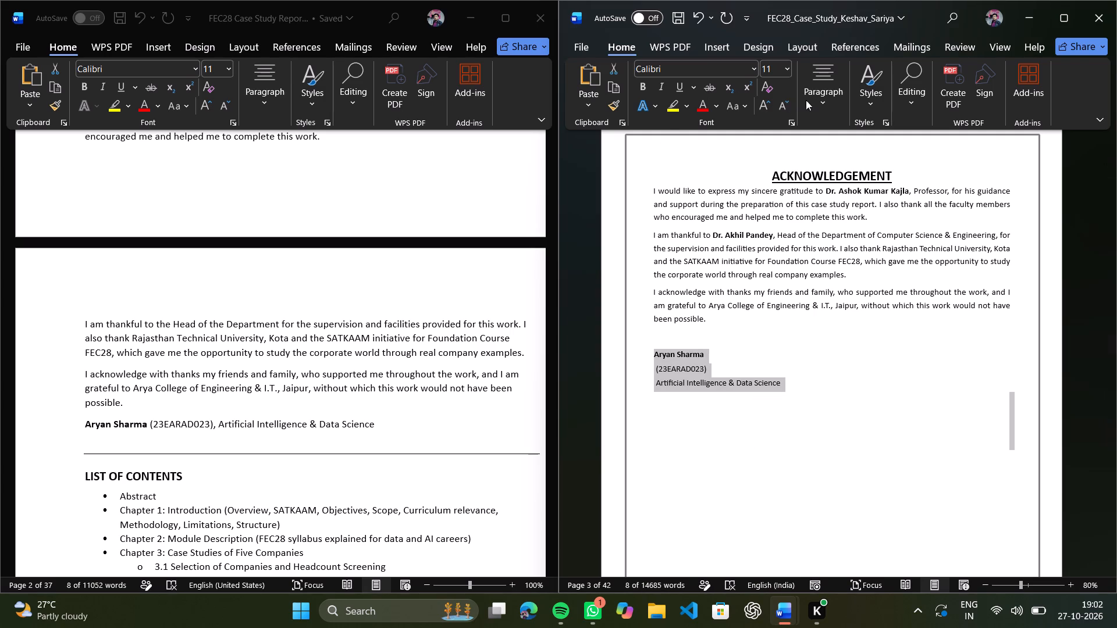
{"action": "left_click", "coordinate": [815, 100]}
{"action": "left_click", "coordinate": [824, 172]}
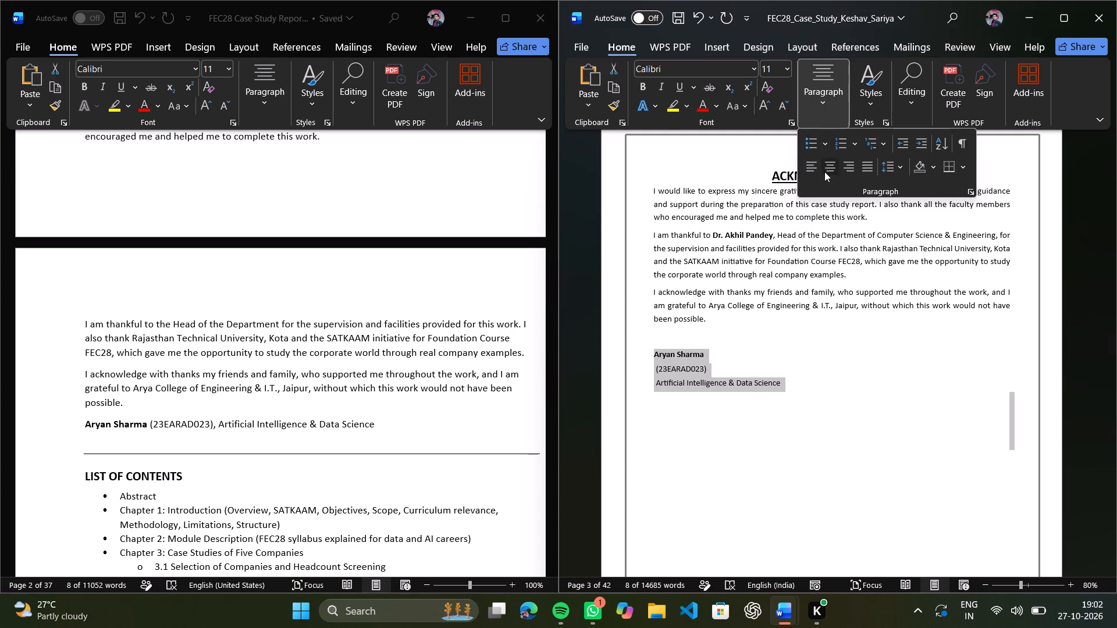
{"action": "left_click", "coordinate": [853, 165]}
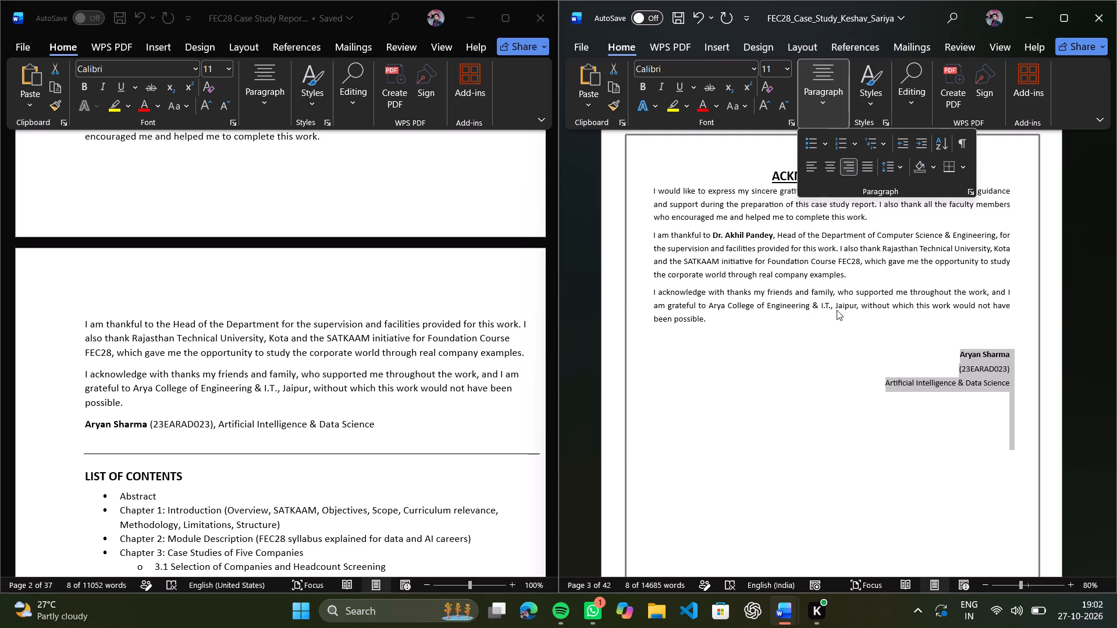
{"action": "left_click", "coordinate": [818, 351]}
{"action": "left_click", "coordinate": [818, 351]}
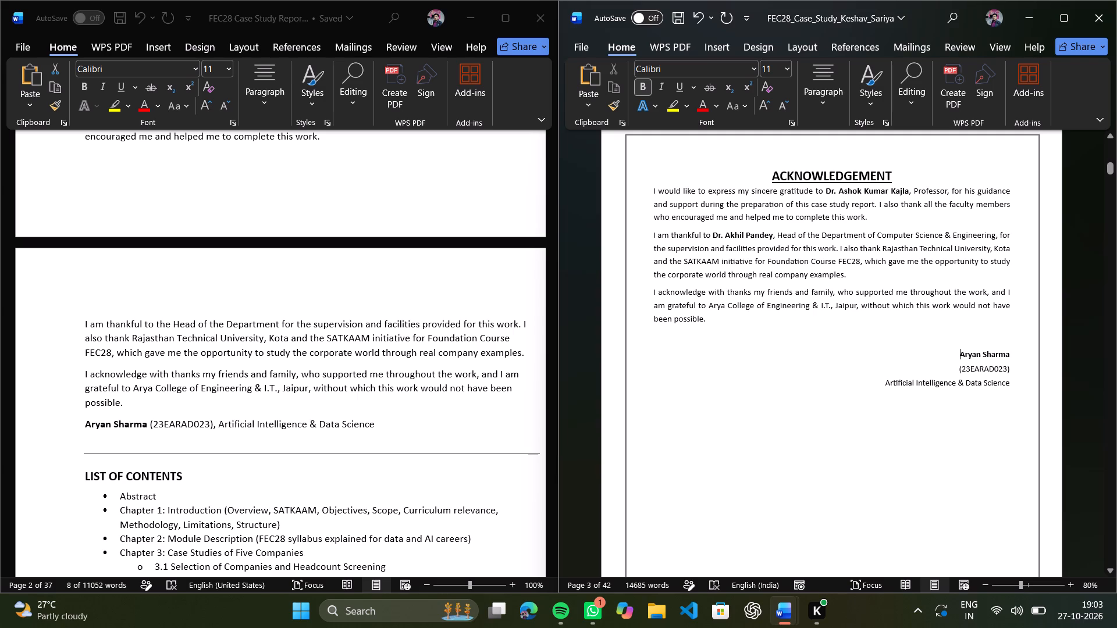
In the Acknowledgement's second paragraph, replace the department name "Computer Science & Engineering" with "Artificial Intelligence & Data Science" copied from the signature block.
{"action": "left_click_drag", "start_coordinate": [884, 386], "coordinate": [994, 380]}
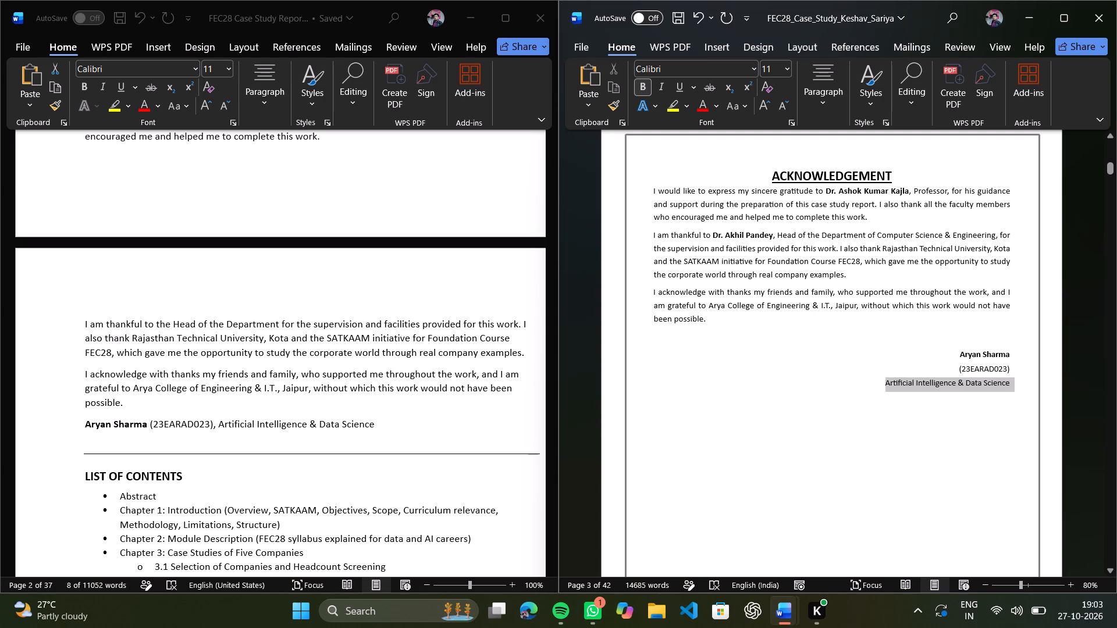
{"action": "left_click_drag", "start_coordinate": [994, 380], "coordinate": [1003, 386]}
{"action": "key", "text": "ctrl+c"}
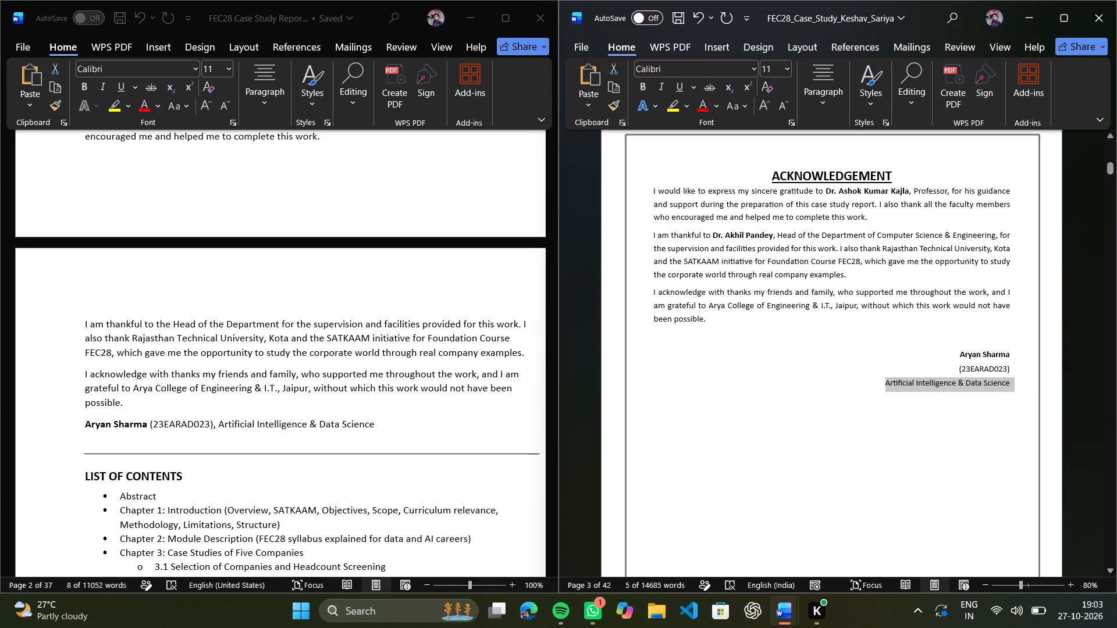
{"action": "left_click_drag", "start_coordinate": [880, 235], "coordinate": [956, 232]}
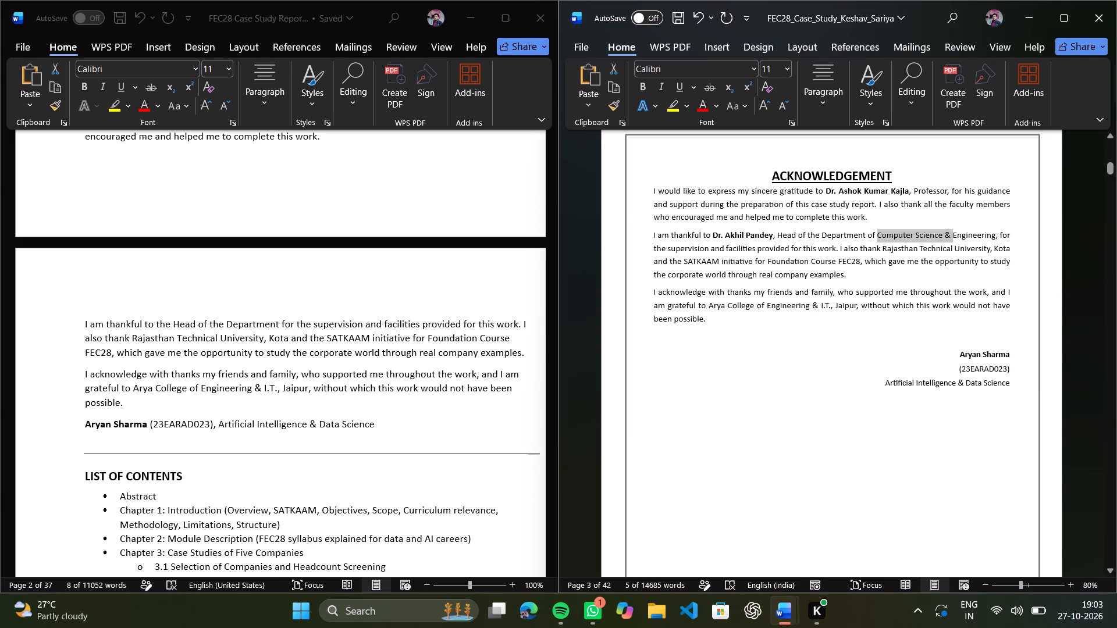
{"action": "left_click_drag", "start_coordinate": [956, 232], "coordinate": [996, 235]}
{"action": "key", "text": "ctrl+v"}
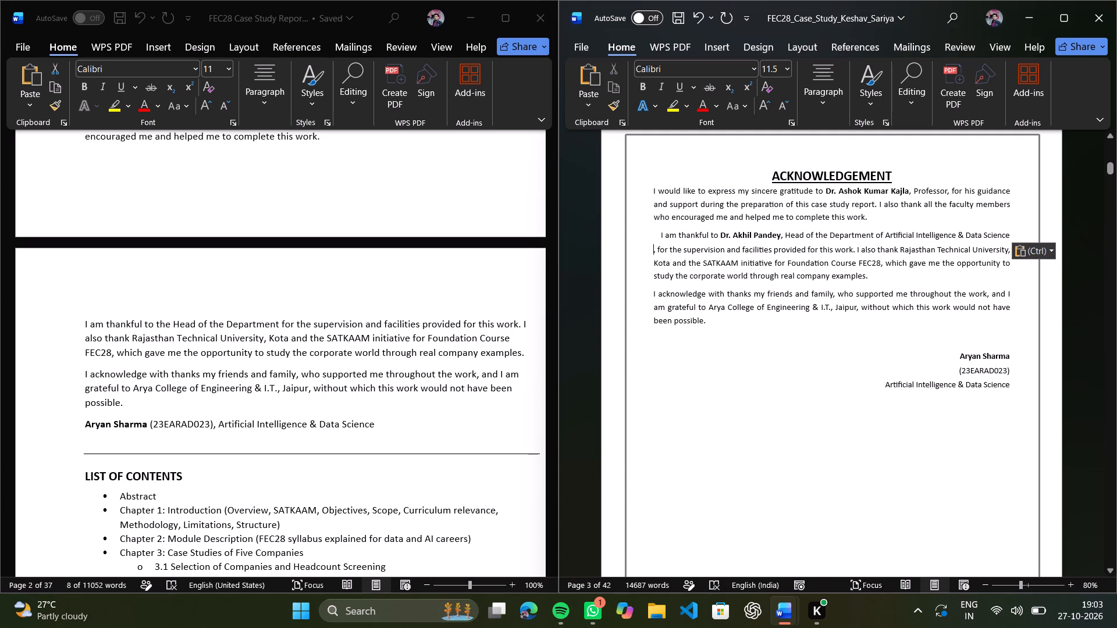
Copy all Abstract body paragraphs, through the divider line above Chapter 1, from the FEC28 Case Study Report.
{"action": "scroll", "coordinate": [794, 370], "scroll_direction": "down", "scroll_amount": 1}
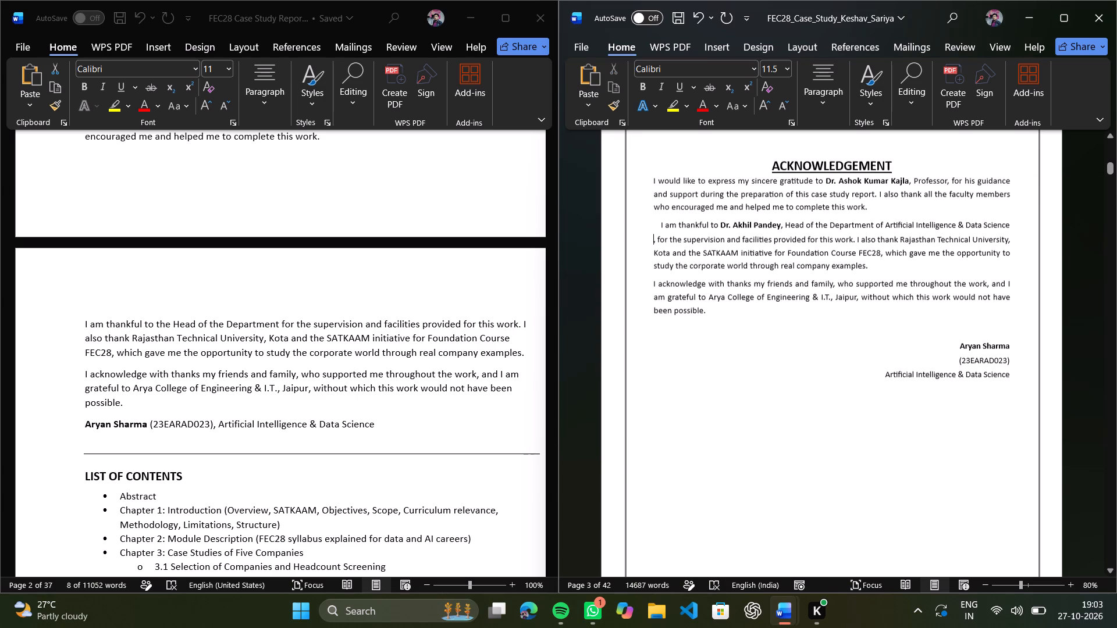
{"action": "scroll", "coordinate": [794, 370], "scroll_direction": "down", "scroll_amount": 2}
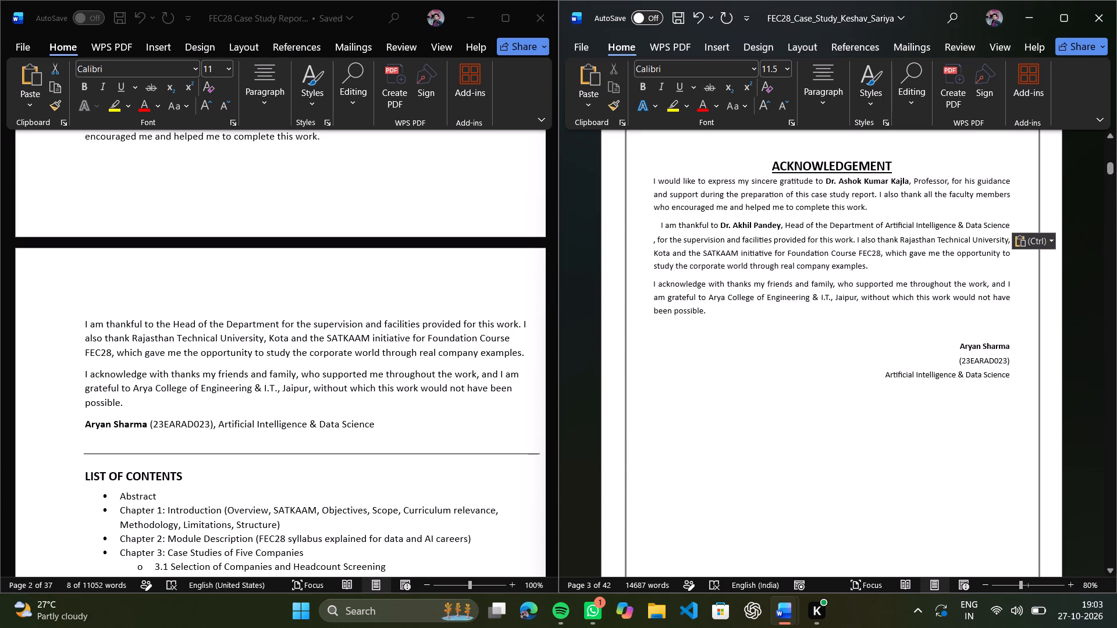
{"action": "scroll", "coordinate": [794, 370], "scroll_direction": "down", "scroll_amount": 4}
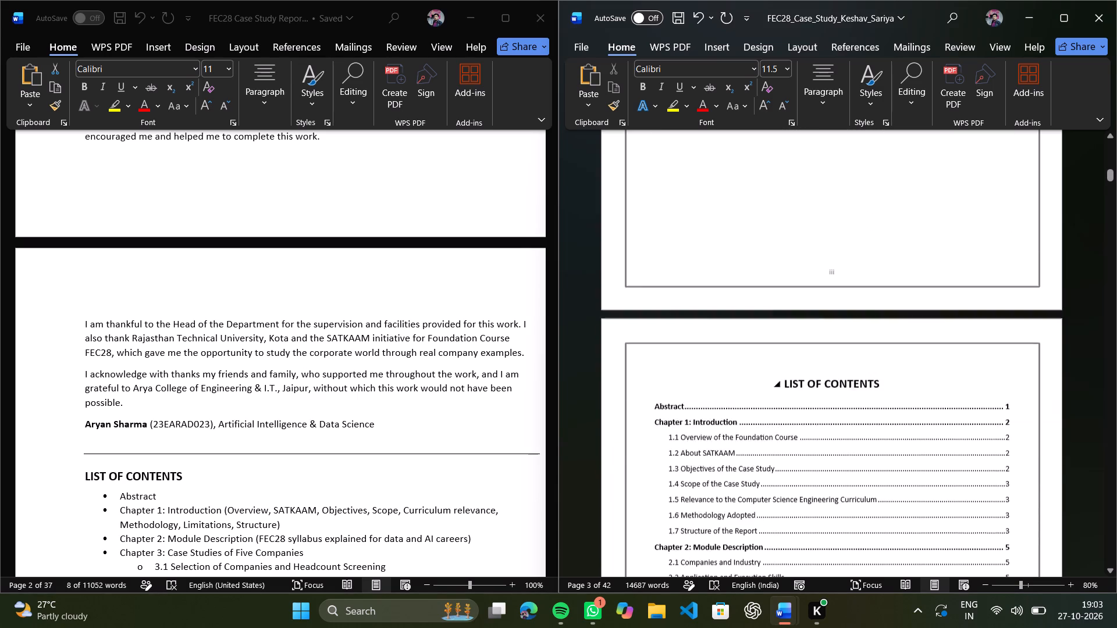
{"action": "scroll", "coordinate": [794, 365], "scroll_direction": "down", "scroll_amount": 4}
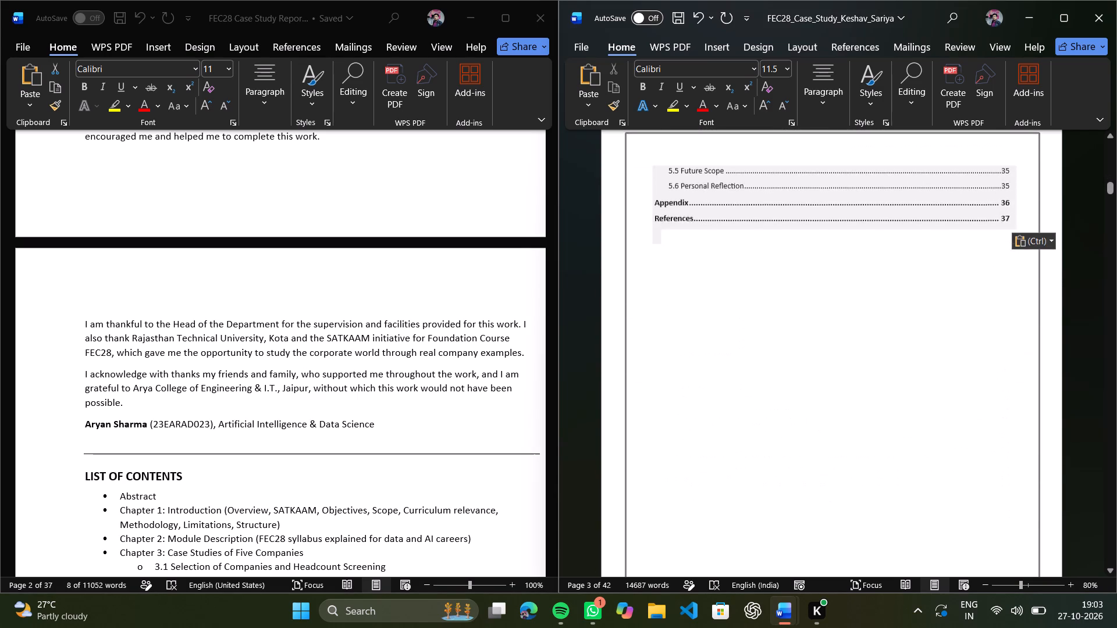
{"action": "scroll", "coordinate": [794, 365], "scroll_direction": "down", "scroll_amount": 3}
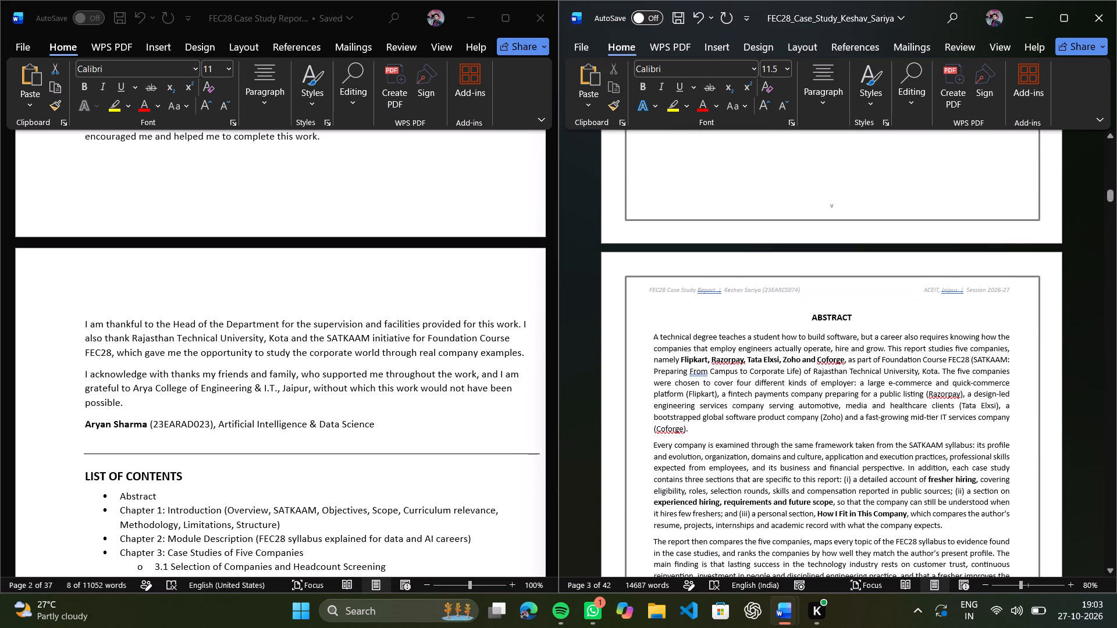
{"action": "scroll", "coordinate": [794, 365], "scroll_direction": "down", "scroll_amount": 2}
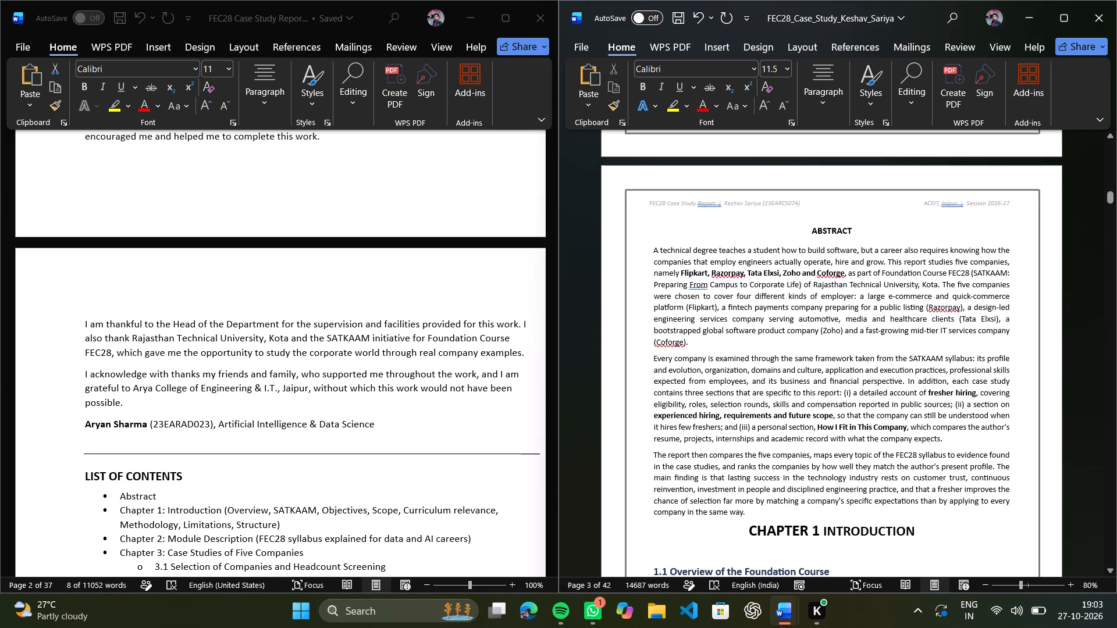
{"action": "scroll", "coordinate": [441, 409], "scroll_direction": "down", "scroll_amount": 2}
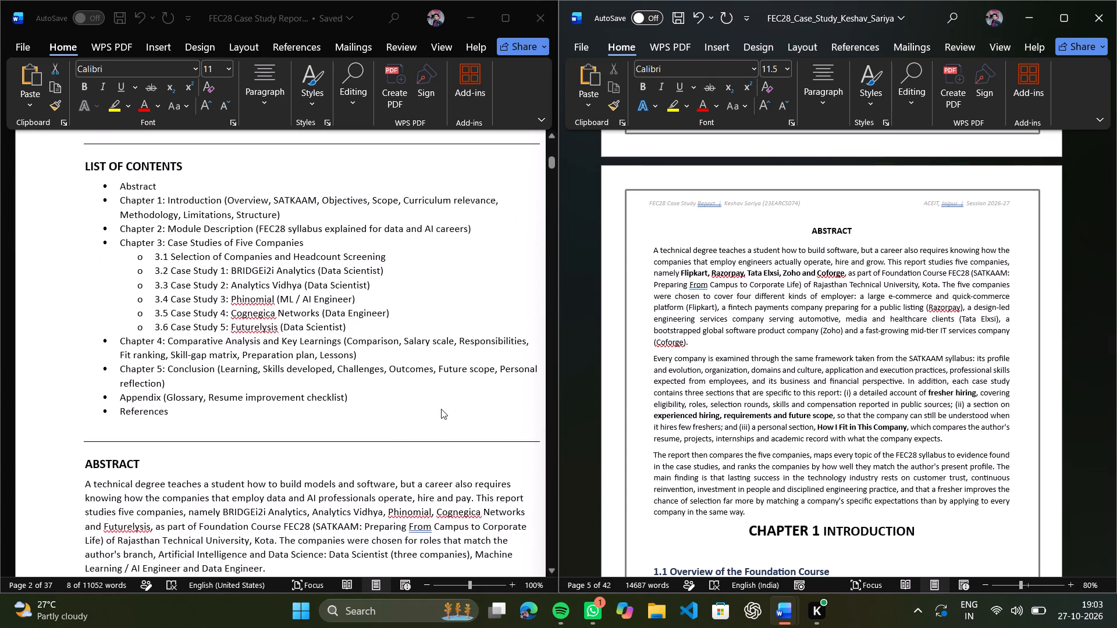
{"action": "scroll", "coordinate": [441, 409], "scroll_direction": "down", "scroll_amount": 2}
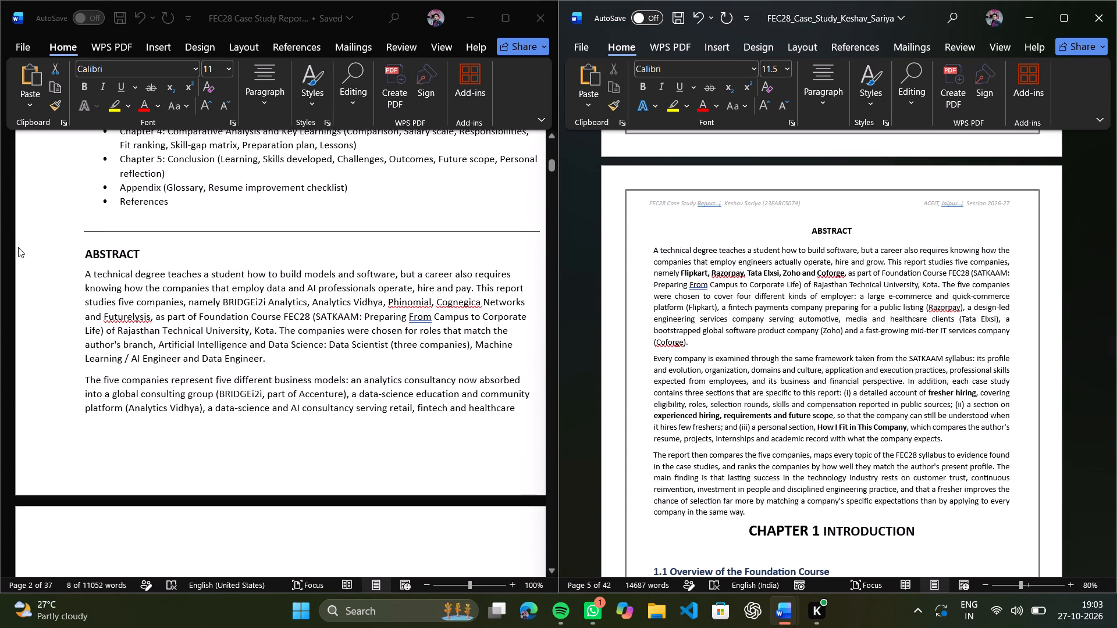
{"action": "left_click_drag", "start_coordinate": [83, 273], "coordinate": [426, 504]}
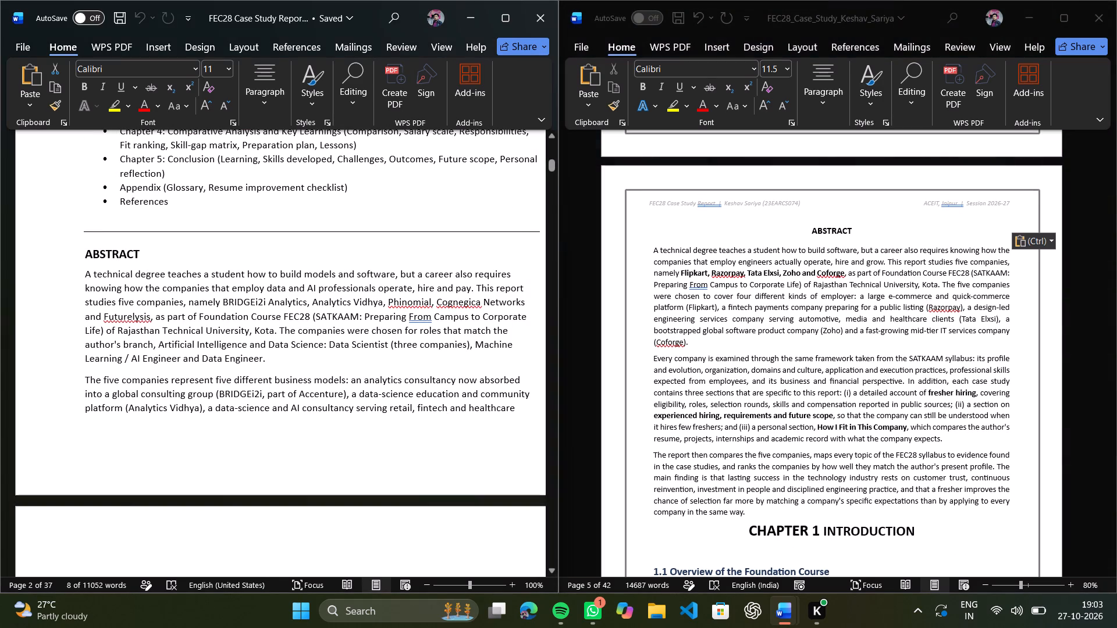
{"action": "left_click_drag", "start_coordinate": [426, 504], "coordinate": [422, 501]}
{"action": "left_click_drag", "start_coordinate": [81, 275], "coordinate": [438, 440]}
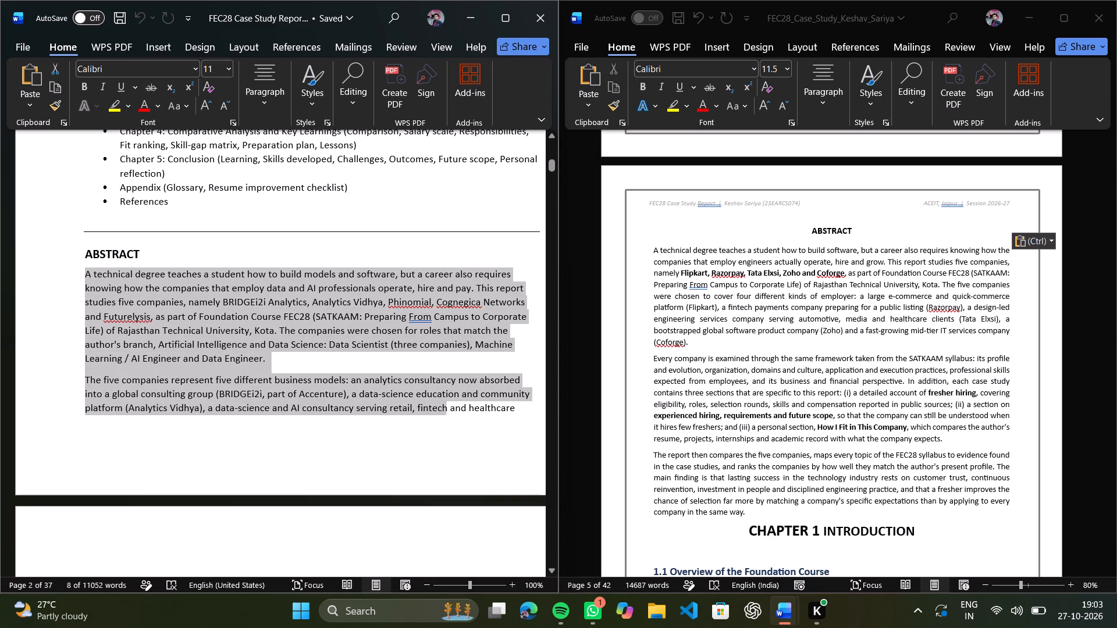
{"action": "left_click_drag", "start_coordinate": [438, 440], "coordinate": [429, 283]}
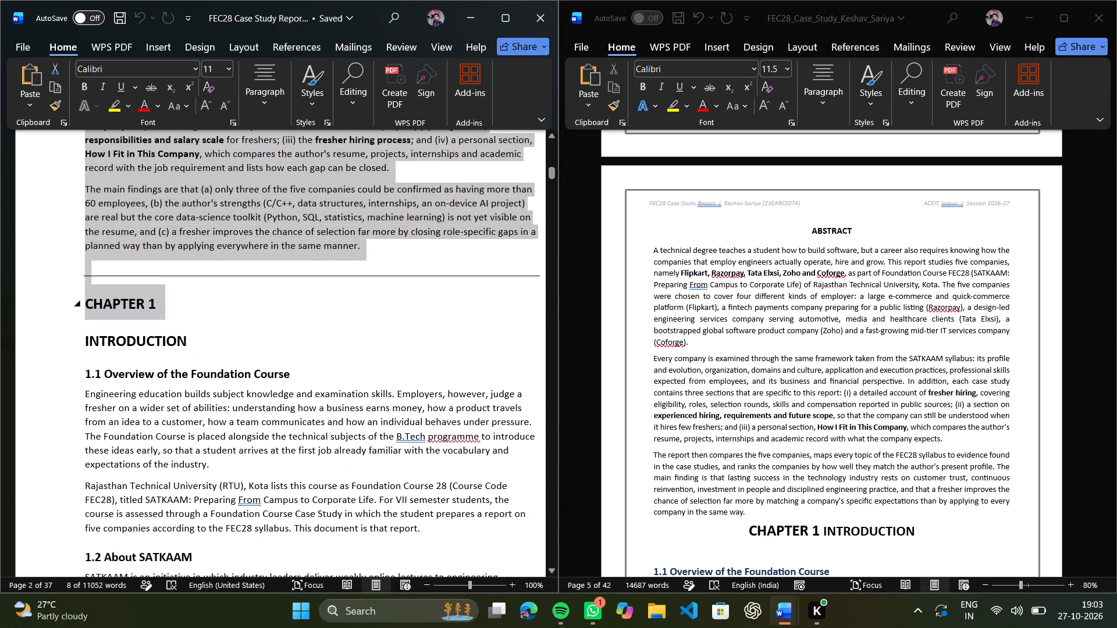
{"action": "left_click_drag", "start_coordinate": [429, 283], "coordinate": [418, 266]}
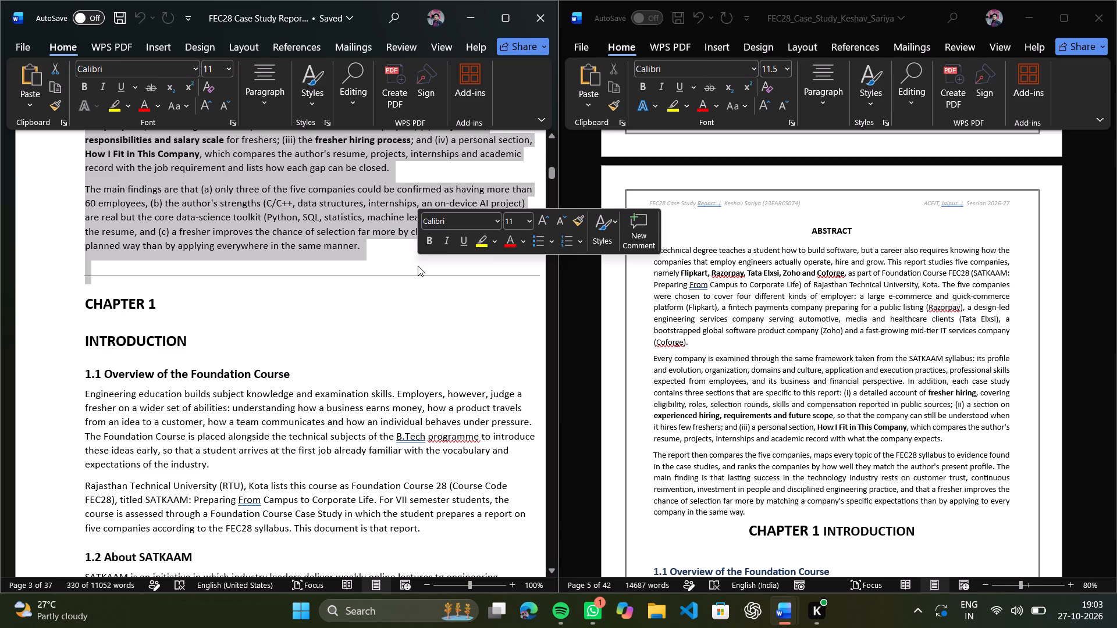
{"action": "key", "text": "ctrl+c"}
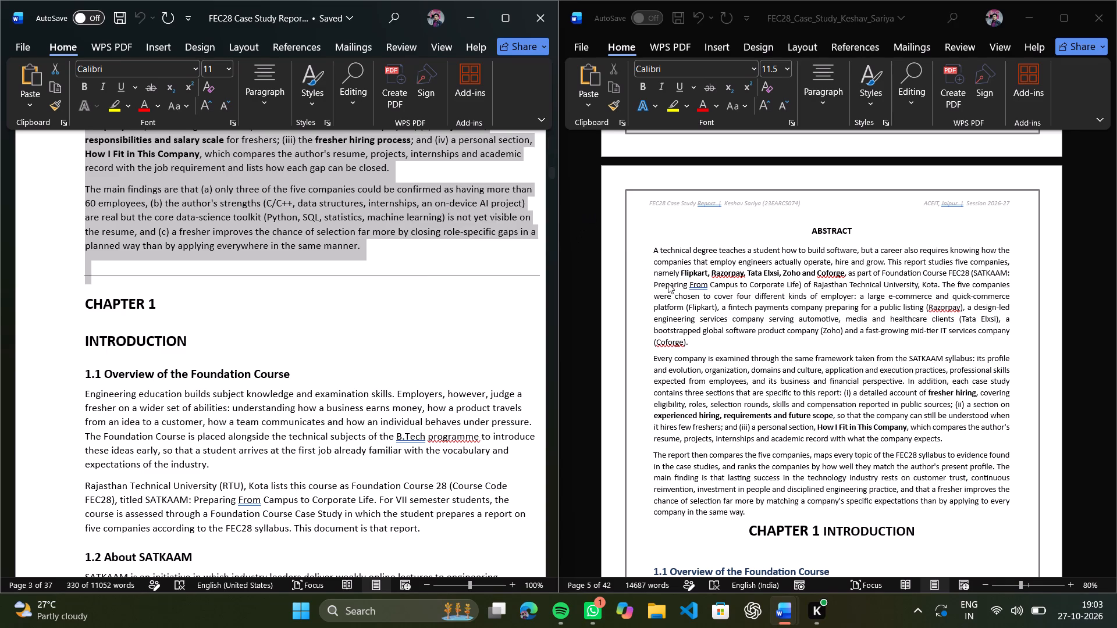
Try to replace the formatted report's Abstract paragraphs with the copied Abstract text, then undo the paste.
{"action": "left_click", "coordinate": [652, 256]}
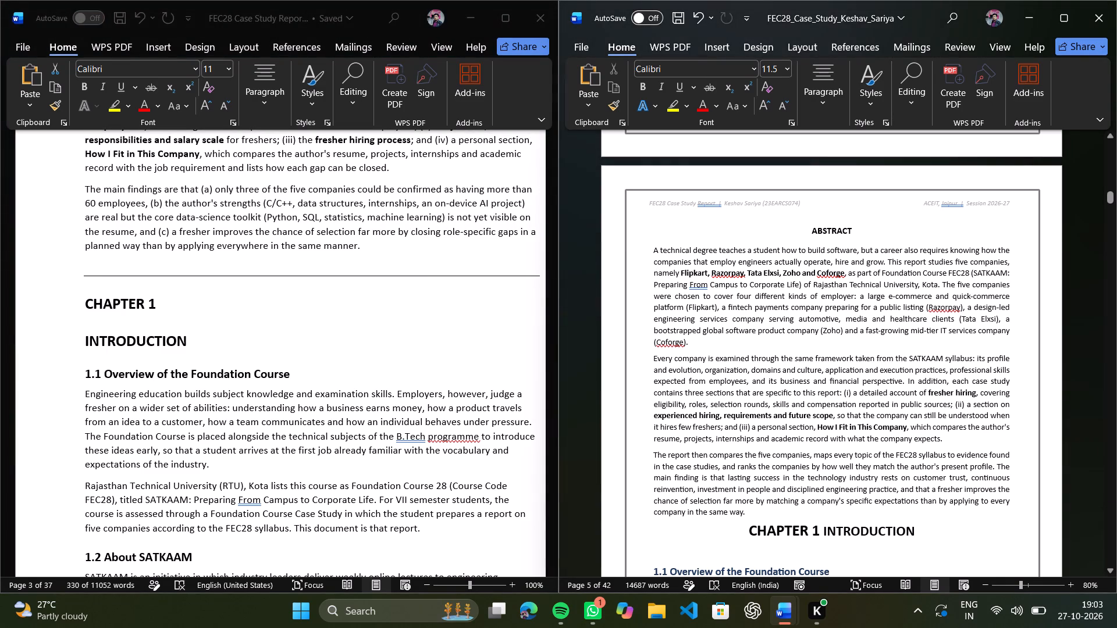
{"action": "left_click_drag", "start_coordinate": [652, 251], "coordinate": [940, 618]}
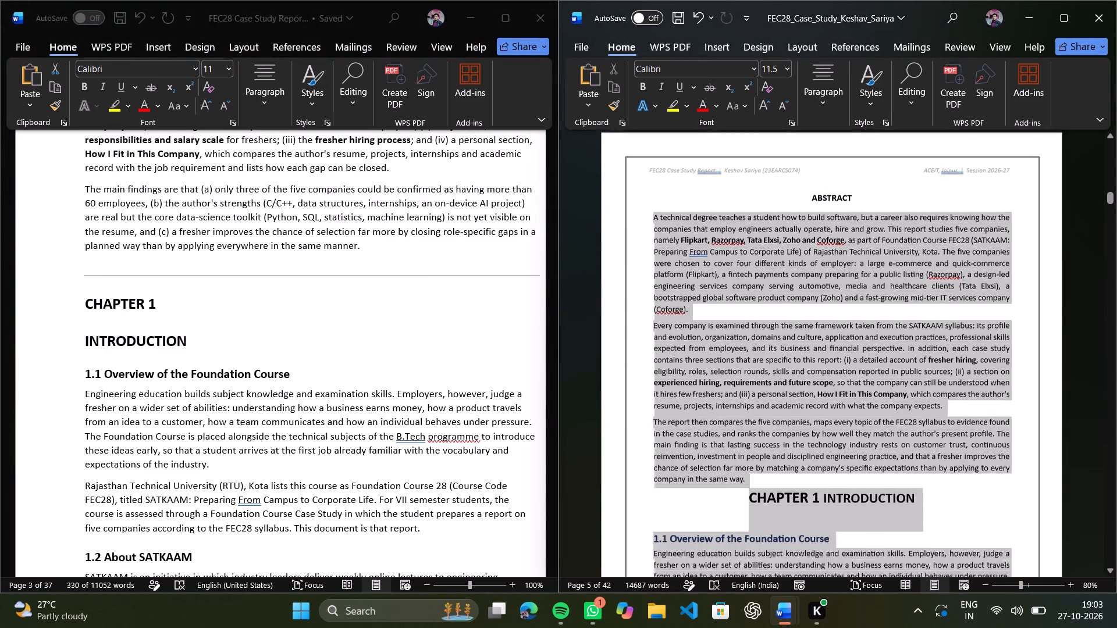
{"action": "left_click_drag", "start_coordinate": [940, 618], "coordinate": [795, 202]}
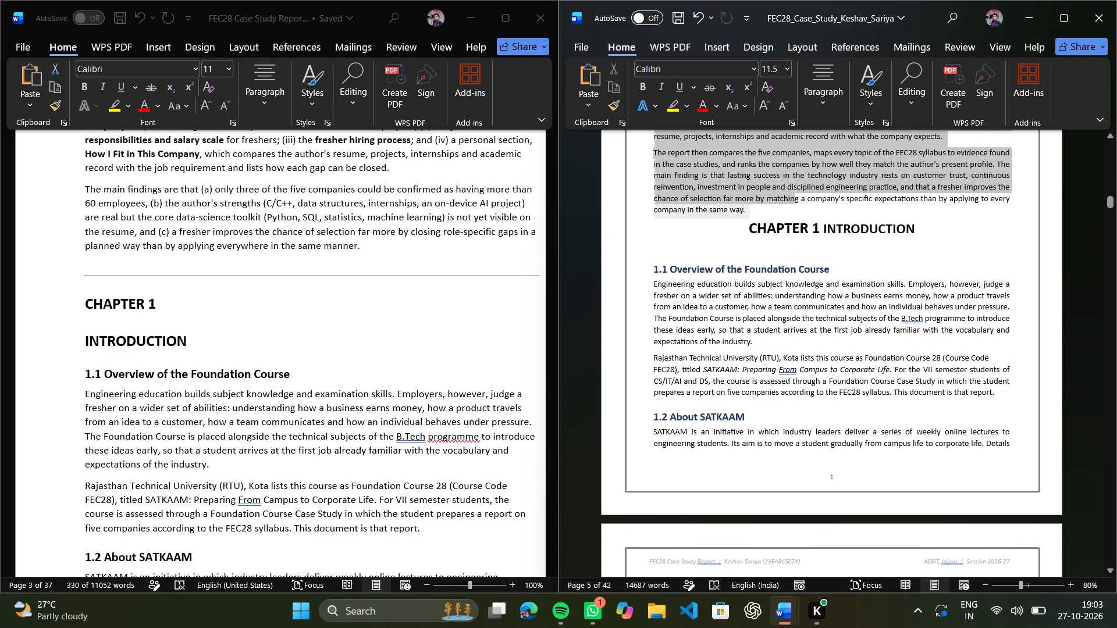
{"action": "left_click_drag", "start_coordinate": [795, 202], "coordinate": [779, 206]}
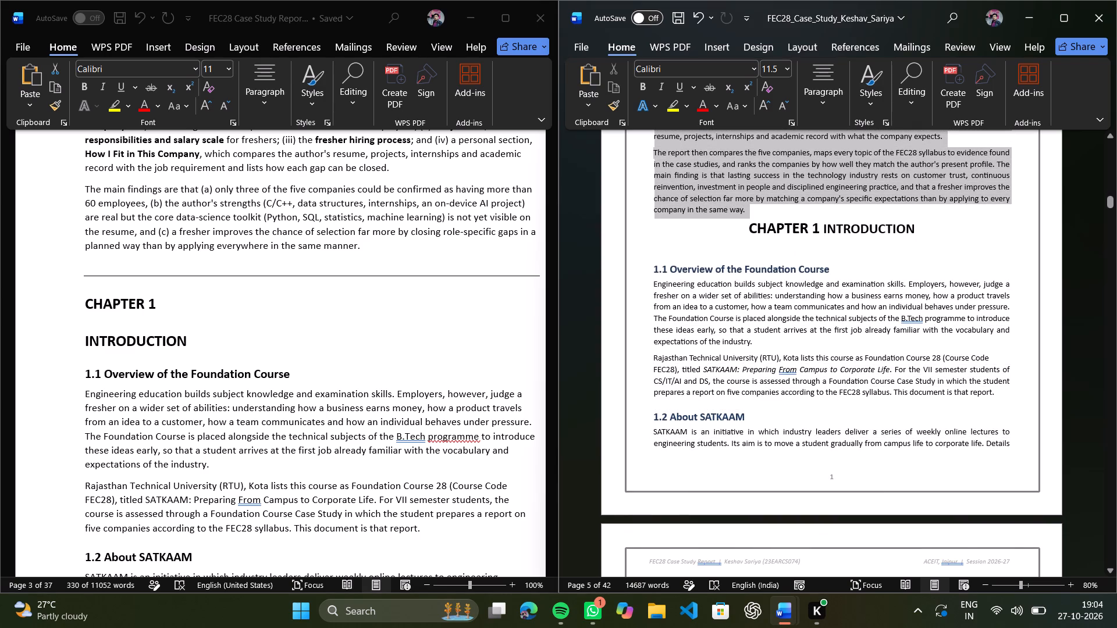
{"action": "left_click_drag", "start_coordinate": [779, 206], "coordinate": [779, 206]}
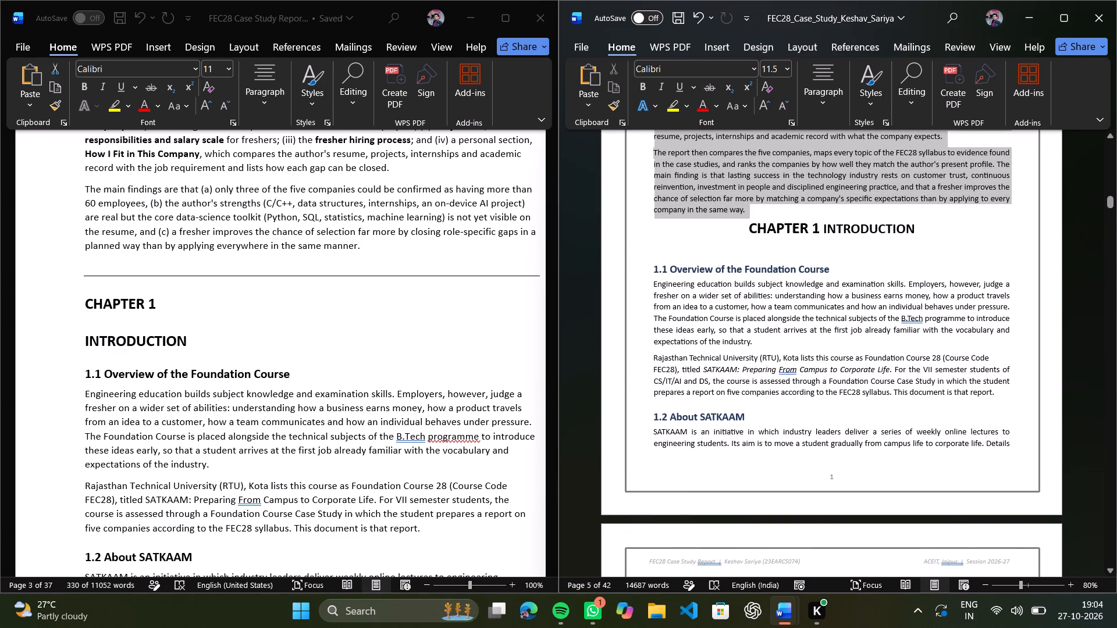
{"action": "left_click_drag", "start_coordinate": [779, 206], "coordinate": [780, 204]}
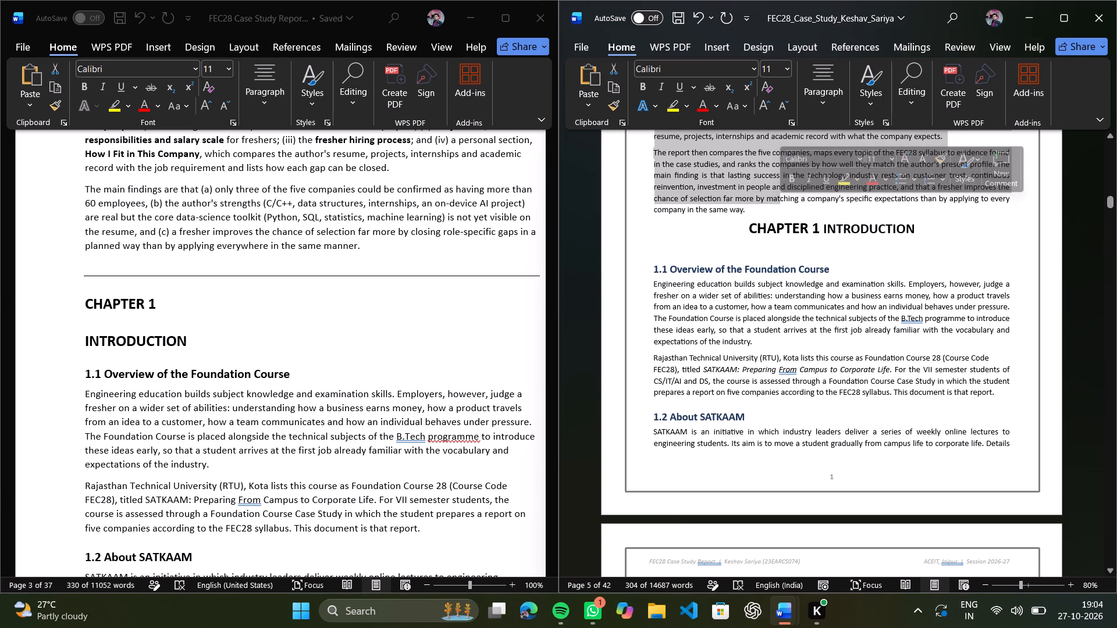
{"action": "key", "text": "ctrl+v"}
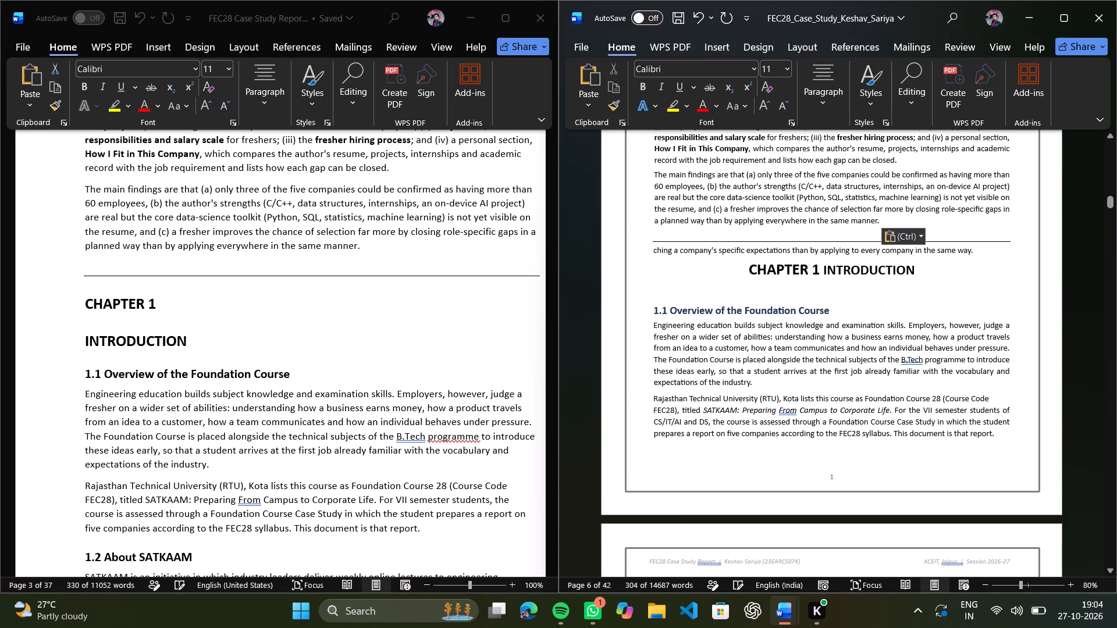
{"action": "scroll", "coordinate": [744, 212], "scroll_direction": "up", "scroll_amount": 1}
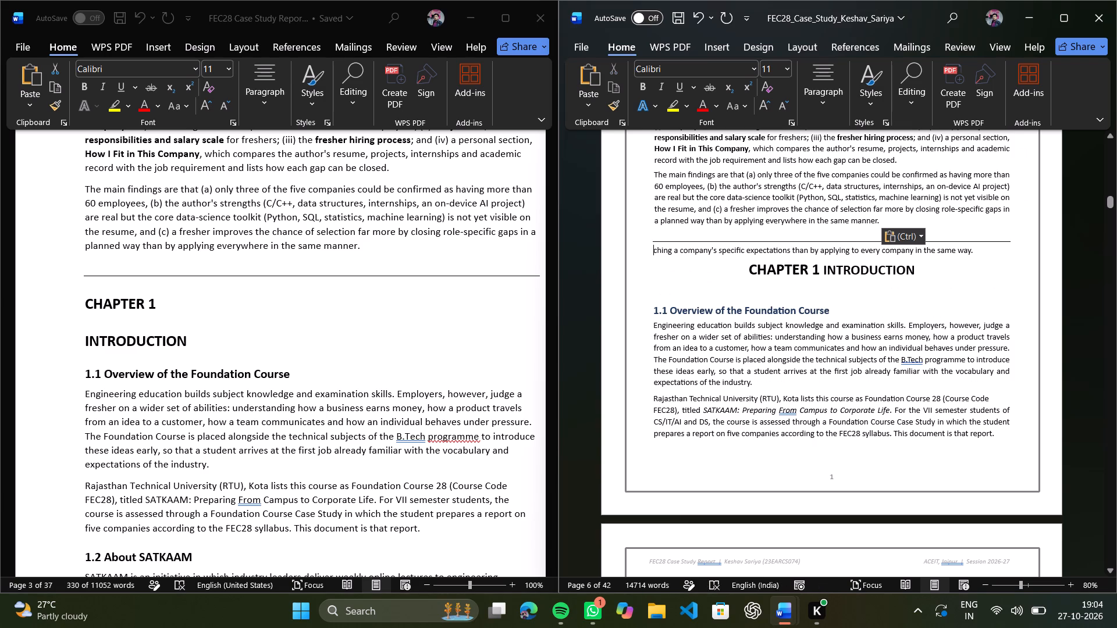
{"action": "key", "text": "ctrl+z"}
Replace the full Abstract body in the formatted report with the copied text, keeping the ABSTRACT and Chapter 1 headings.
{"action": "left_click", "coordinate": [744, 213]}
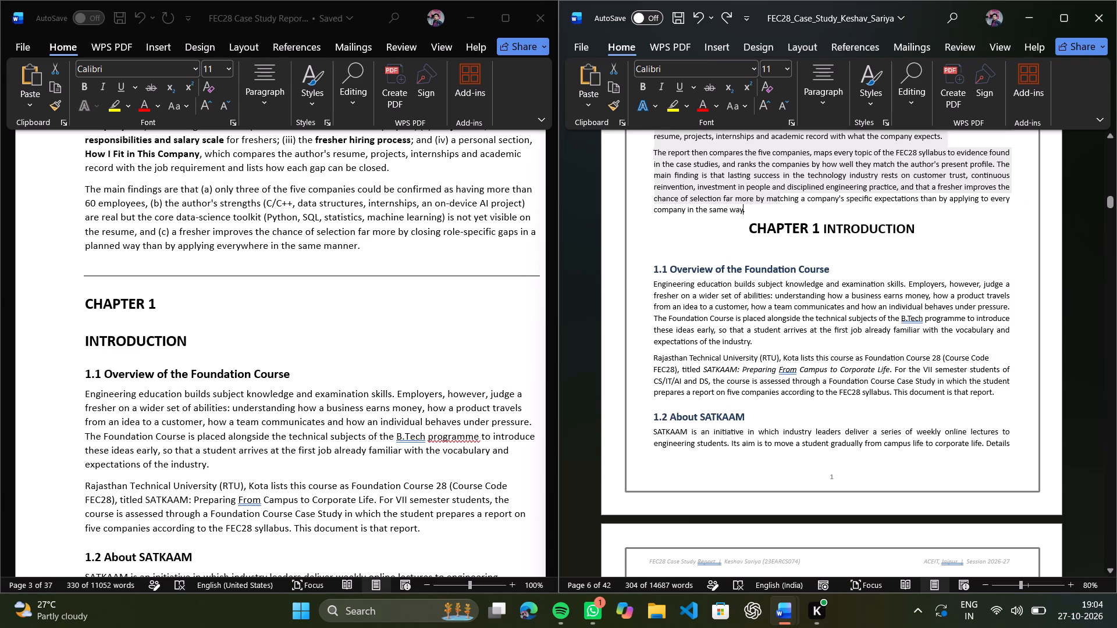
{"action": "left_click_drag", "start_coordinate": [749, 213], "coordinate": [656, 166]}
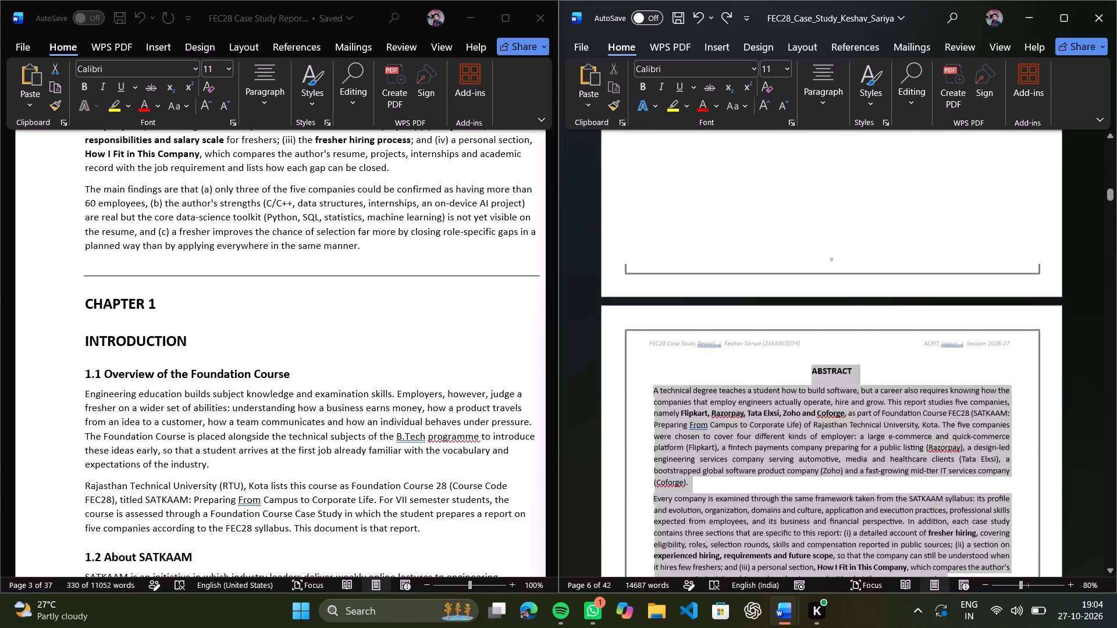
{"action": "left_click_drag", "start_coordinate": [656, 166], "coordinate": [658, 497]}
{"action": "key", "text": "ctrl+v"}
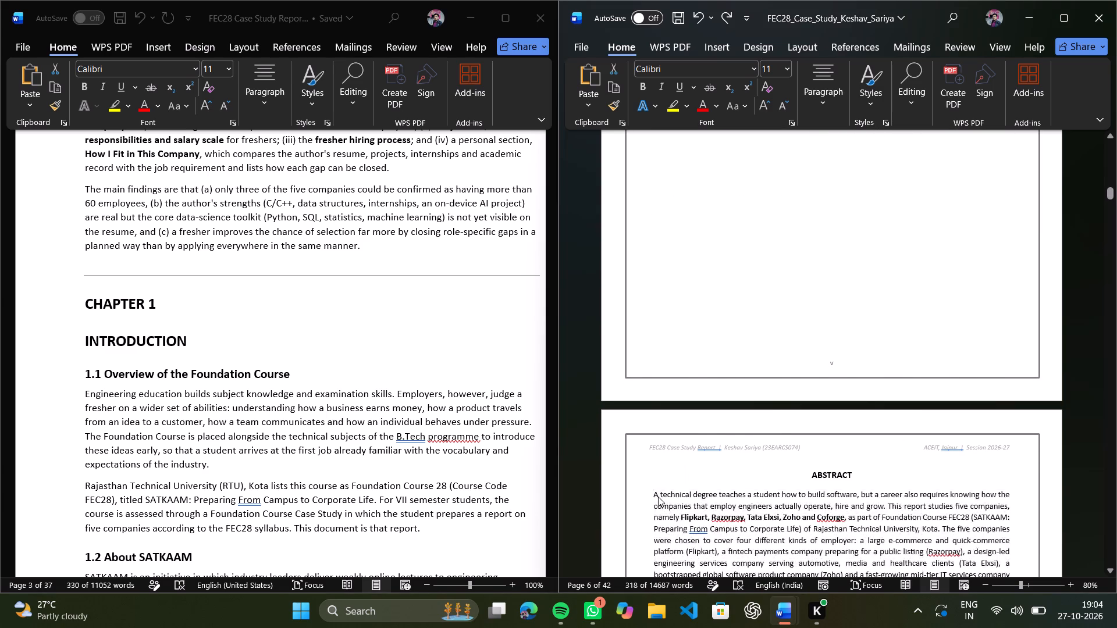
{"action": "scroll", "coordinate": [658, 497], "scroll_direction": "down", "scroll_amount": 1}
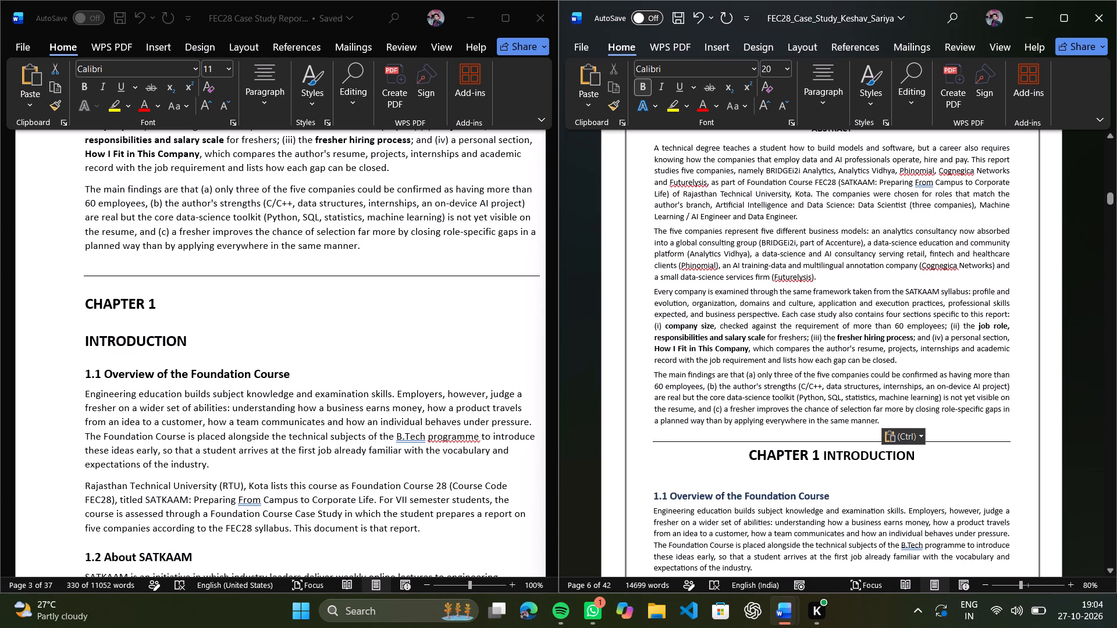
{"action": "scroll", "coordinate": [686, 464], "scroll_direction": "up", "scroll_amount": 2}
{"action": "scroll", "coordinate": [686, 464], "scroll_direction": "down", "scroll_amount": 3}
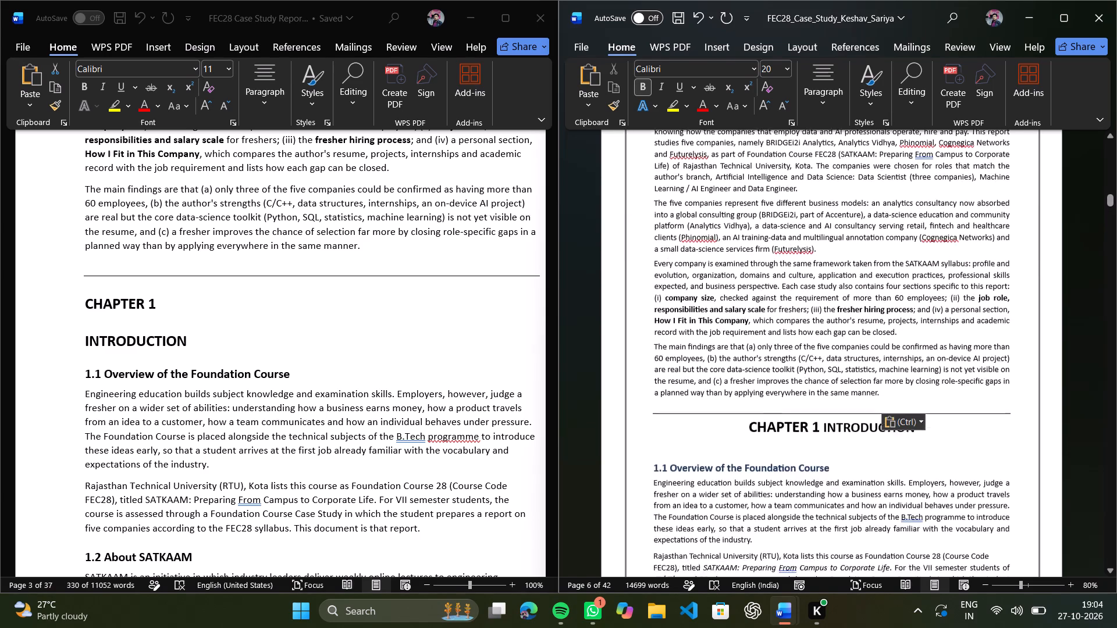
Copy the Chapter 1 body from the FEC28 Case Study Report, from the first paragraph under 1.1 through the divider line above Chapter 2.
{"action": "scroll", "coordinate": [686, 464], "scroll_direction": "down", "scroll_amount": 1}
{"action": "scroll", "coordinate": [724, 419], "scroll_direction": "down", "scroll_amount": 1}
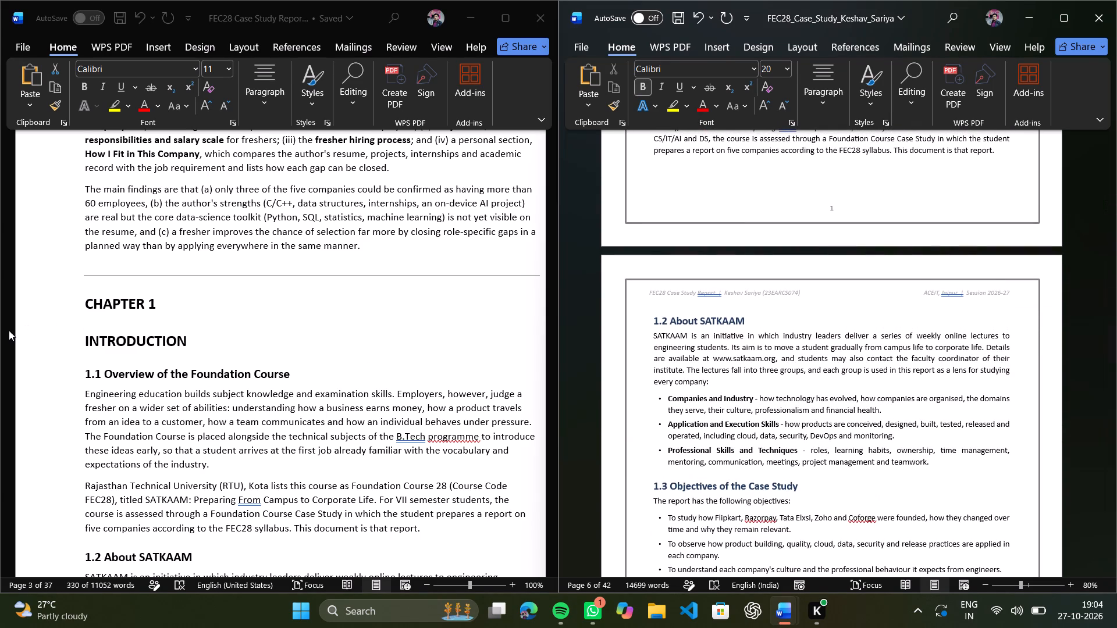
{"action": "left_click", "coordinate": [87, 300]}
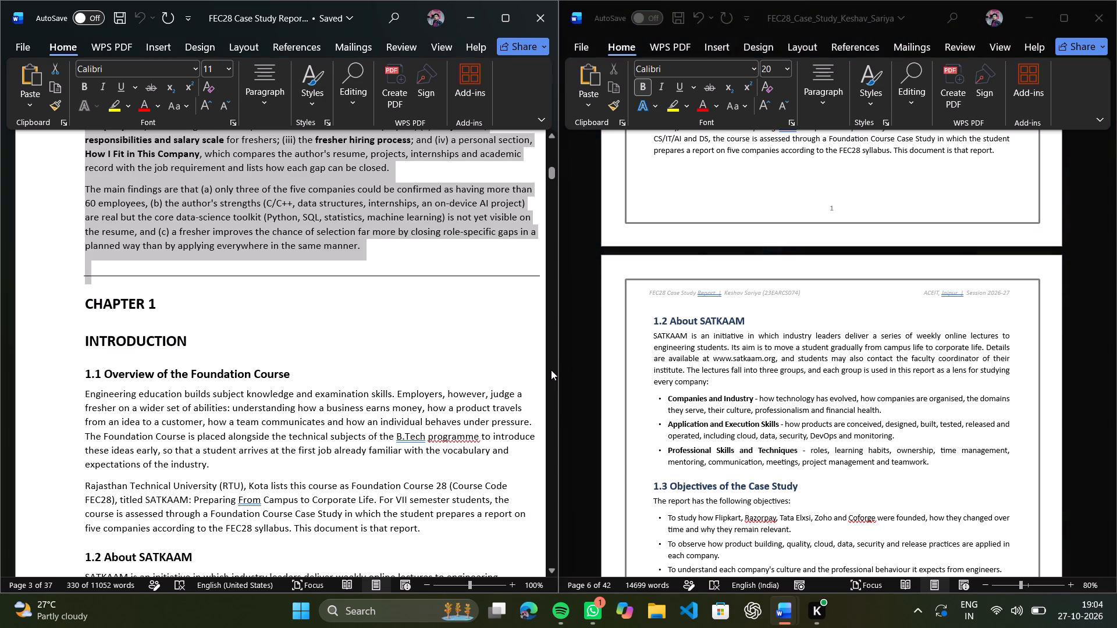
{"action": "scroll", "coordinate": [699, 308], "scroll_direction": "up", "scroll_amount": 2}
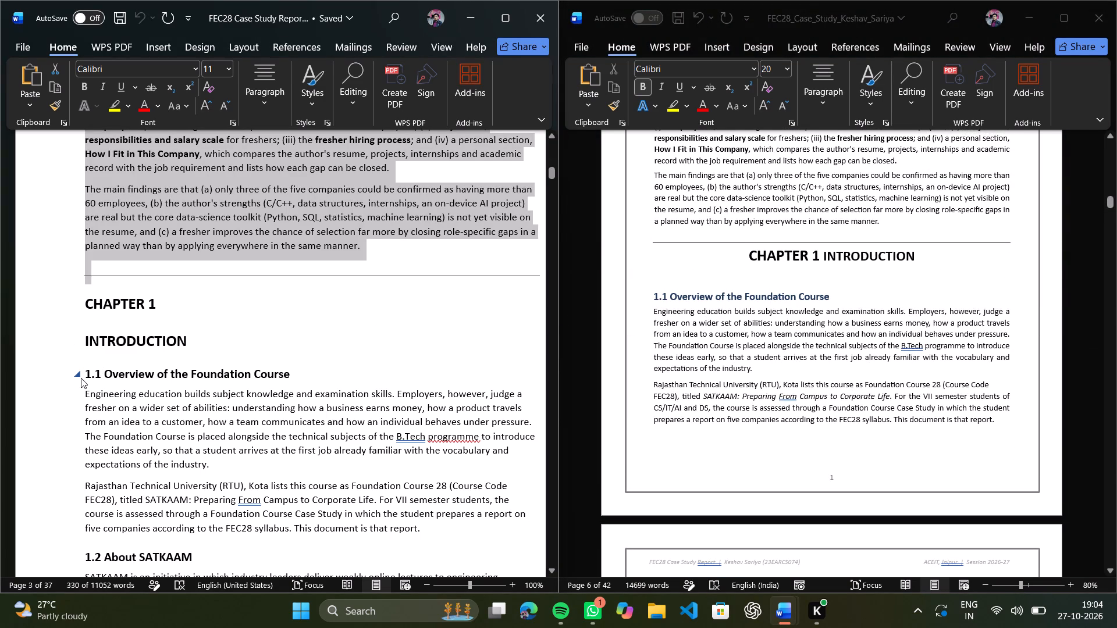
{"action": "left_click_drag", "start_coordinate": [87, 391], "coordinate": [119, 415]}
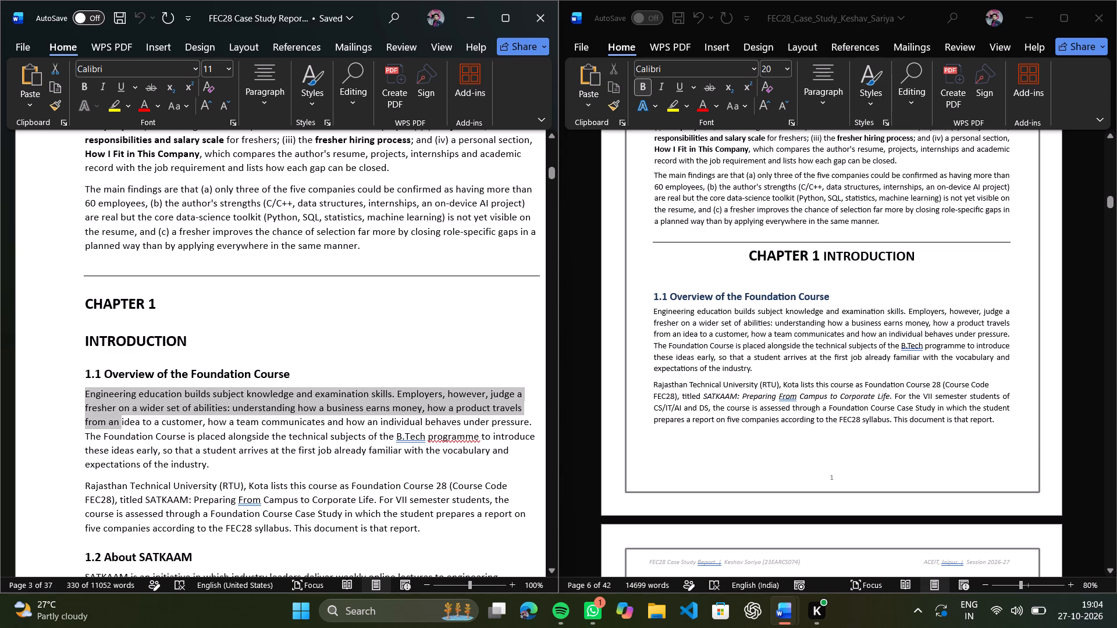
{"action": "left_click_drag", "start_coordinate": [119, 415], "coordinate": [325, 627]}
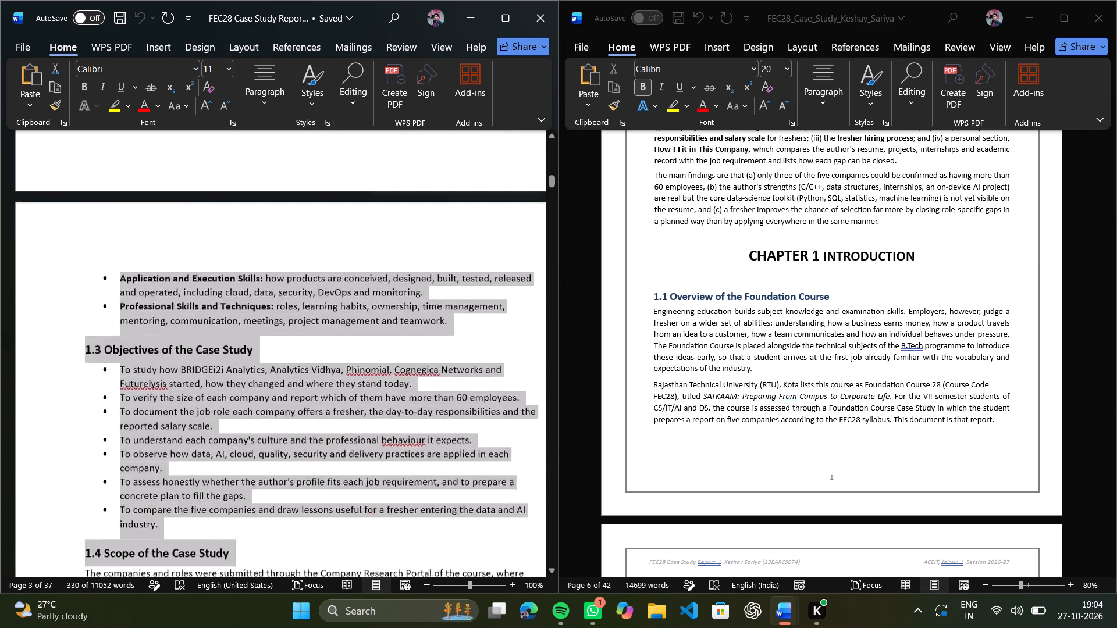
{"action": "left_click_drag", "start_coordinate": [325, 627], "coordinate": [392, 444]}
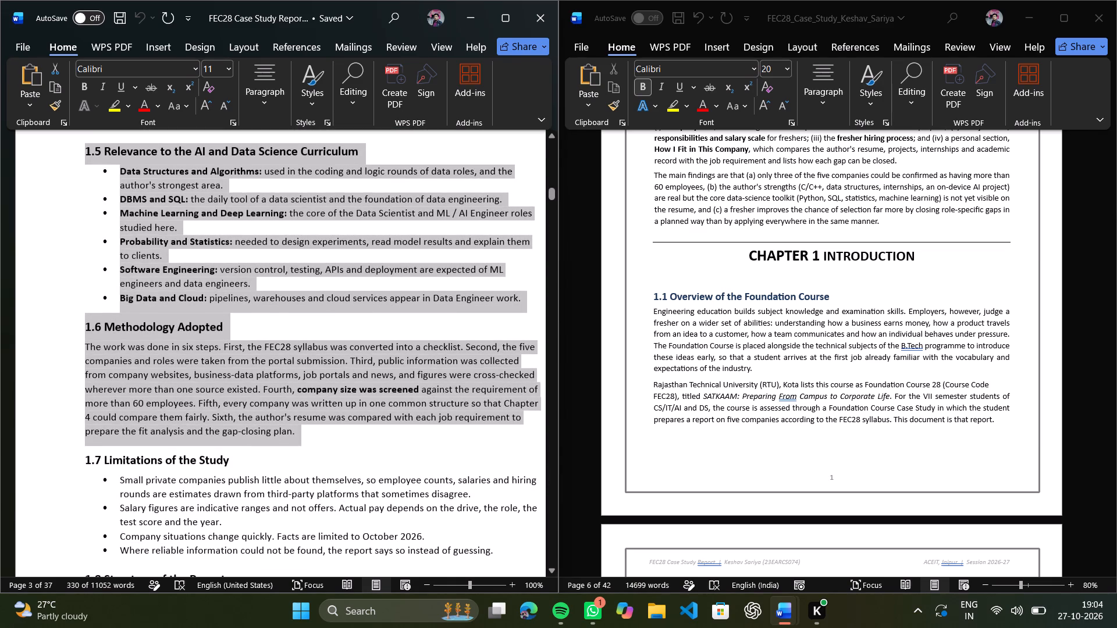
{"action": "left_click_drag", "start_coordinate": [392, 444], "coordinate": [423, 375]}
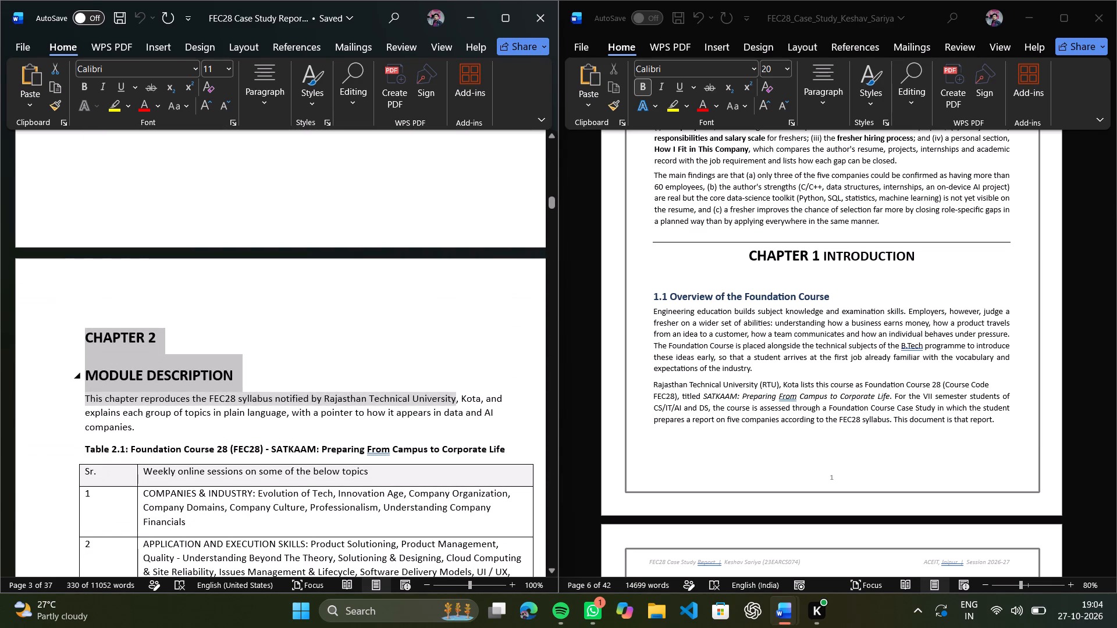
{"action": "left_click_drag", "start_coordinate": [423, 375], "coordinate": [518, 204]}
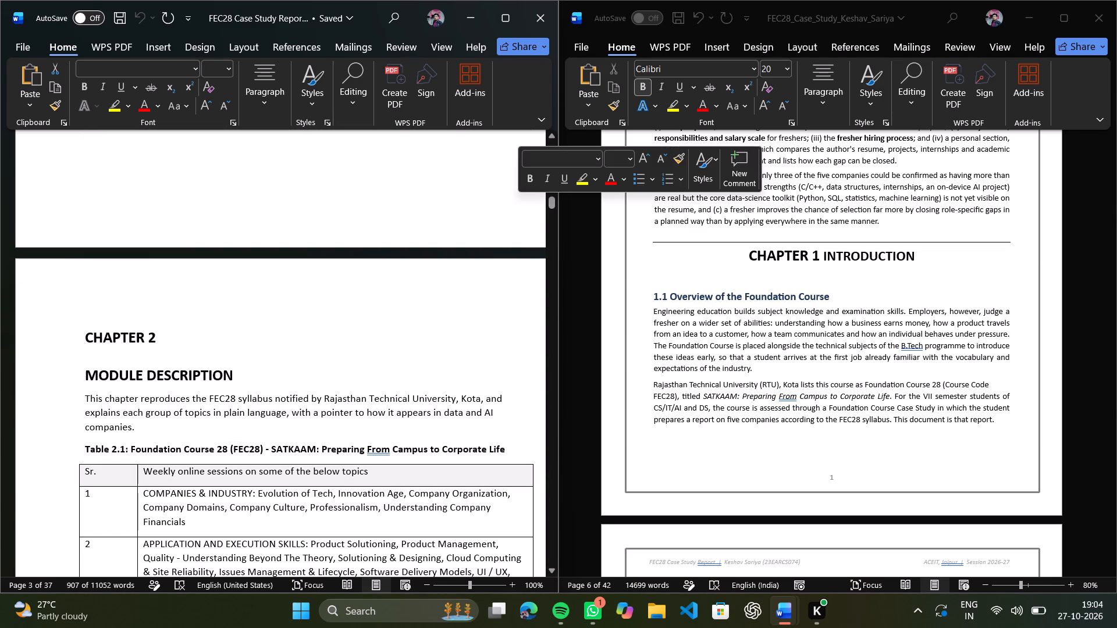
{"action": "key", "text": "ctrl+c"}
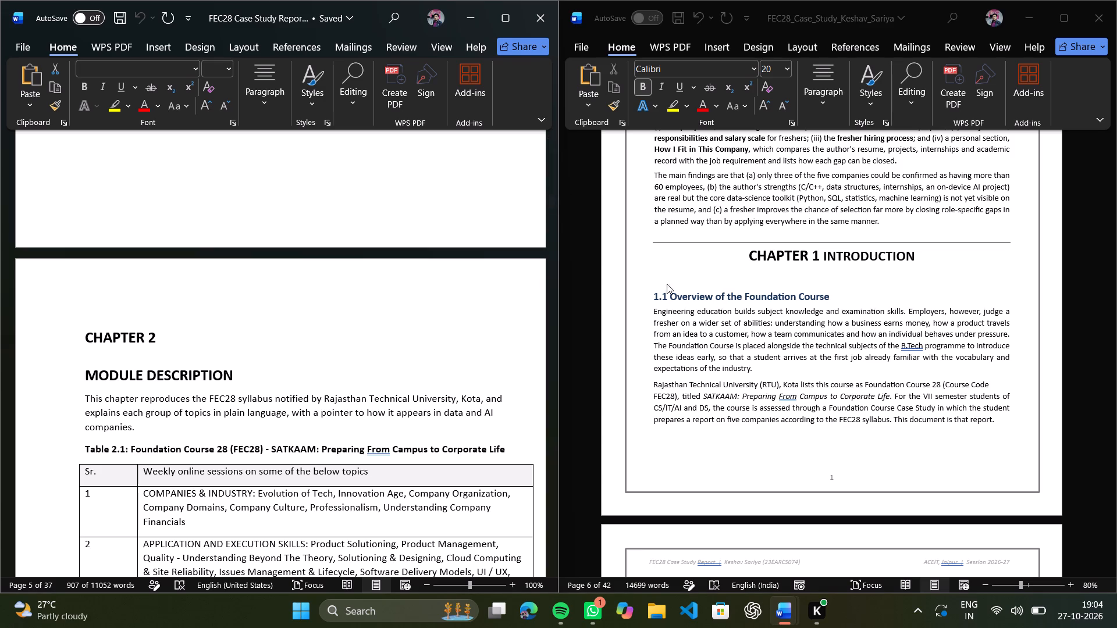
Replace the formatted report's Chapter 1 body, from the first 1.1 paragraph through the end of 1.7 Structure of the Report, with the copied text.
{"action": "left_click_drag", "start_coordinate": [655, 312], "coordinate": [745, 467]}
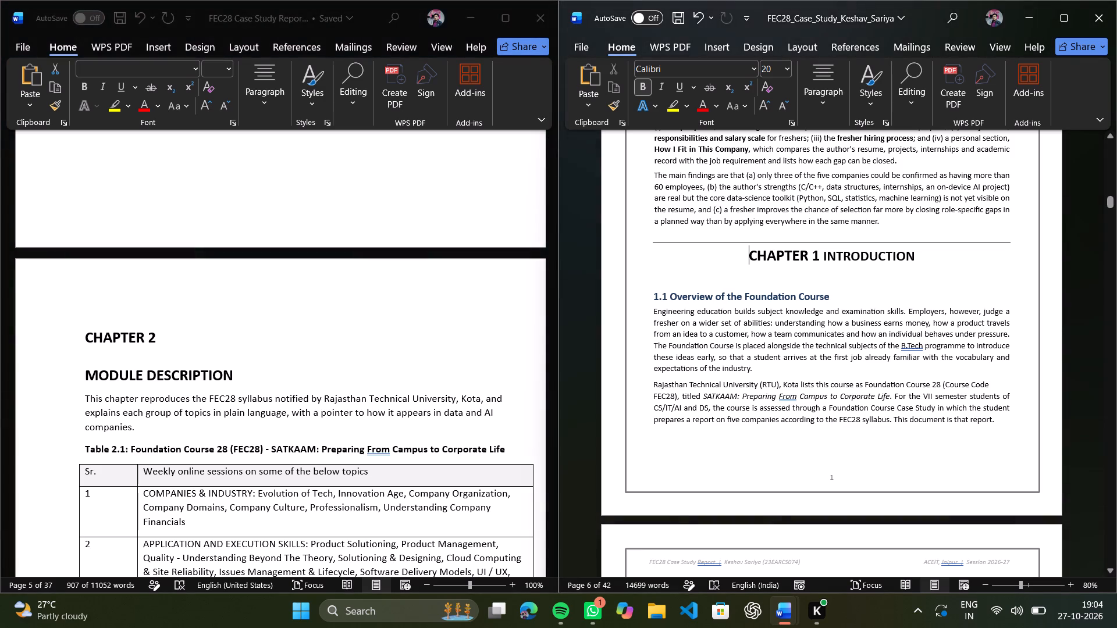
{"action": "left_click_drag", "start_coordinate": [745, 467], "coordinate": [763, 602]}
{"action": "left_click", "coordinate": [677, 338]}
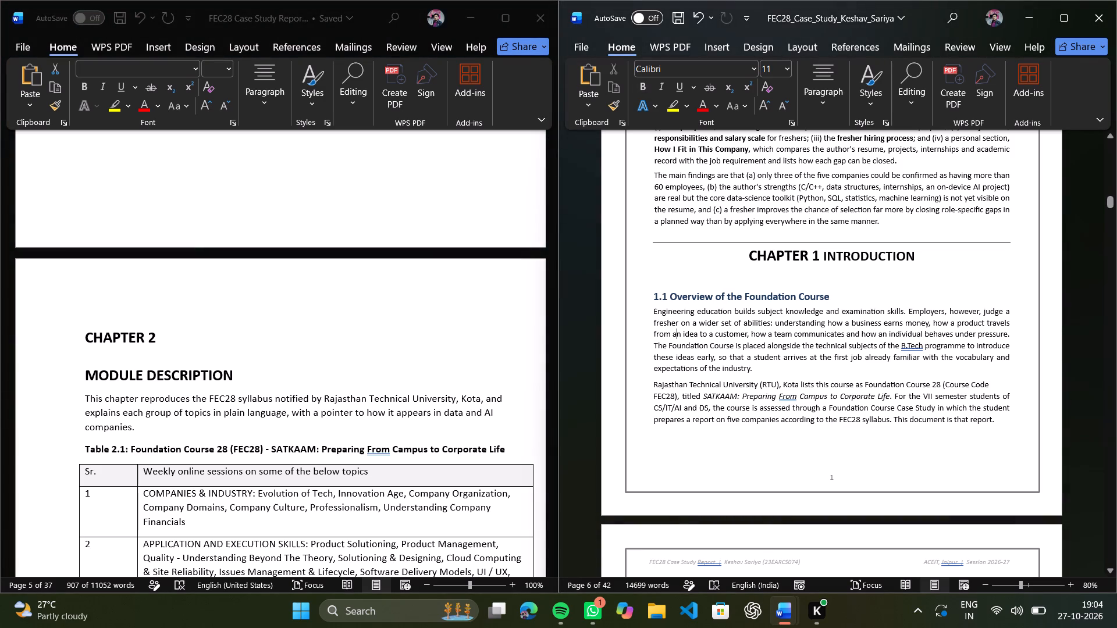
{"action": "left_click_drag", "start_coordinate": [653, 312], "coordinate": [749, 569]}
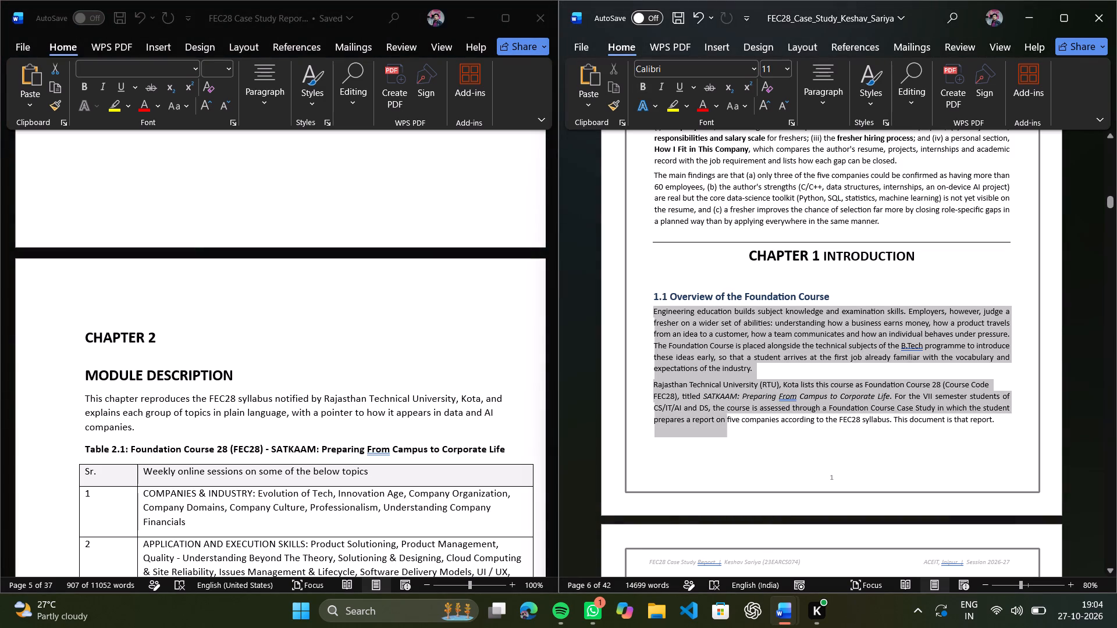
{"action": "left_click_drag", "start_coordinate": [749, 569], "coordinate": [809, 587]}
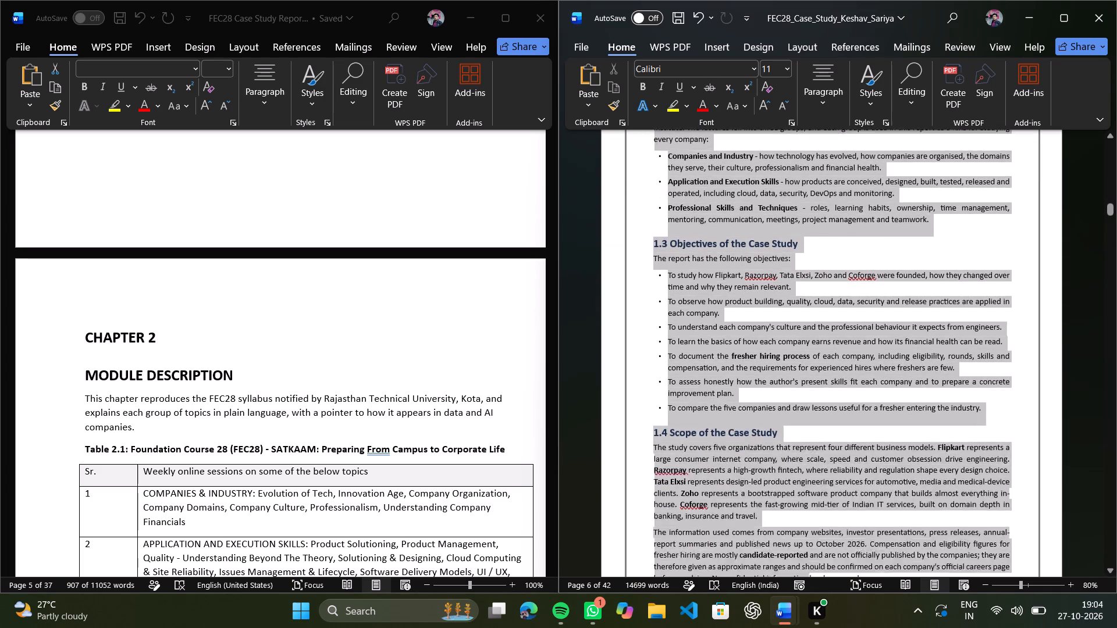
{"action": "left_click_drag", "start_coordinate": [809, 587], "coordinate": [874, 569]}
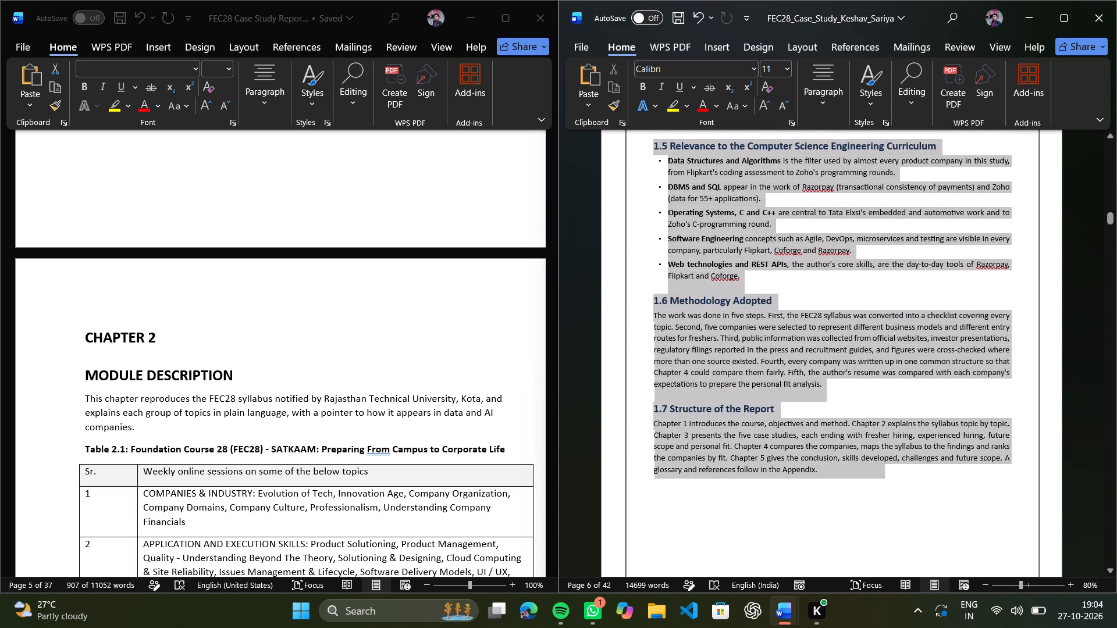
{"action": "left_click_drag", "start_coordinate": [874, 569], "coordinate": [857, 538]}
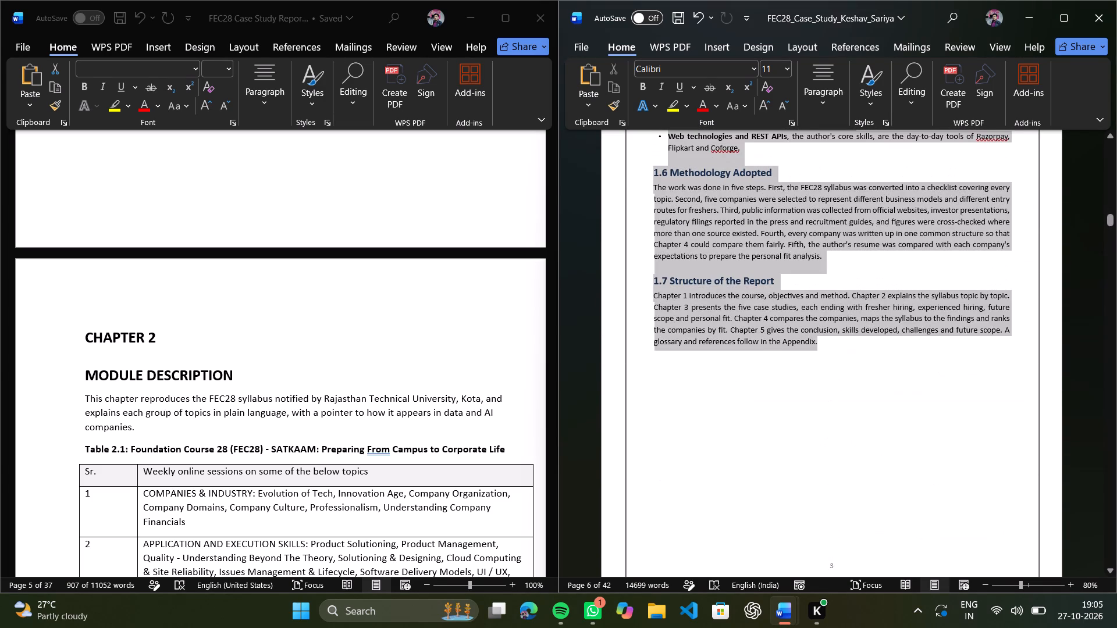
{"action": "left_click_drag", "start_coordinate": [857, 538], "coordinate": [866, 532]}
{"action": "key", "text": "ctrl+v"}
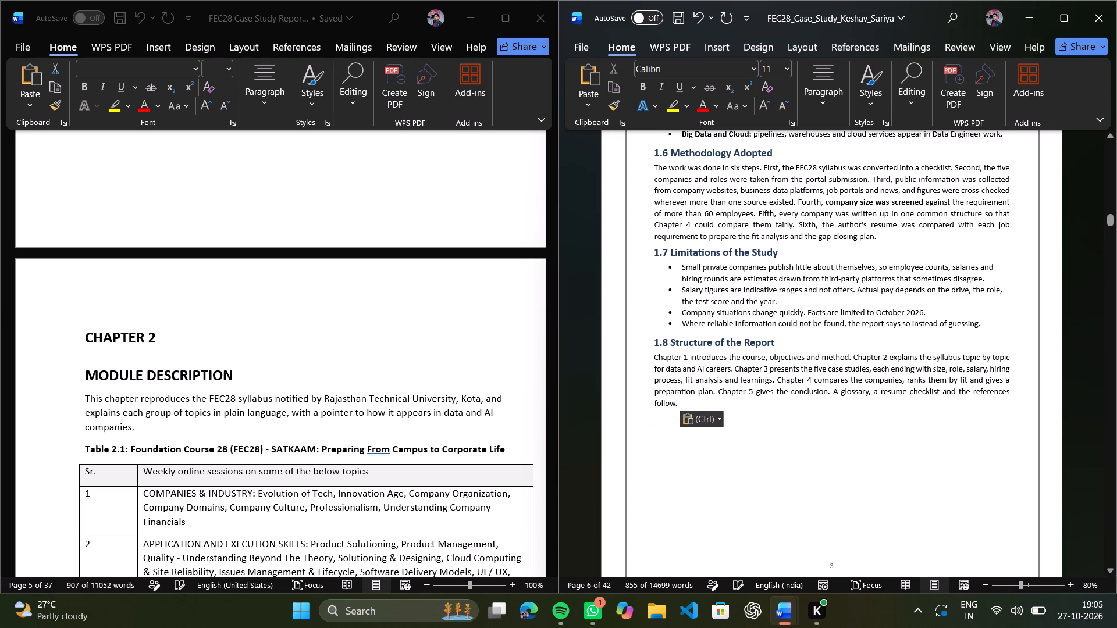
Try to remove the divider line below section 1.8 Structure of the Report in the formatted report.
{"action": "left_click", "coordinate": [821, 474]}
{"action": "left_click", "coordinate": [821, 474]}
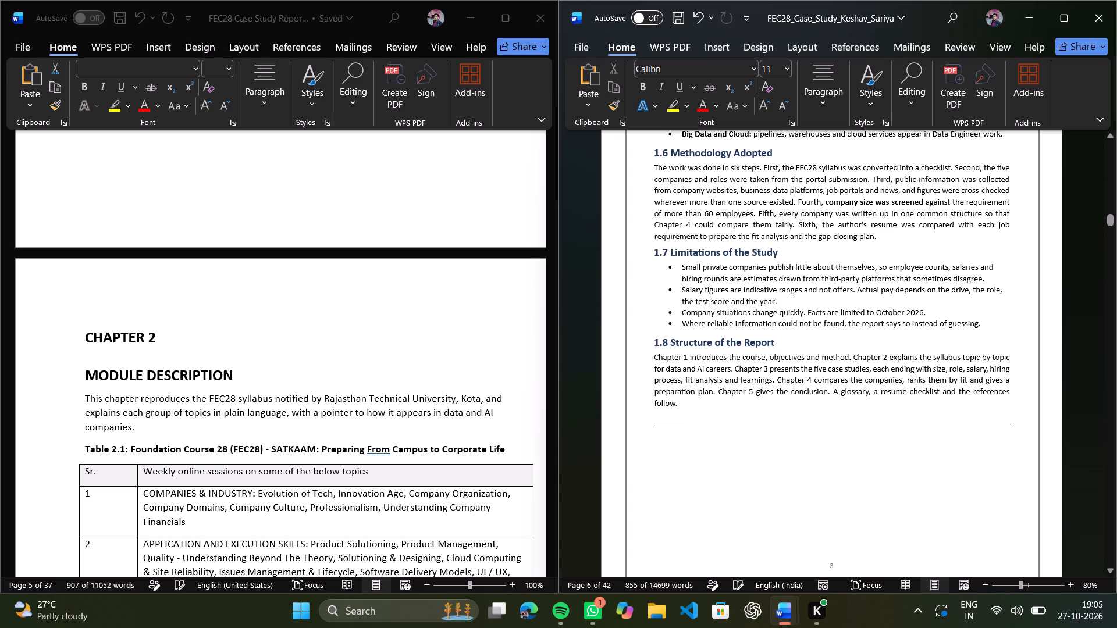
{"action": "left_click", "coordinate": [653, 427]}
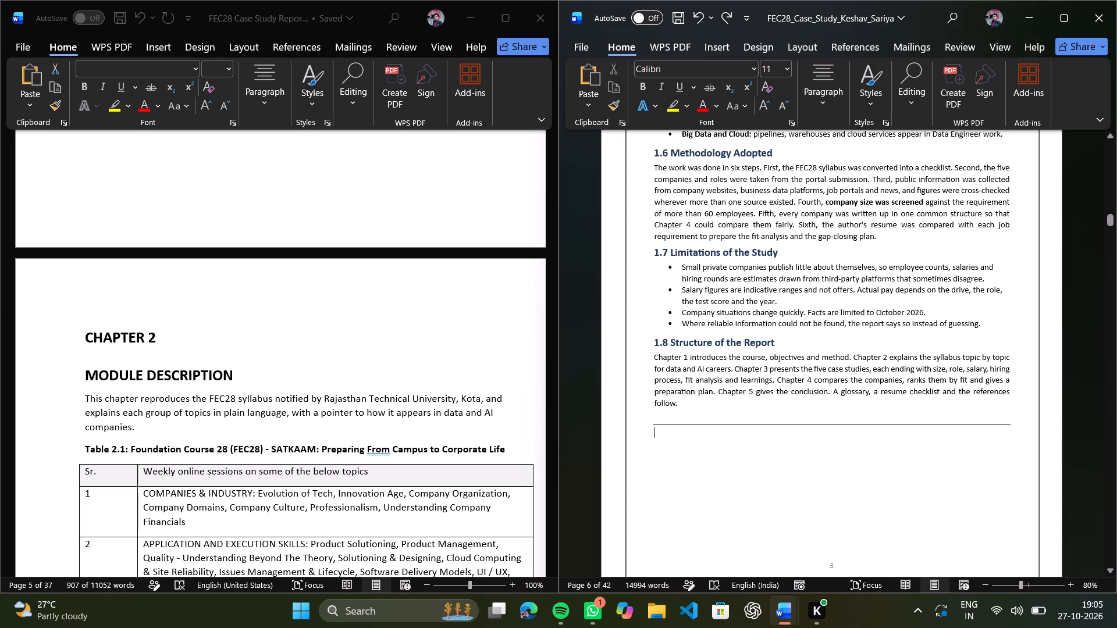
{"action": "triple_click", "coordinate": [711, 423]}
{"action": "left_click", "coordinate": [711, 423]}
{"action": "left_click_drag", "start_coordinate": [711, 423], "coordinate": [707, 484]}
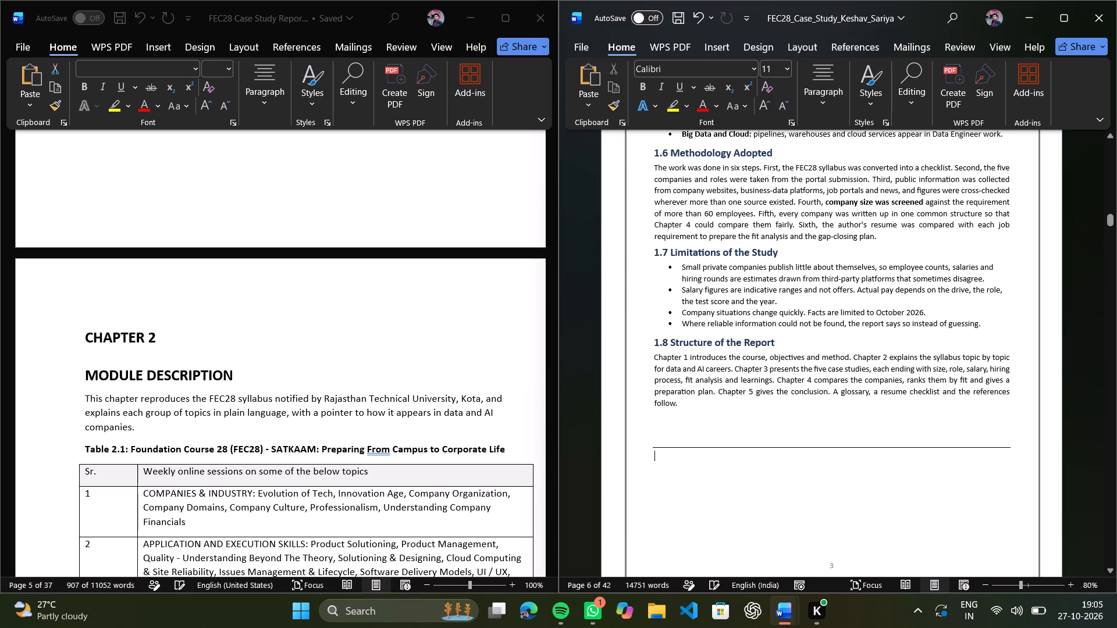
{"action": "left_click", "coordinate": [715, 448]}
{"action": "left_click", "coordinate": [941, 447]}
{"action": "left_click", "coordinate": [941, 447]}
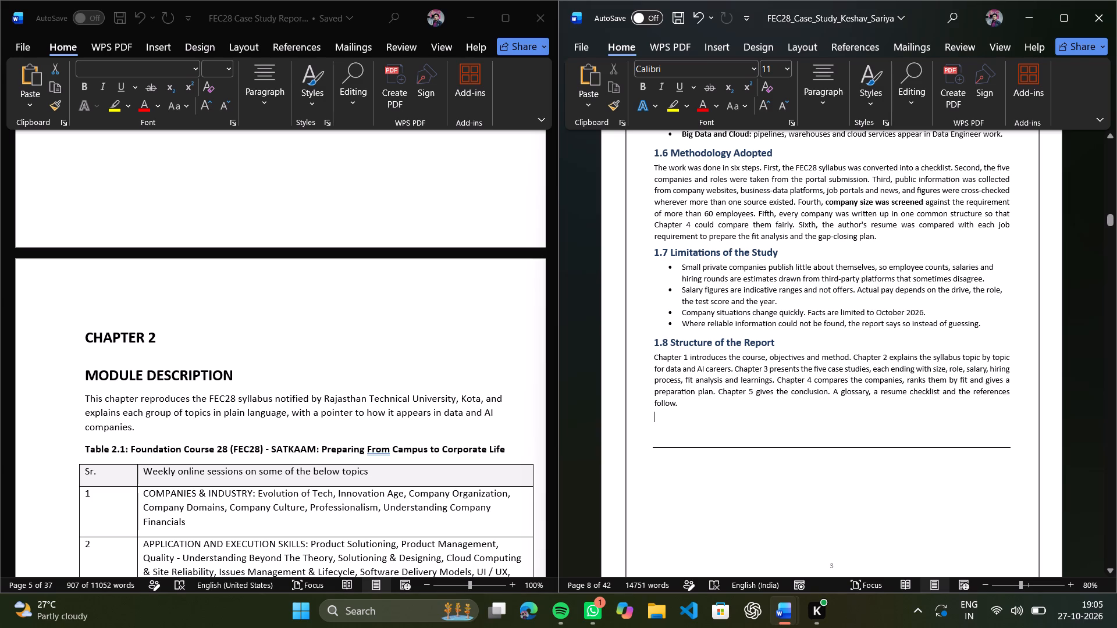
{"action": "key", "text": "Delete"}
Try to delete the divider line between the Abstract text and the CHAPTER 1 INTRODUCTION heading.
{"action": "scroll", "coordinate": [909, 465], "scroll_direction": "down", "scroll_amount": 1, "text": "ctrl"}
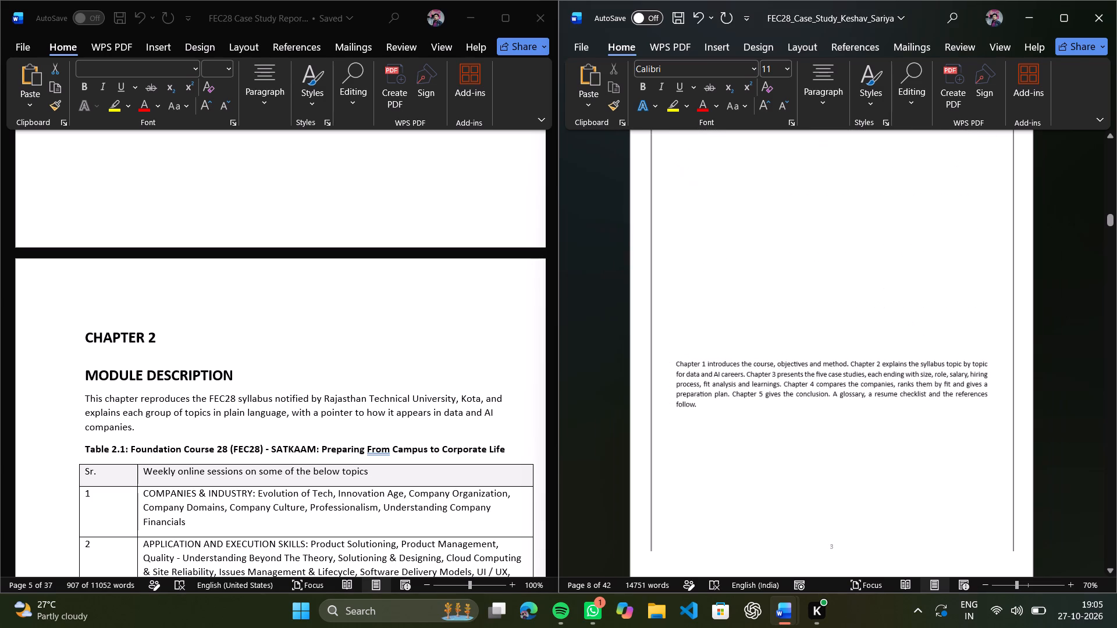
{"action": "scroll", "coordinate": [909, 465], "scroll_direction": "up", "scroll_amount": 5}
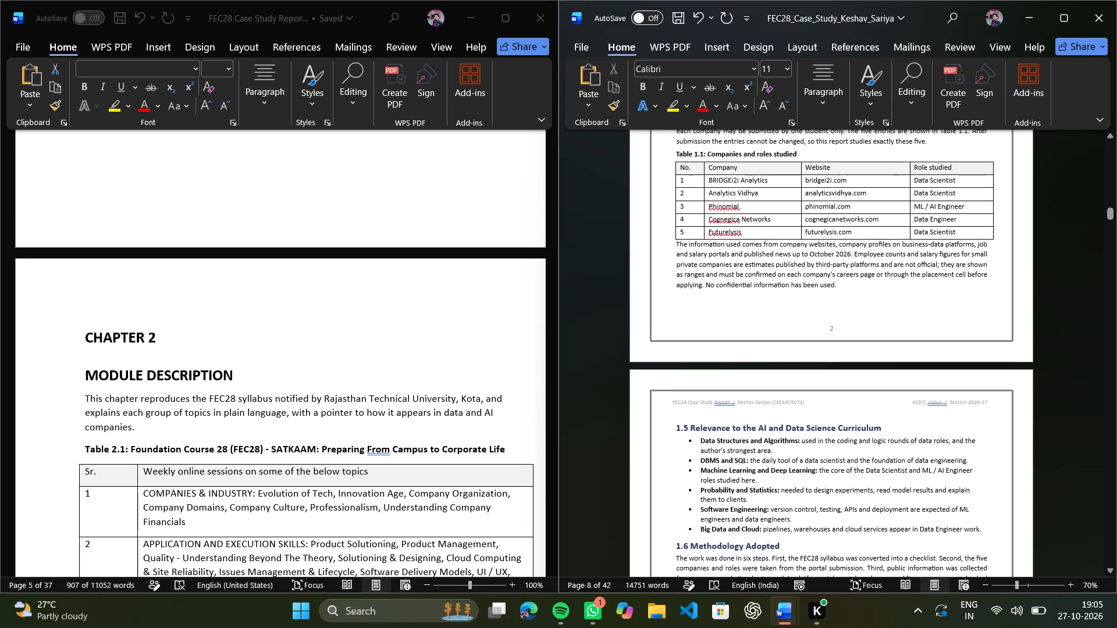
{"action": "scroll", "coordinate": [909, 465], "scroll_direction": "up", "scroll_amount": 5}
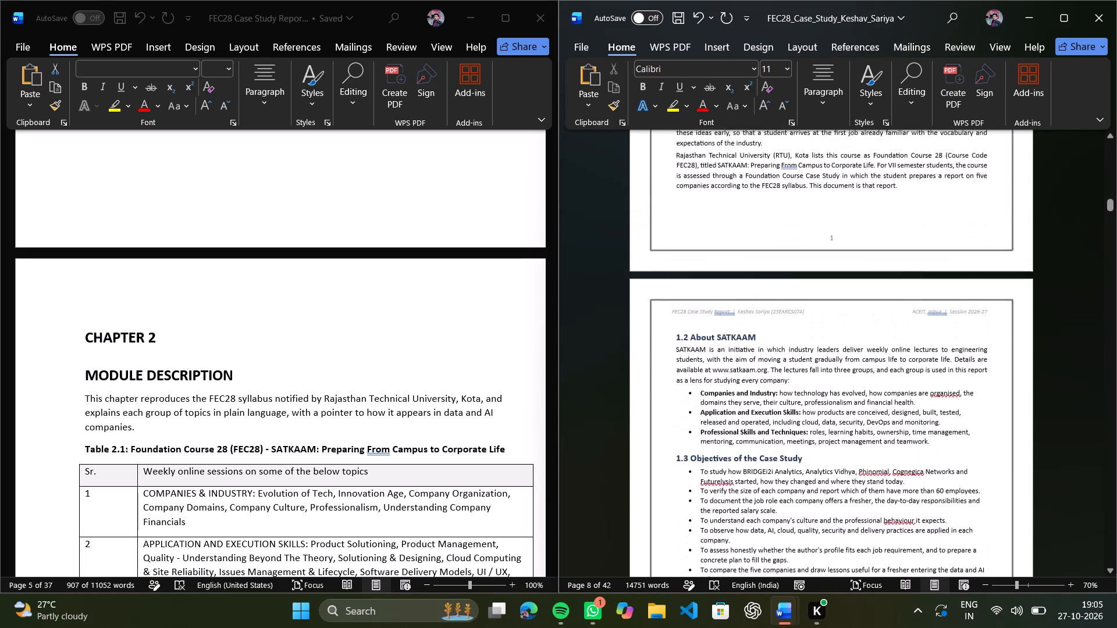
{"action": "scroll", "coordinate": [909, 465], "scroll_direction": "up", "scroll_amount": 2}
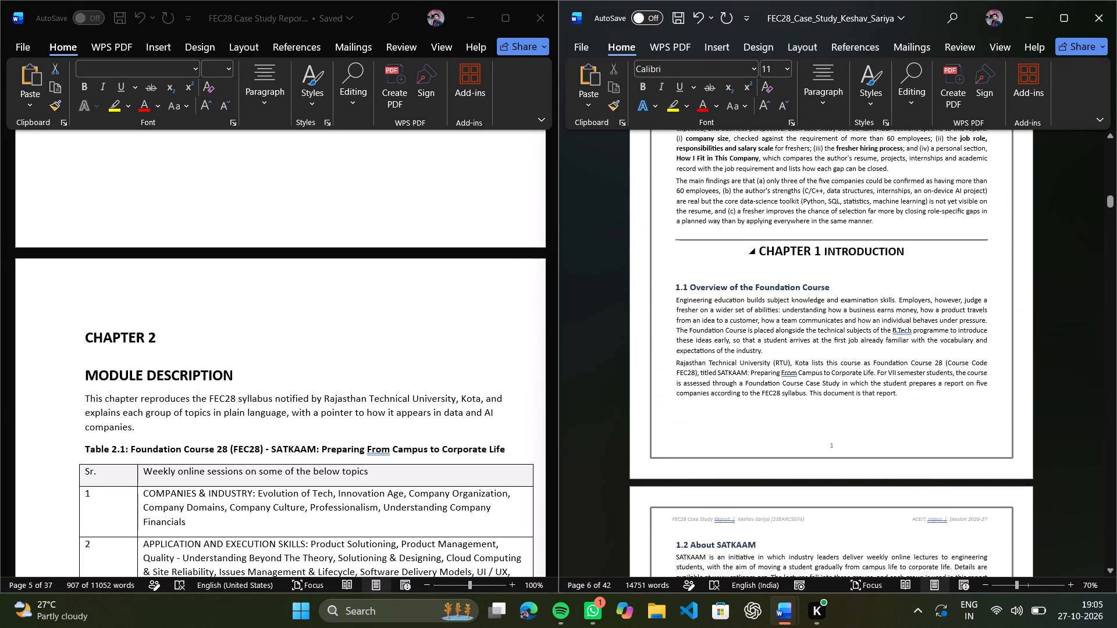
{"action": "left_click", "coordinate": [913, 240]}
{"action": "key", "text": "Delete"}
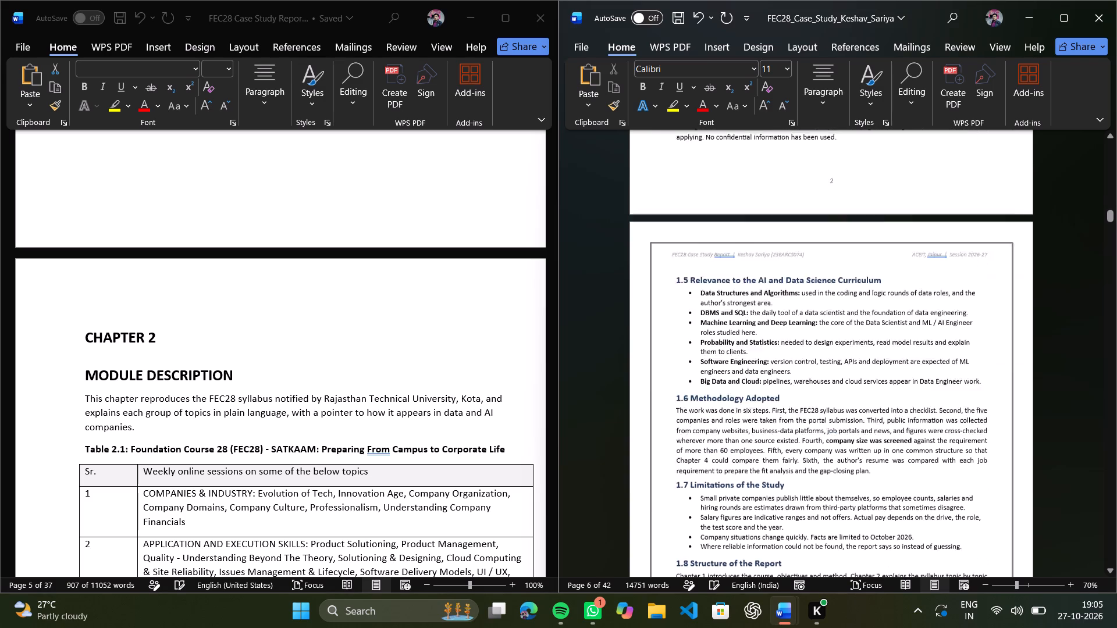
Return to the divider line above the CHAPTER 1 INTRODUCTION heading and try again to select and delete it.
{"action": "scroll", "coordinate": [903, 266], "scroll_direction": "up", "scroll_amount": 8}
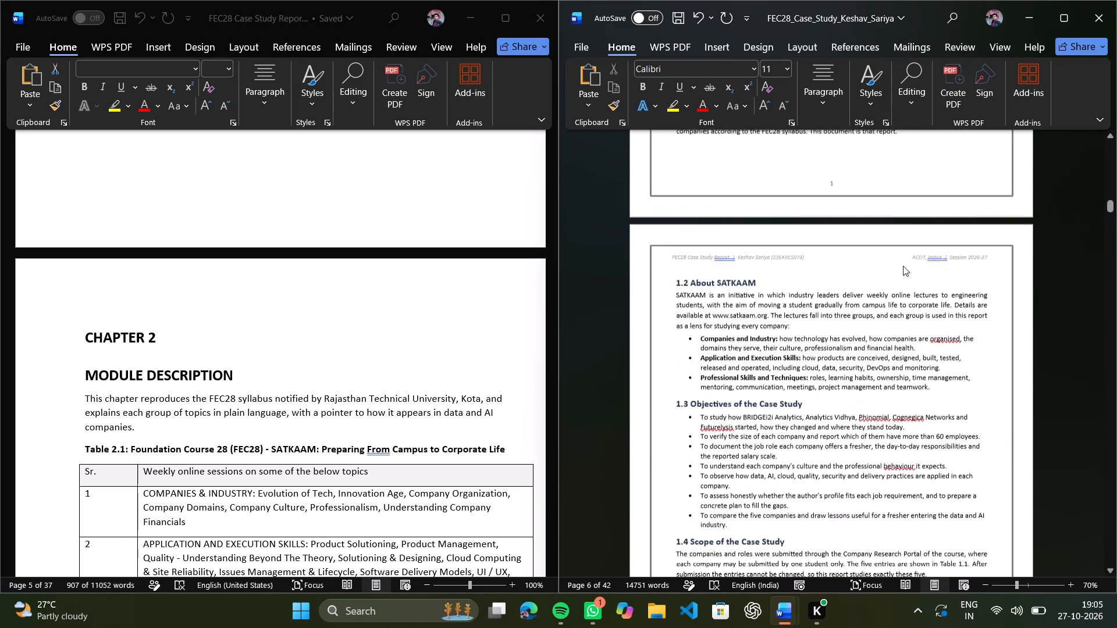
{"action": "scroll", "coordinate": [903, 266], "scroll_direction": "up", "scroll_amount": 2}
{"action": "scroll", "coordinate": [903, 266], "scroll_direction": "down", "scroll_amount": 4}
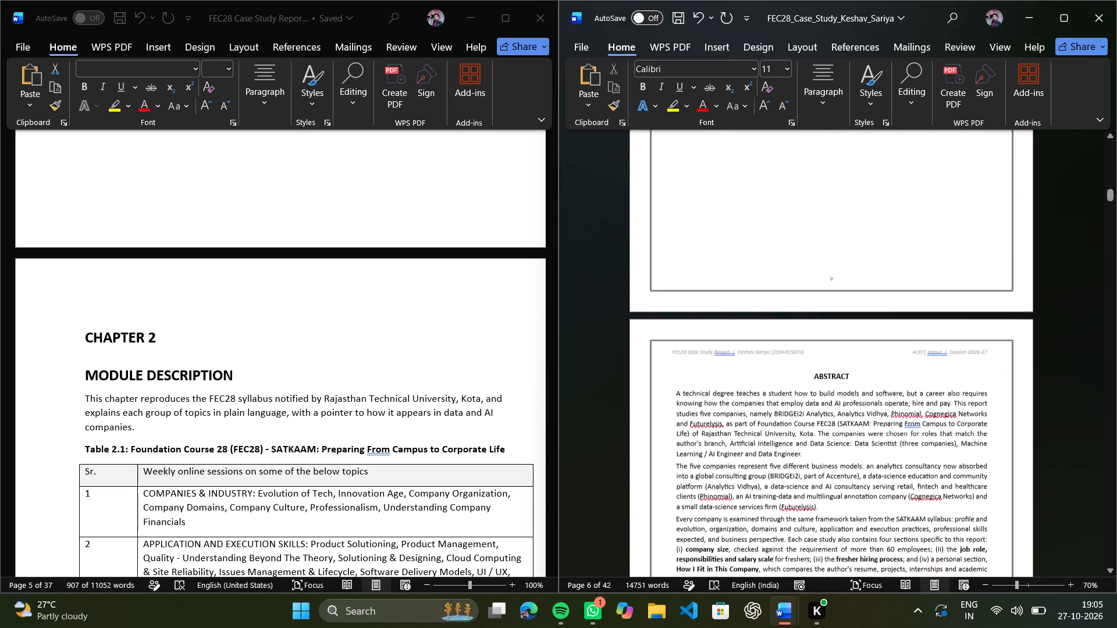
{"action": "scroll", "coordinate": [903, 266], "scroll_direction": "down", "scroll_amount": 3}
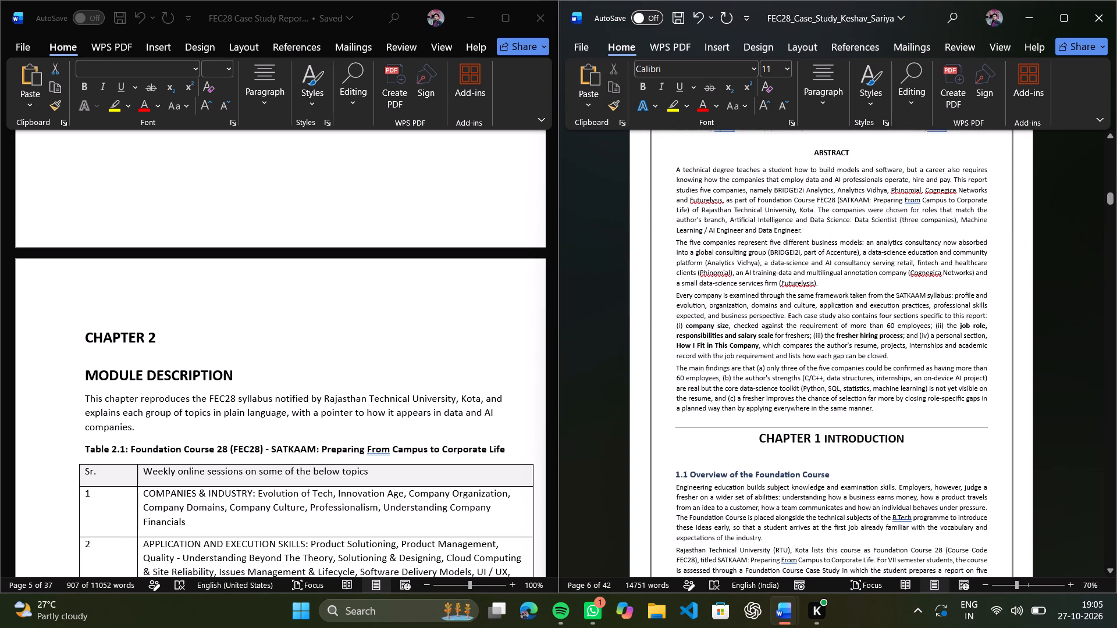
{"action": "left_click_drag", "start_coordinate": [709, 426], "coordinate": [708, 433]}
{"action": "left_click_drag", "start_coordinate": [708, 433], "coordinate": [708, 436]}
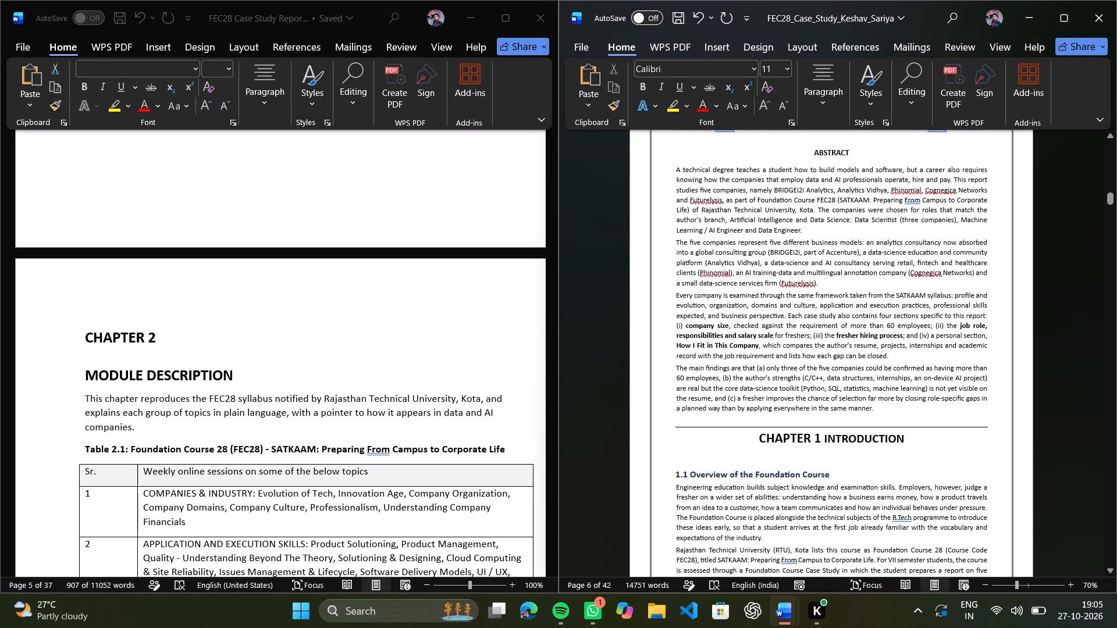
{"action": "left_click_drag", "start_coordinate": [710, 426], "coordinate": [713, 416]}
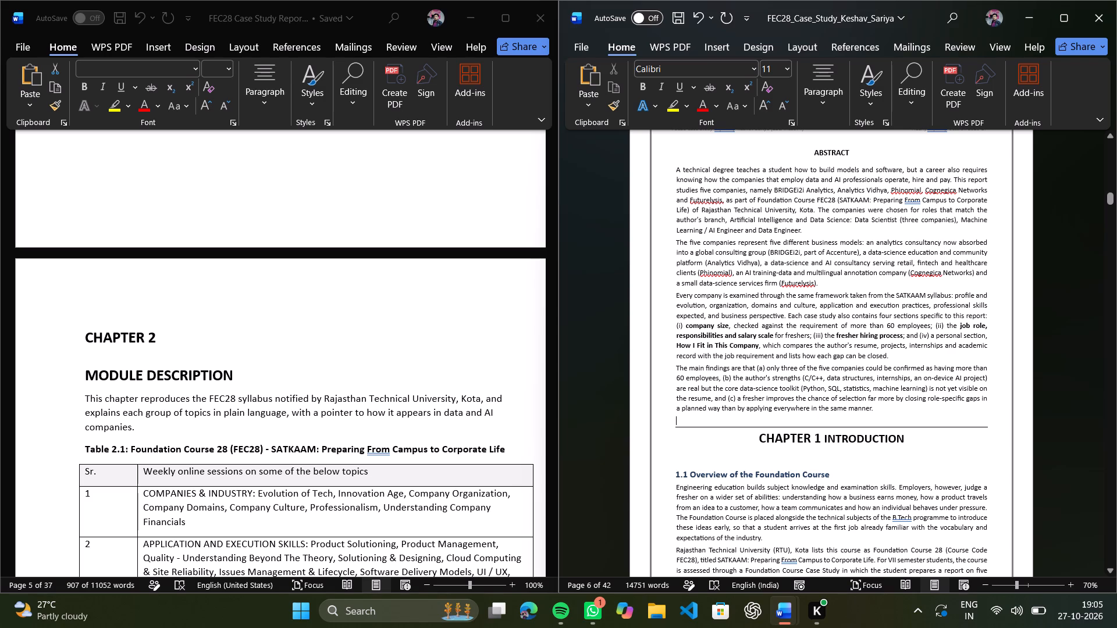
{"action": "double_click", "coordinate": [712, 427]}
{"action": "left_click", "coordinate": [898, 478]}
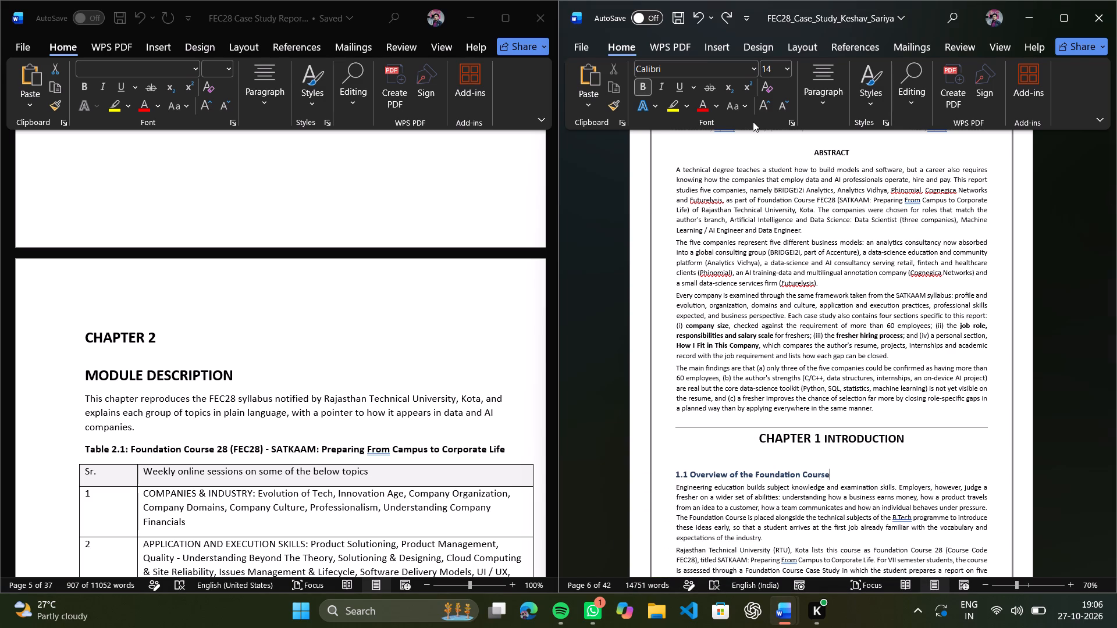
{"action": "left_click", "coordinate": [737, 172]}
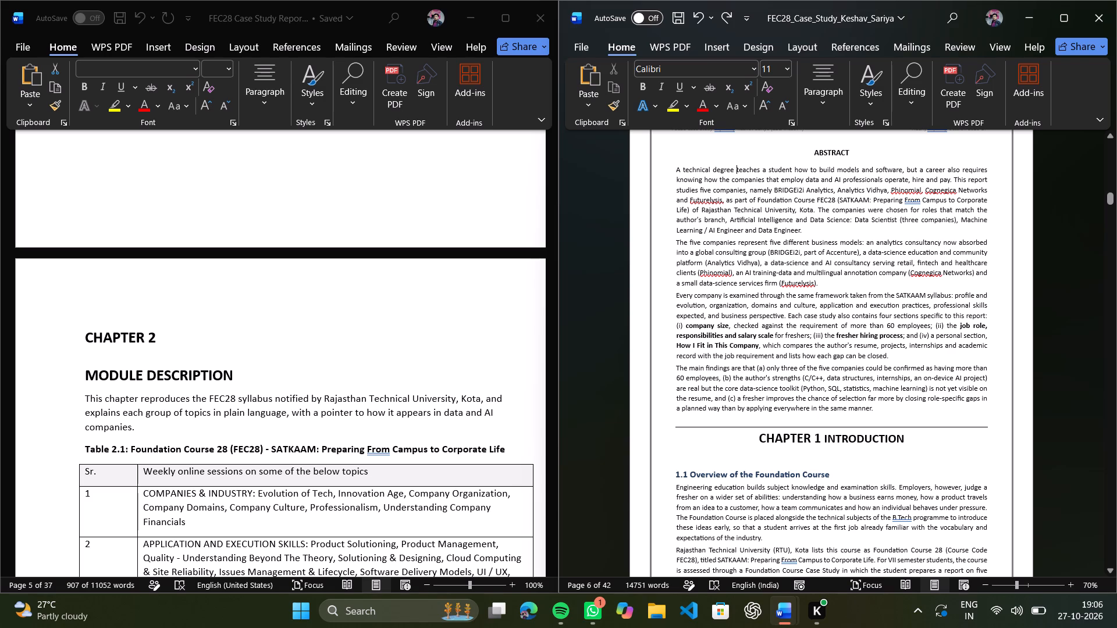
{"action": "left_click", "coordinate": [742, 428]}
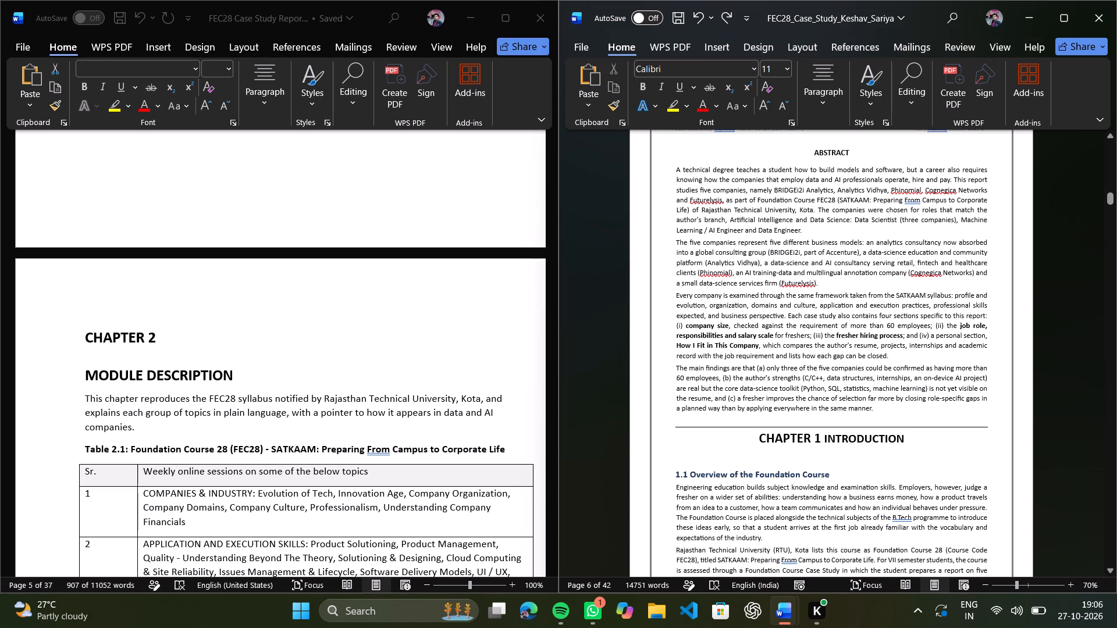
{"action": "left_click", "coordinate": [750, 426]}
{"action": "left_click", "coordinate": [750, 426]}
{"action": "key", "text": "Delete"}
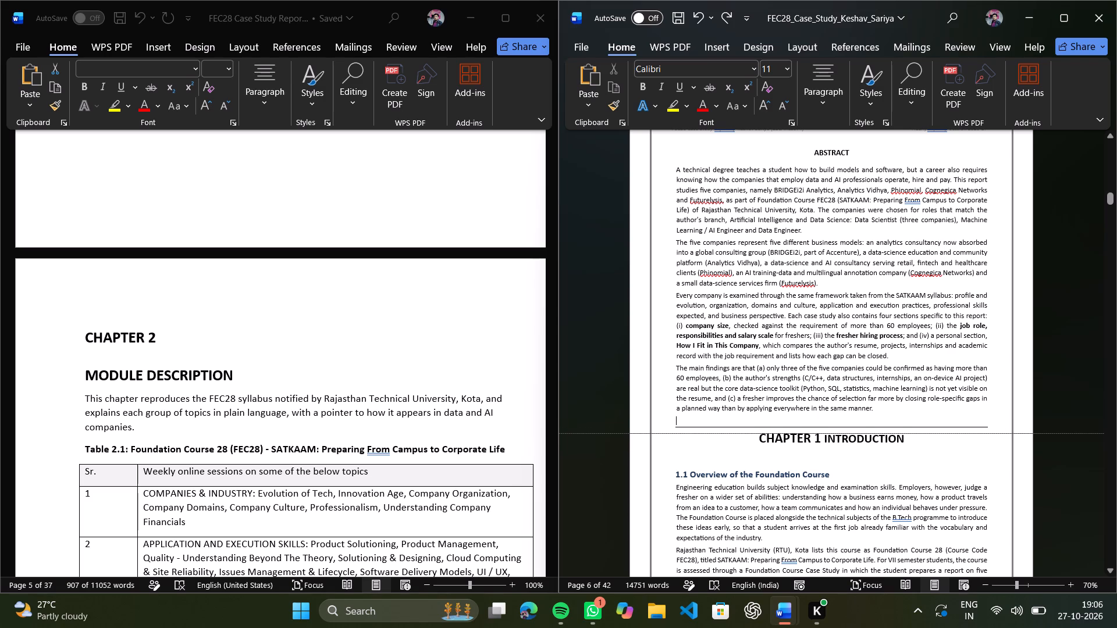
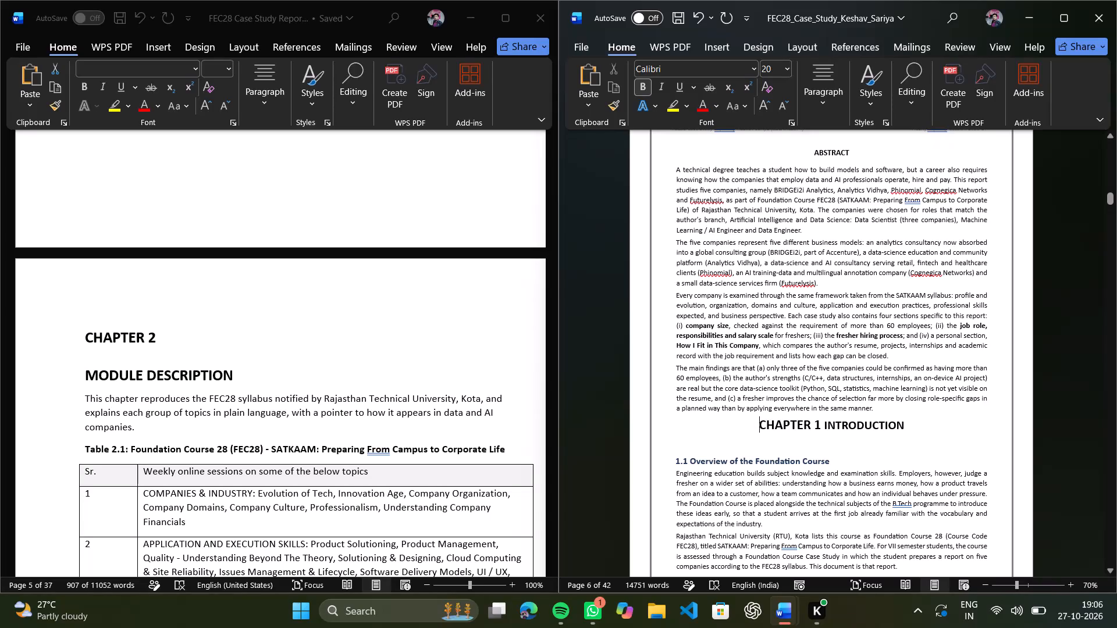
Insert a blank line between the Abstract's last paragraph and the CHAPTER 1 INTRODUCTION heading in the formatted report.
{"action": "left_click", "coordinate": [885, 411]}
{"action": "key", "text": "Return"}
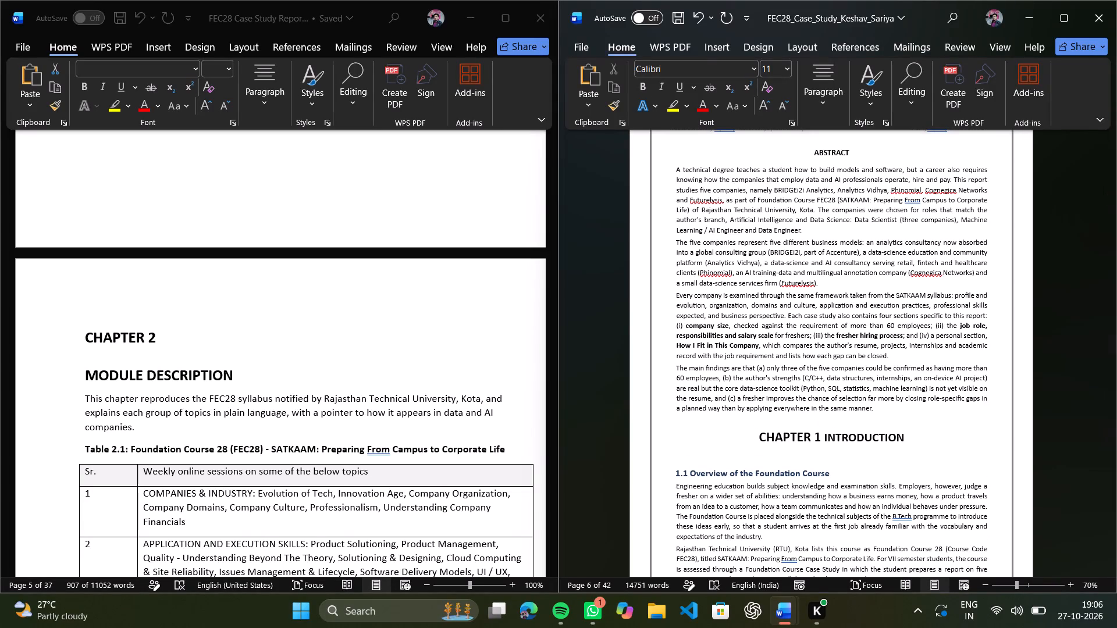
Review the formatted report's Chapter 1 from section 1.1 through 1.8 and on to the CHAPTER 2 MODULE DESCRIPTION heading.
{"action": "scroll", "coordinate": [885, 411], "scroll_direction": "down", "scroll_amount": 3}
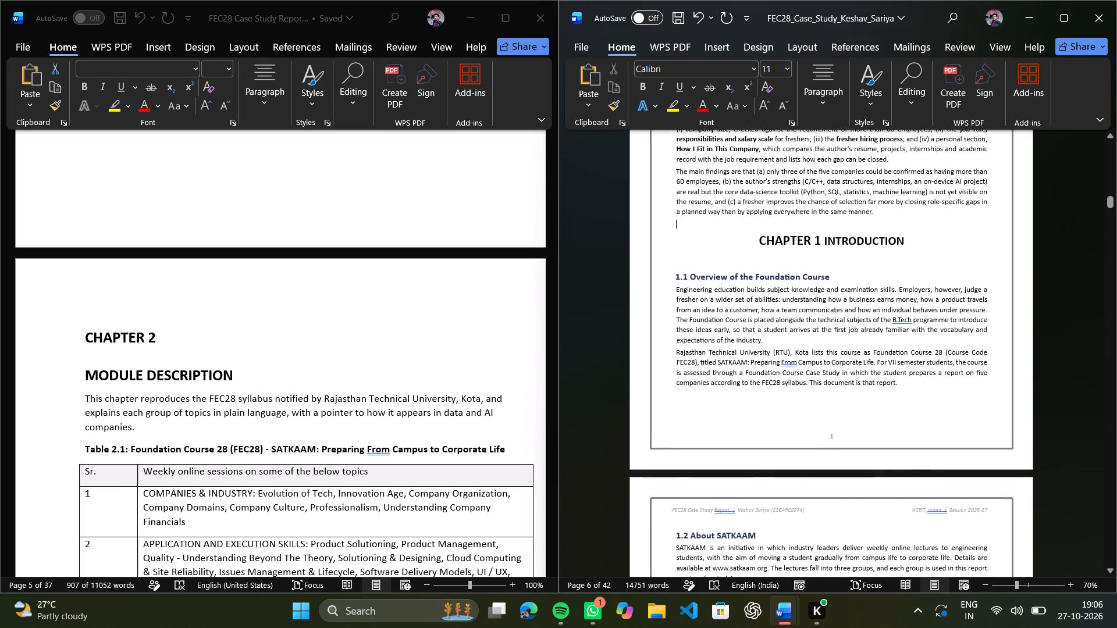
{"action": "scroll", "coordinate": [885, 411], "scroll_direction": "down", "scroll_amount": 3}
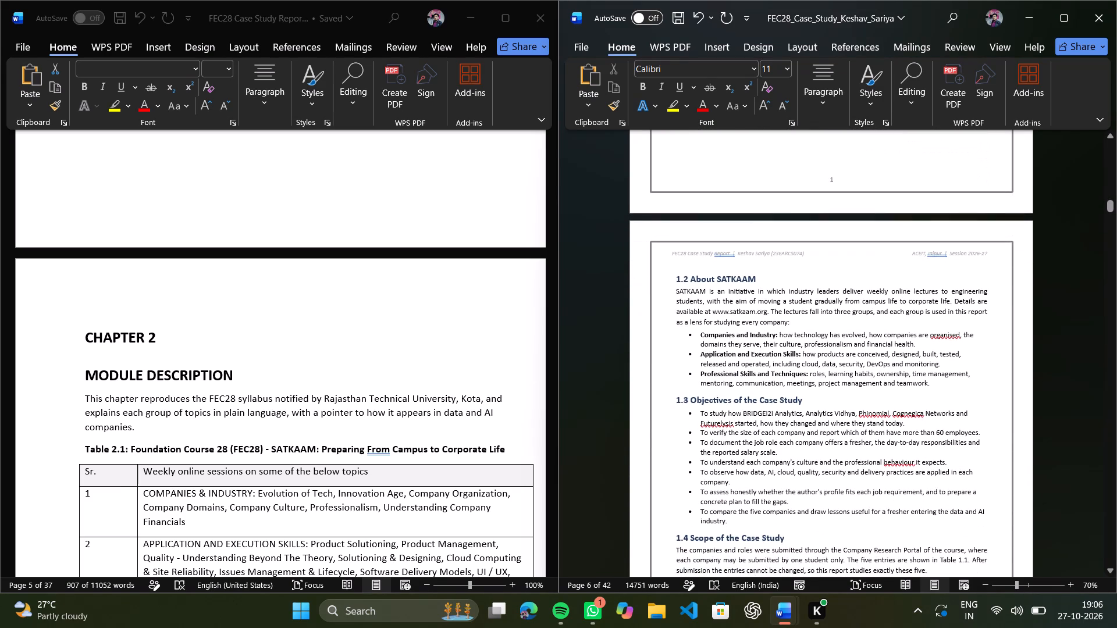
{"action": "scroll", "coordinate": [885, 411], "scroll_direction": "down", "scroll_amount": 5}
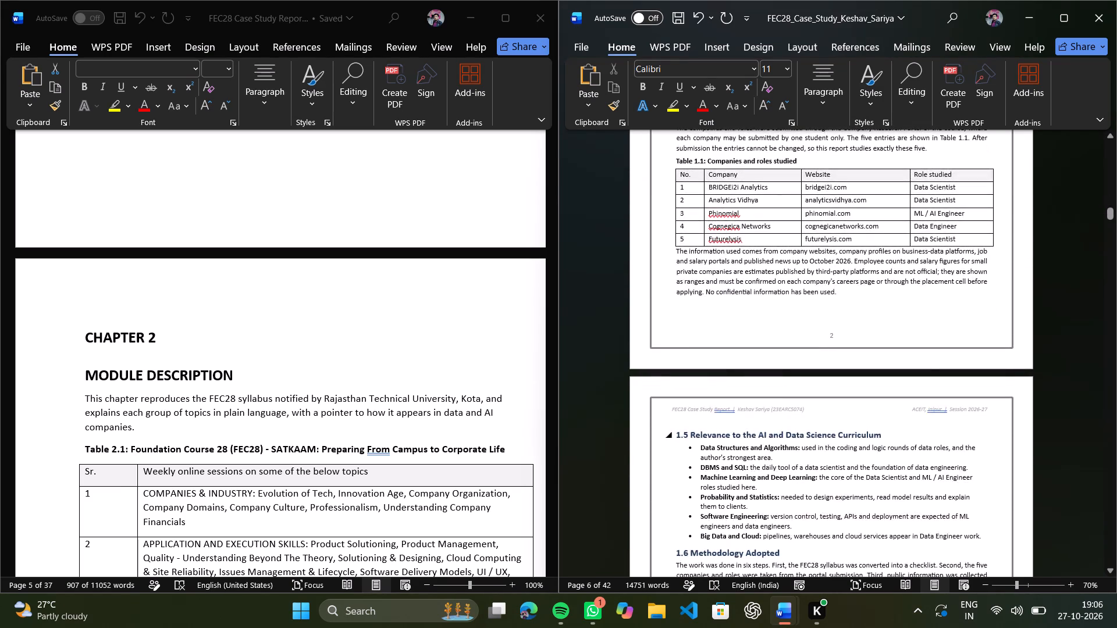
{"action": "scroll", "coordinate": [885, 411], "scroll_direction": "down", "scroll_amount": 2}
{"action": "scroll", "coordinate": [885, 411], "scroll_direction": "left", "scroll_amount": 1}
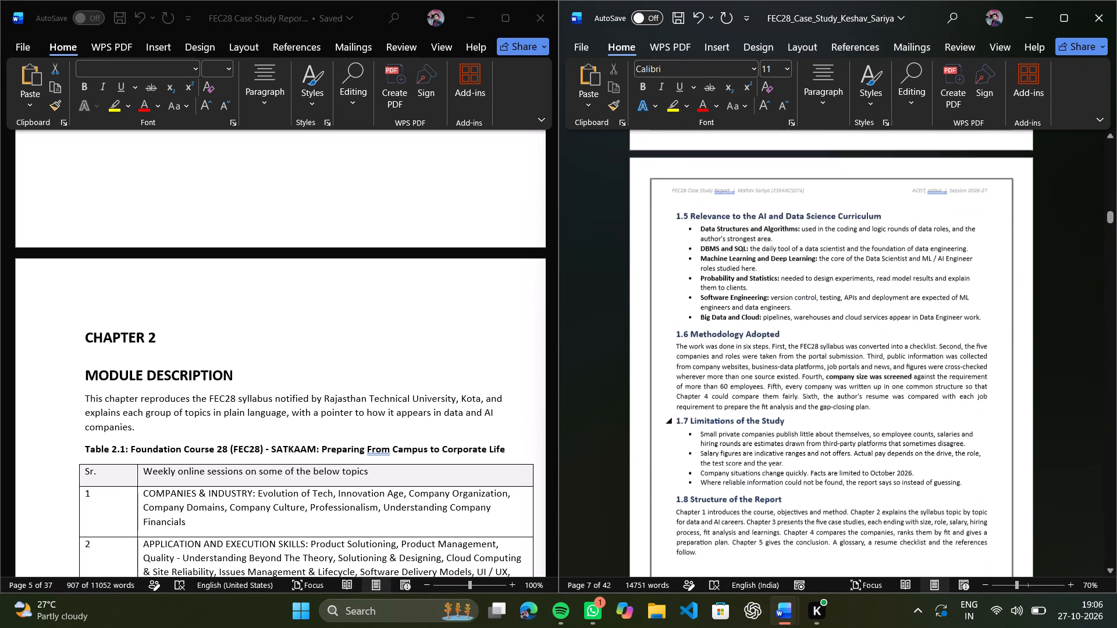
{"action": "scroll", "coordinate": [885, 411], "scroll_direction": "down", "scroll_amount": 2}
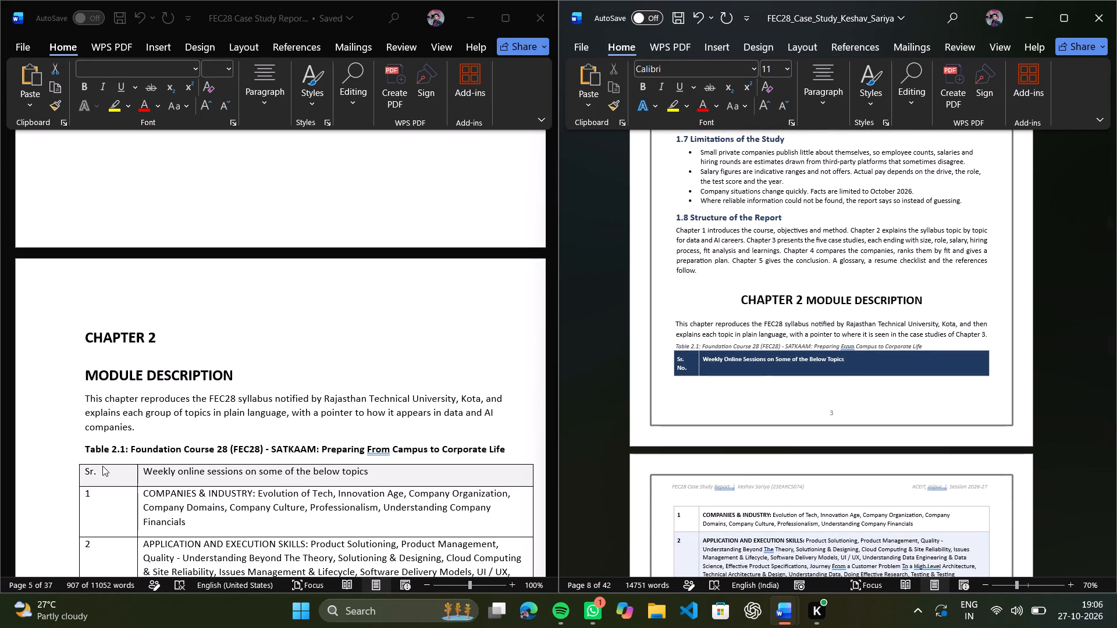
Copy the source report's Chapter 2 body, from the paragraph below MODULE DESCRIPTION through the last bullet and divider line before CHAPTER 3.
{"action": "left_click", "coordinate": [87, 398]}
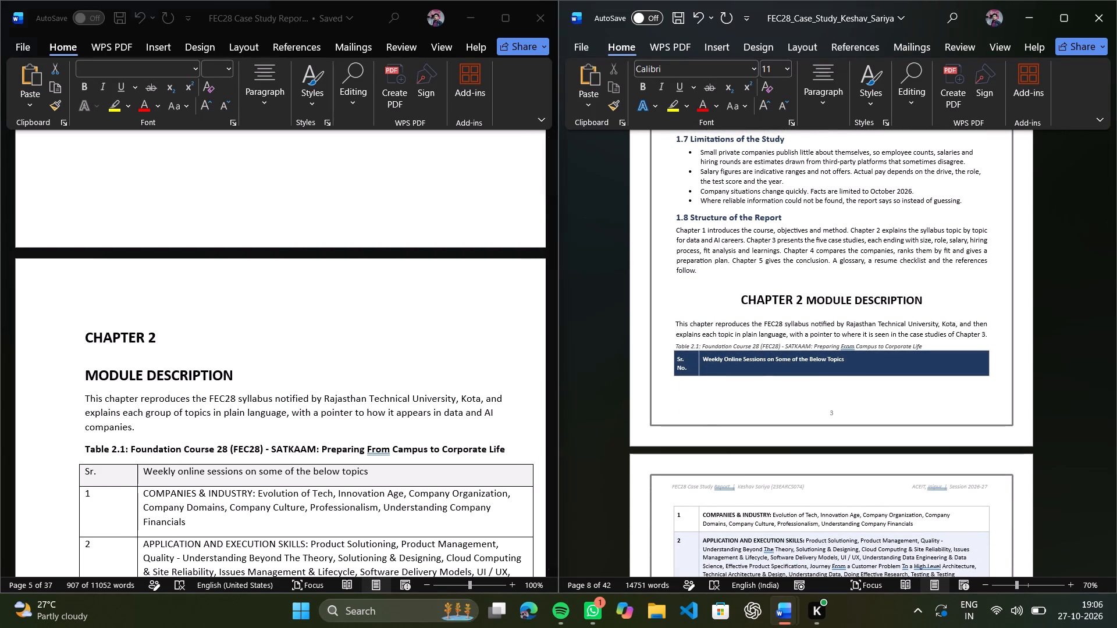
{"action": "left_click_drag", "start_coordinate": [87, 398], "coordinate": [259, 13]}
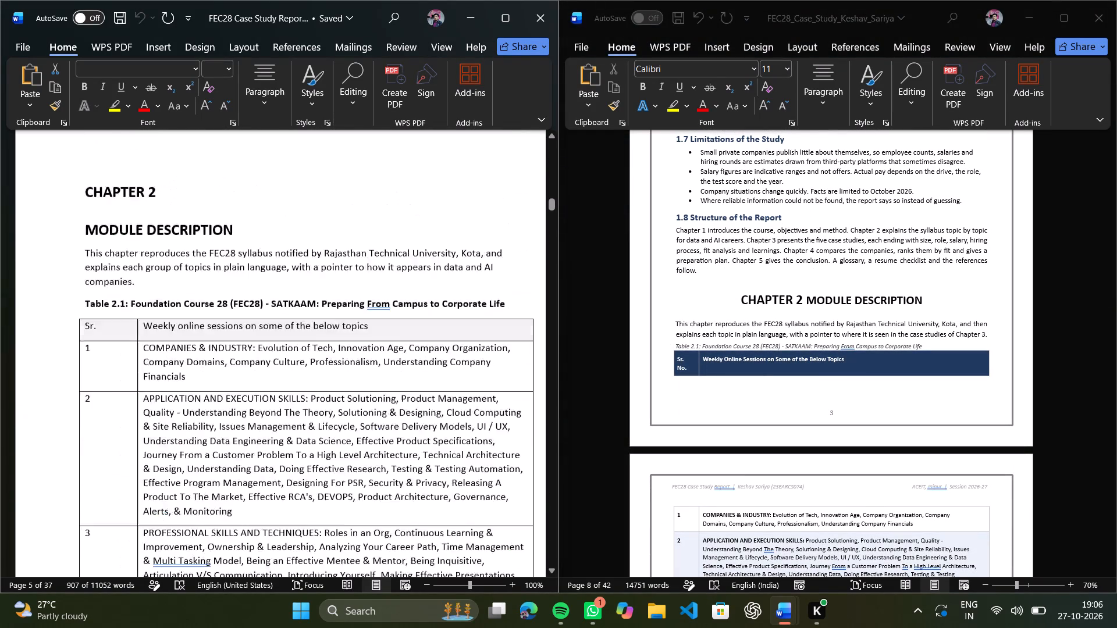
{"action": "left_click_drag", "start_coordinate": [259, 13], "coordinate": [294, 602]}
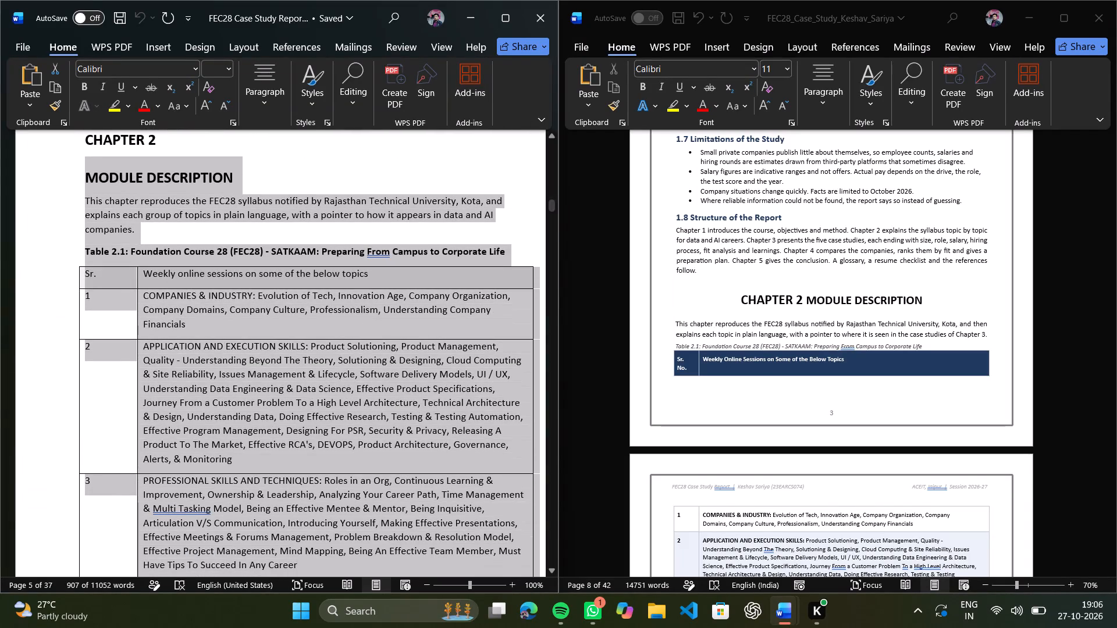
{"action": "left_click", "coordinate": [69, 229]}
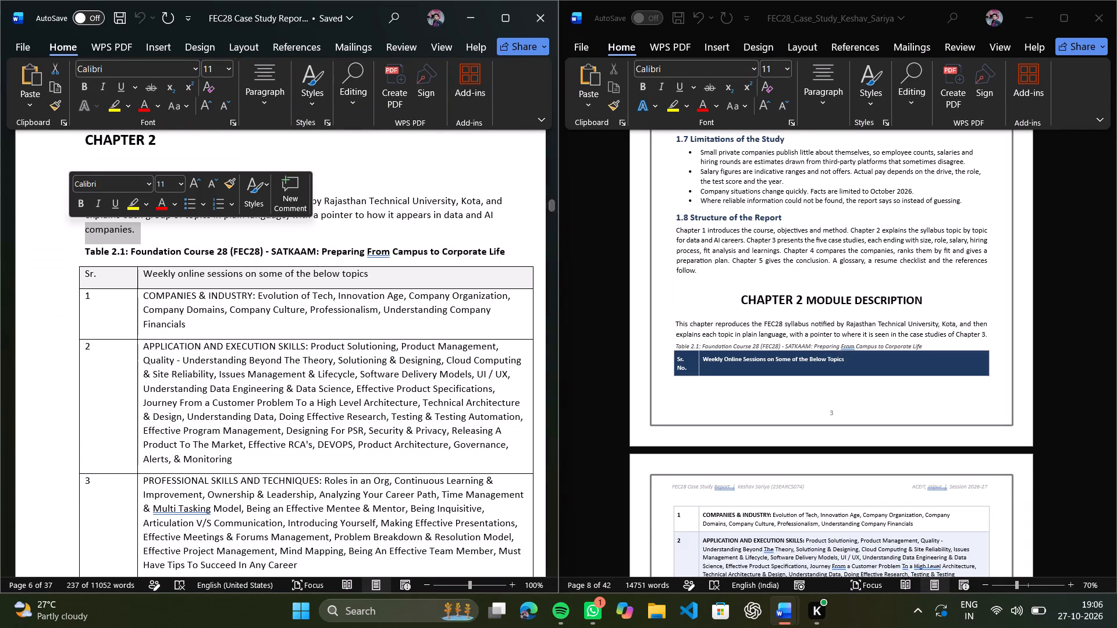
{"action": "left_click", "coordinate": [61, 240]}
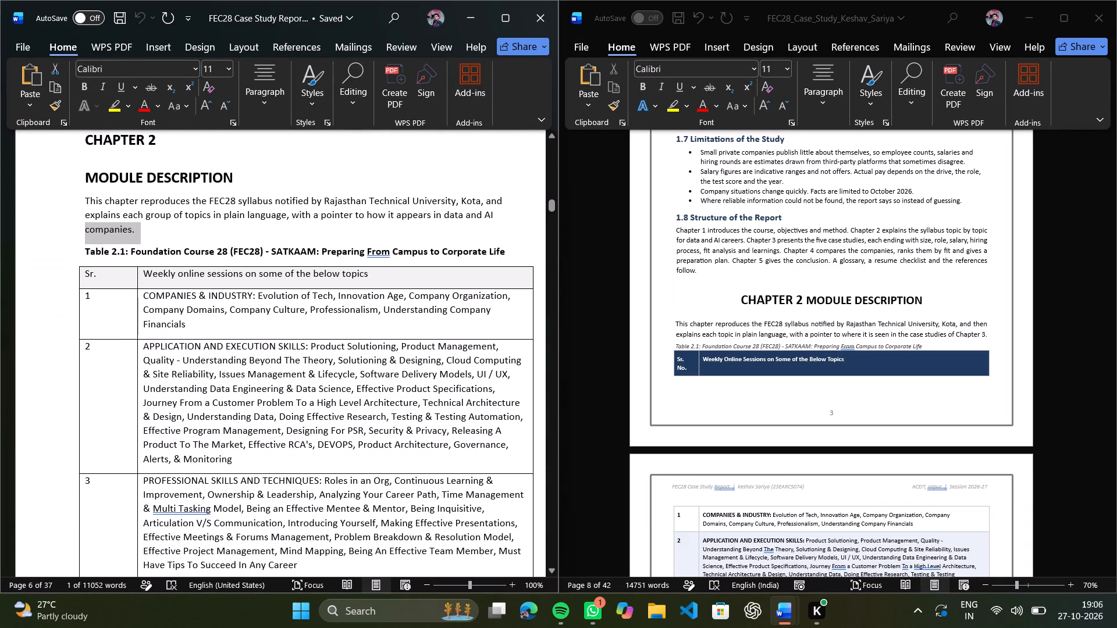
{"action": "left_click_drag", "start_coordinate": [84, 200], "coordinate": [243, 544]}
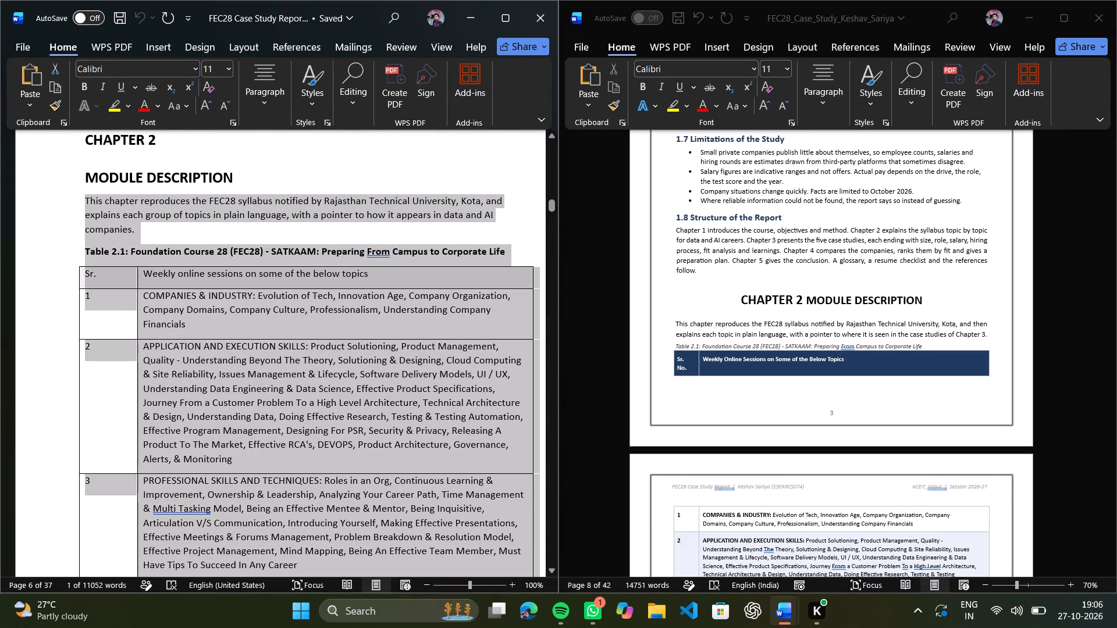
{"action": "left_click_drag", "start_coordinate": [243, 544], "coordinate": [330, 619]}
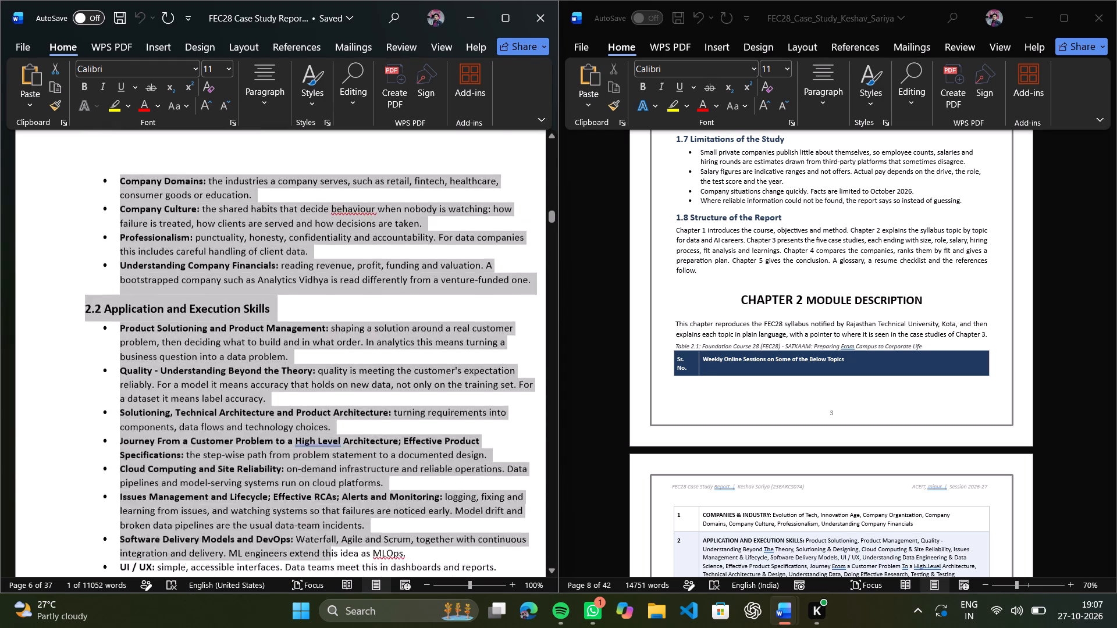
{"action": "left_click_drag", "start_coordinate": [330, 619], "coordinate": [402, 141]}
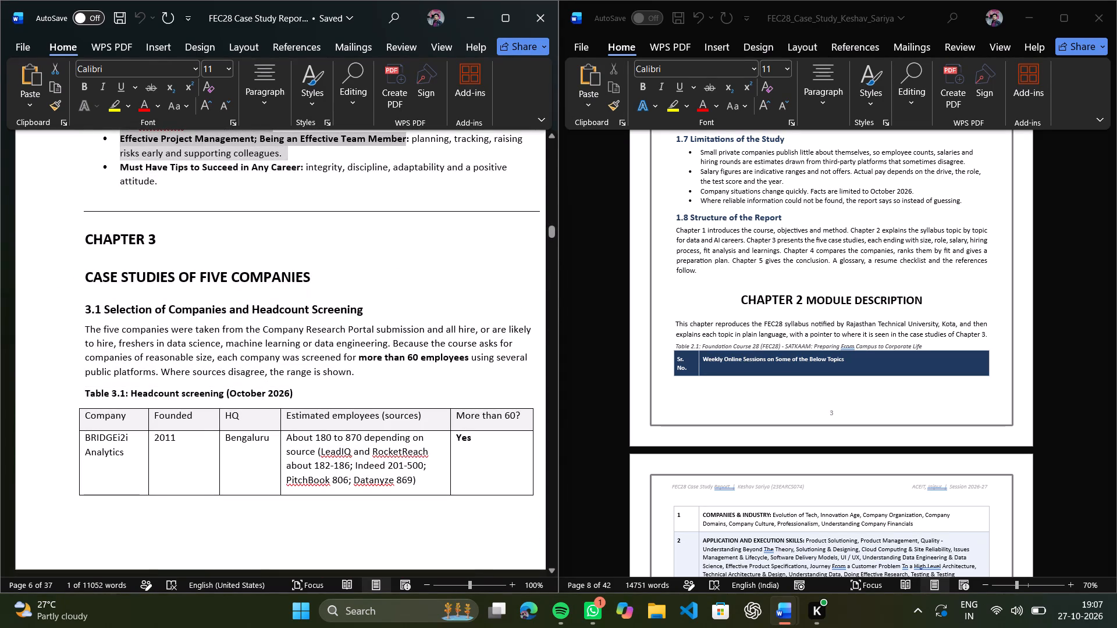
{"action": "left_click_drag", "start_coordinate": [402, 141], "coordinate": [509, 220]}
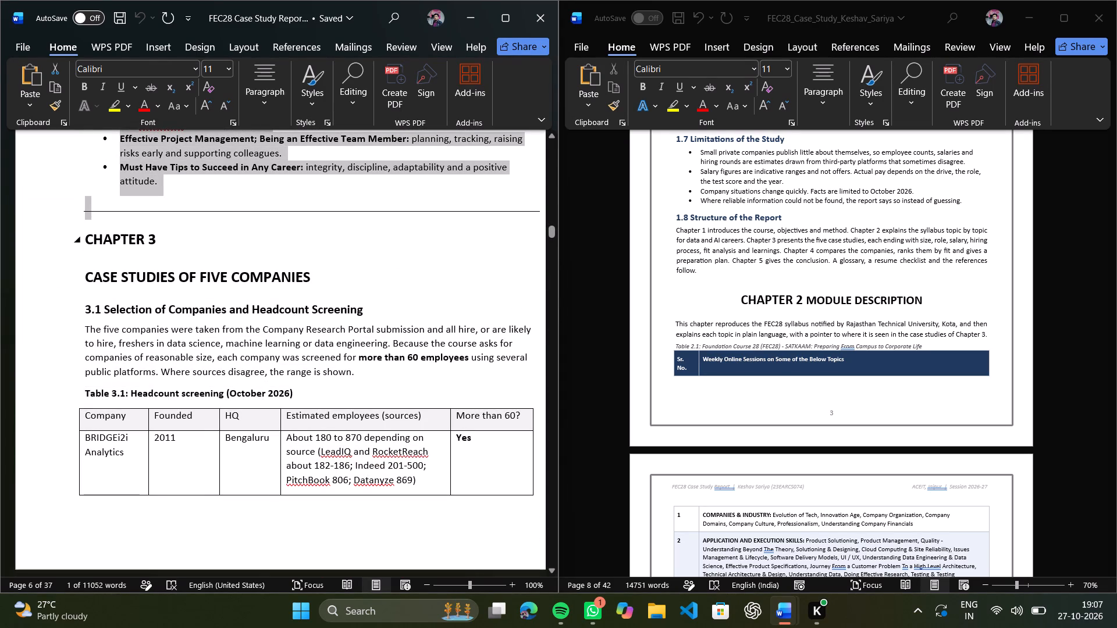
{"action": "left_click_drag", "start_coordinate": [509, 220], "coordinate": [410, 199]}
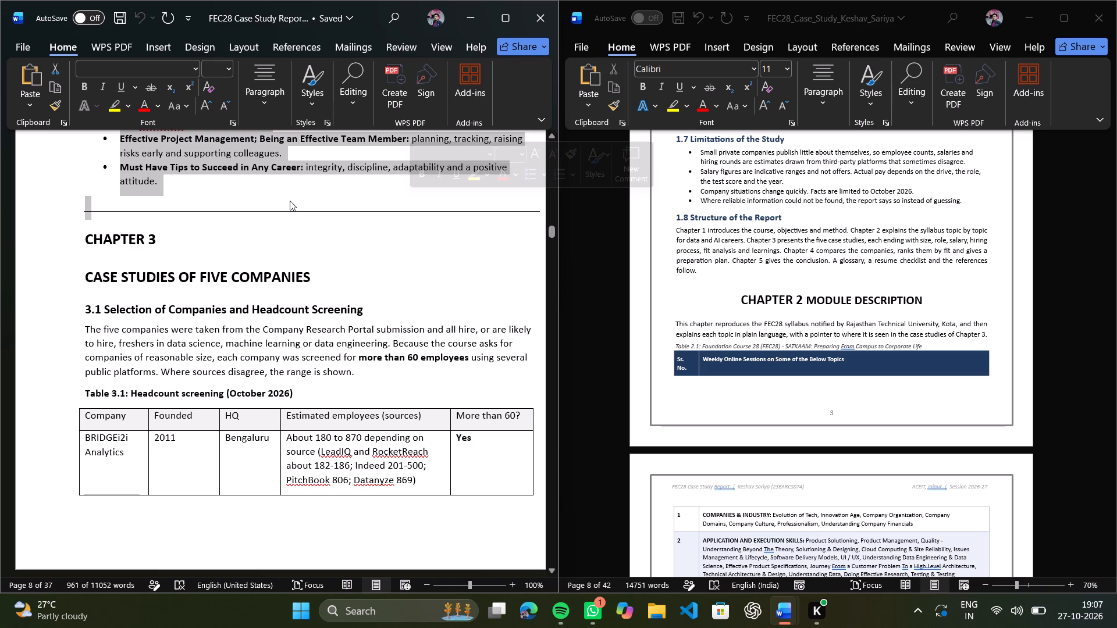
{"action": "key", "text": "ctrl+c"}
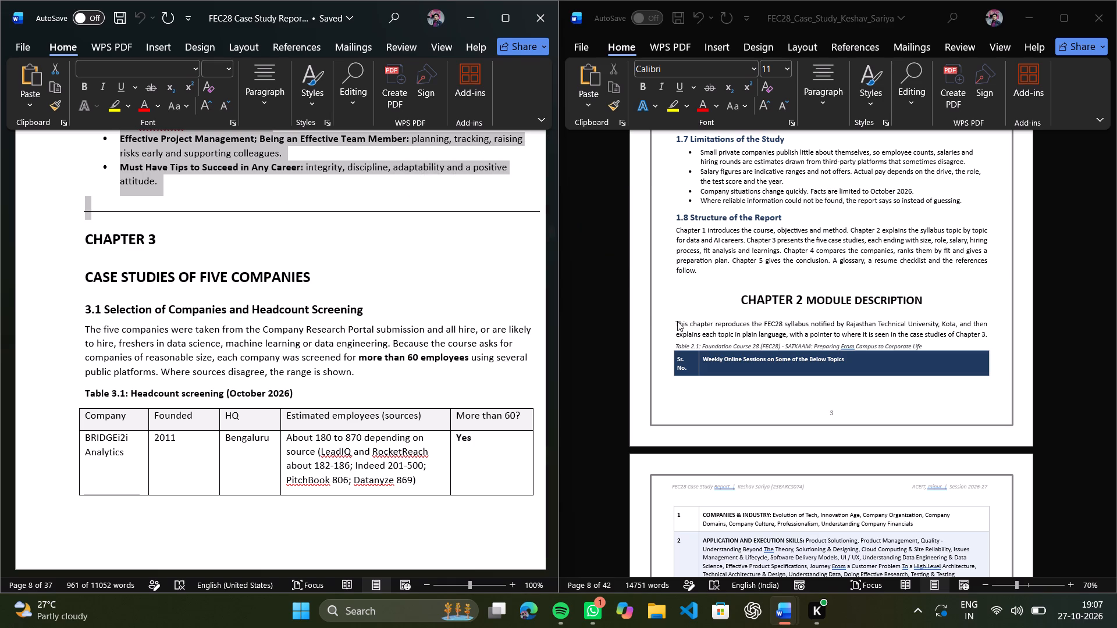
Replace the formatted report's Chapter 2 body, from the paragraph below MODULE DESCRIPTION to the Must Have Tips bullet, with the copied content.
{"action": "left_click", "coordinate": [677, 321]}
{"action": "left_click_drag", "start_coordinate": [677, 321], "coordinate": [732, 413]}
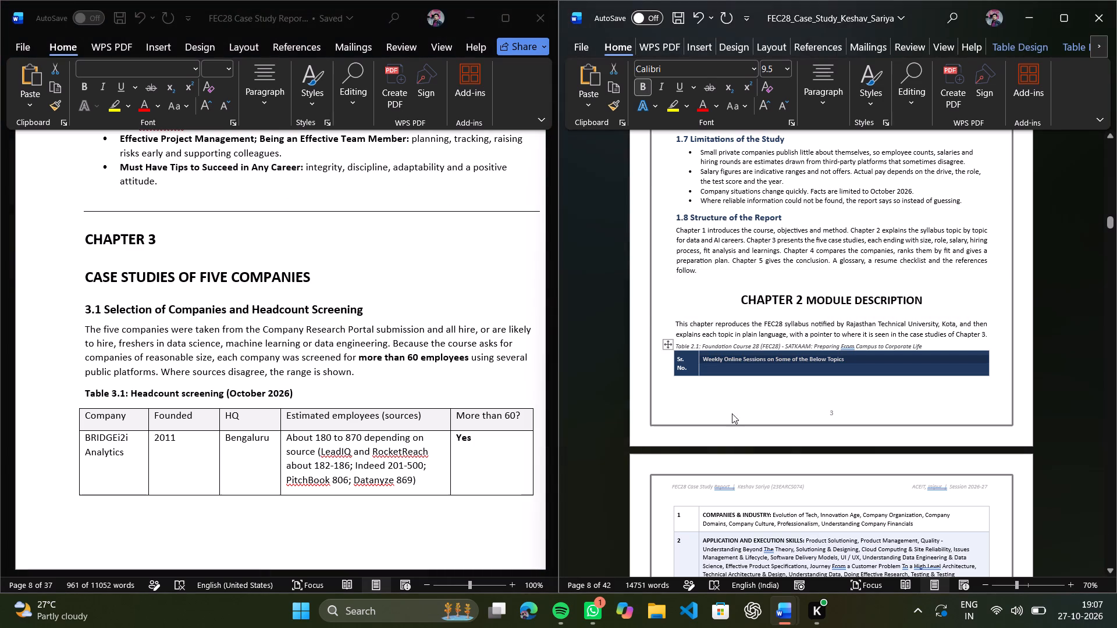
{"action": "left_click_drag", "start_coordinate": [732, 413], "coordinate": [732, 399]}
{"action": "left_click", "coordinate": [732, 399]}
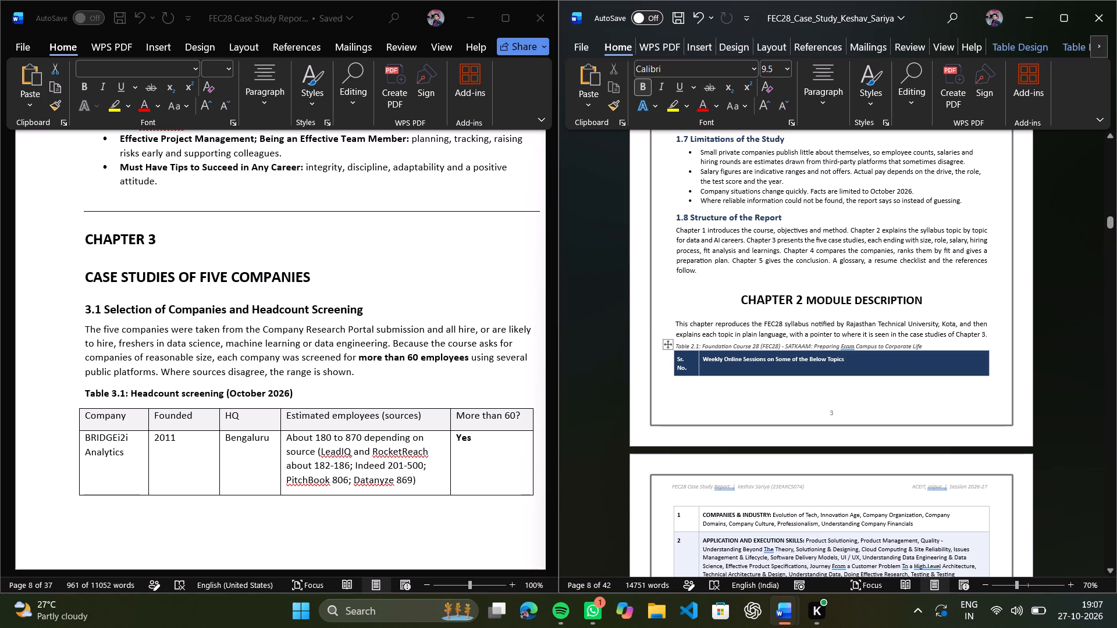
{"action": "left_click_drag", "start_coordinate": [677, 324], "coordinate": [785, 436]}
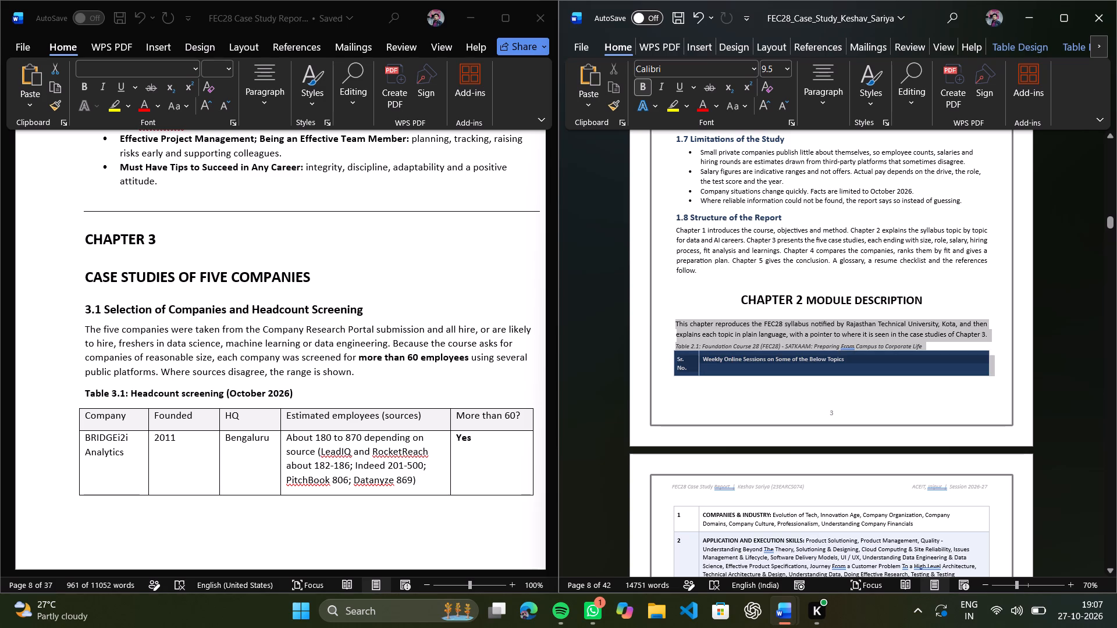
{"action": "left_click_drag", "start_coordinate": [785, 436], "coordinate": [803, 627]}
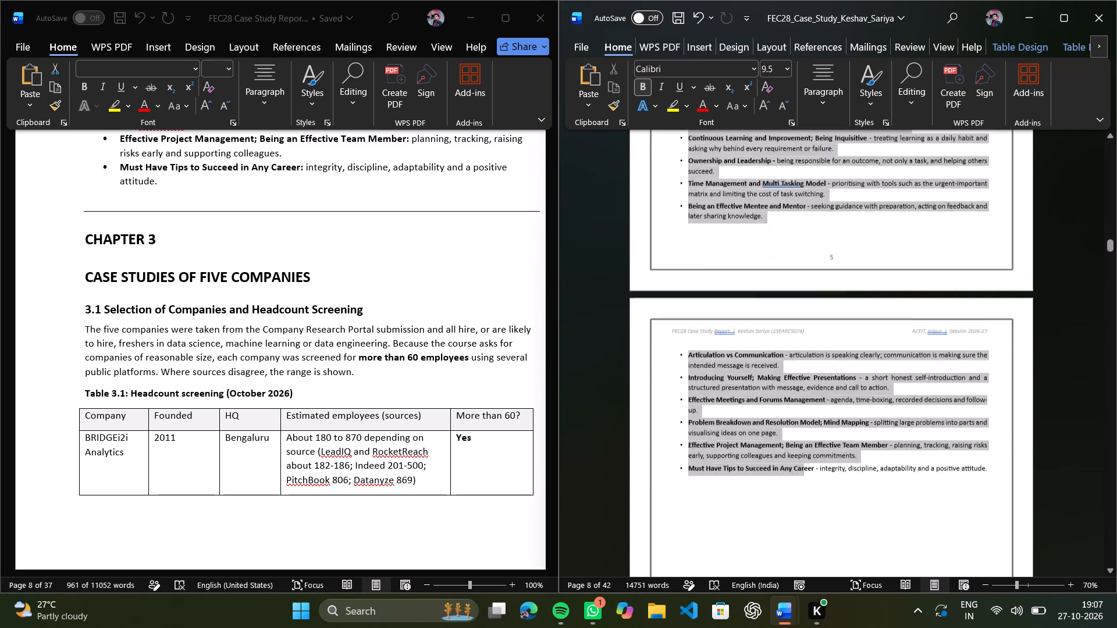
{"action": "left_click_drag", "start_coordinate": [803, 627], "coordinate": [823, 202]}
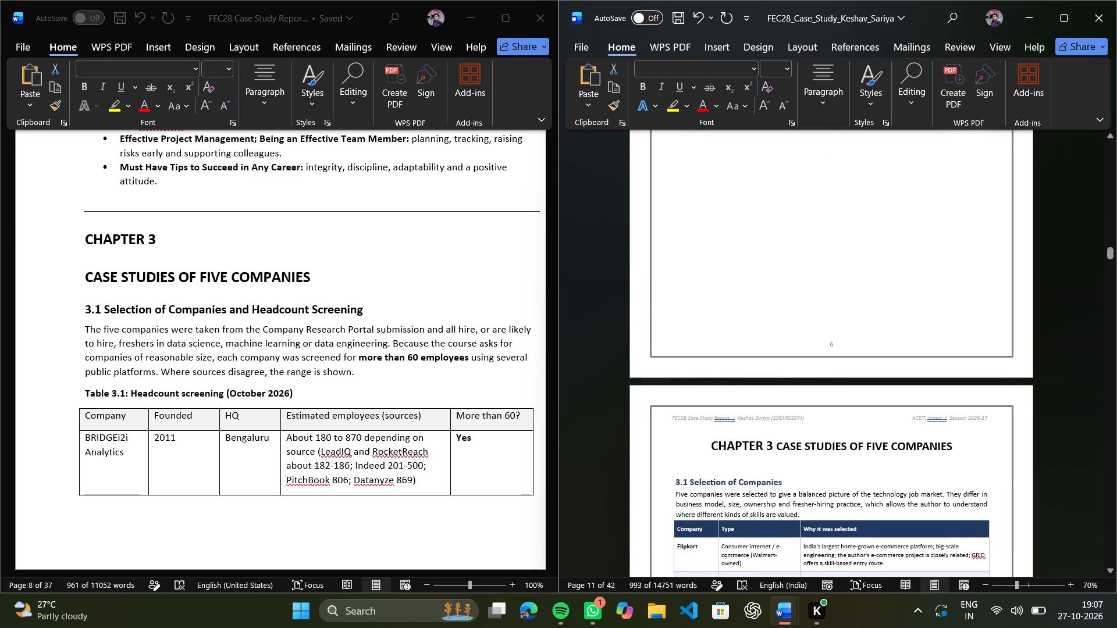
{"action": "key", "text": "ctrl+v"}
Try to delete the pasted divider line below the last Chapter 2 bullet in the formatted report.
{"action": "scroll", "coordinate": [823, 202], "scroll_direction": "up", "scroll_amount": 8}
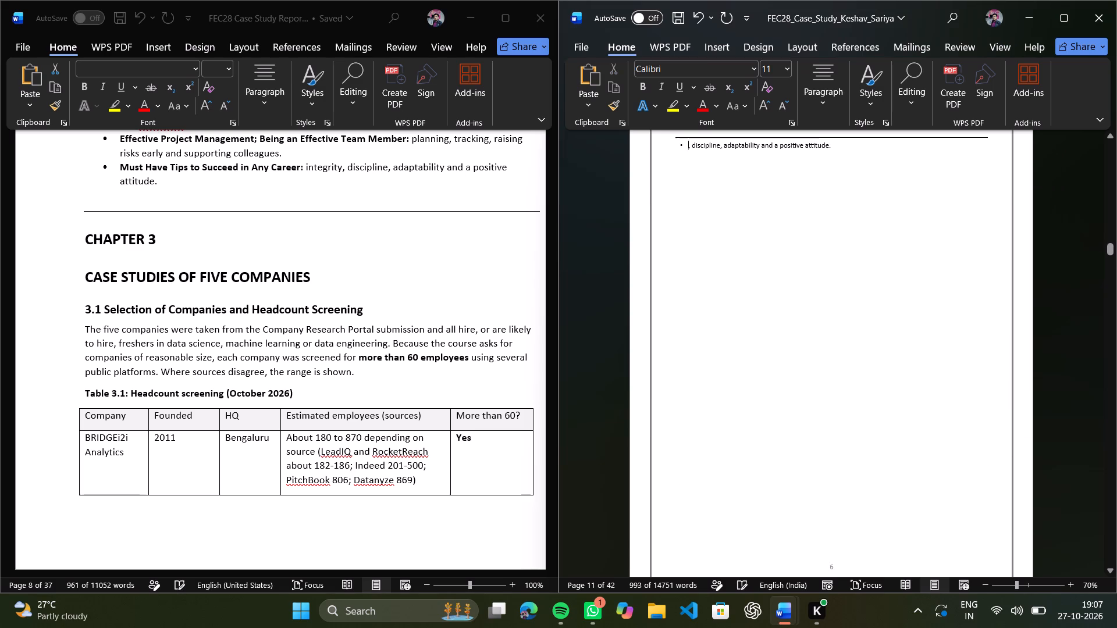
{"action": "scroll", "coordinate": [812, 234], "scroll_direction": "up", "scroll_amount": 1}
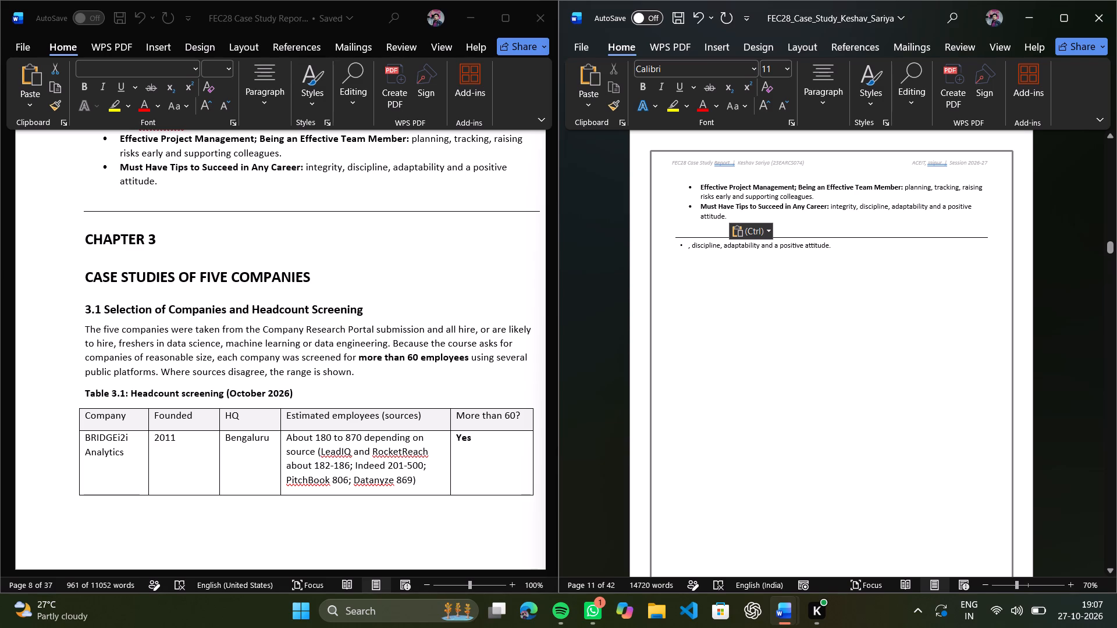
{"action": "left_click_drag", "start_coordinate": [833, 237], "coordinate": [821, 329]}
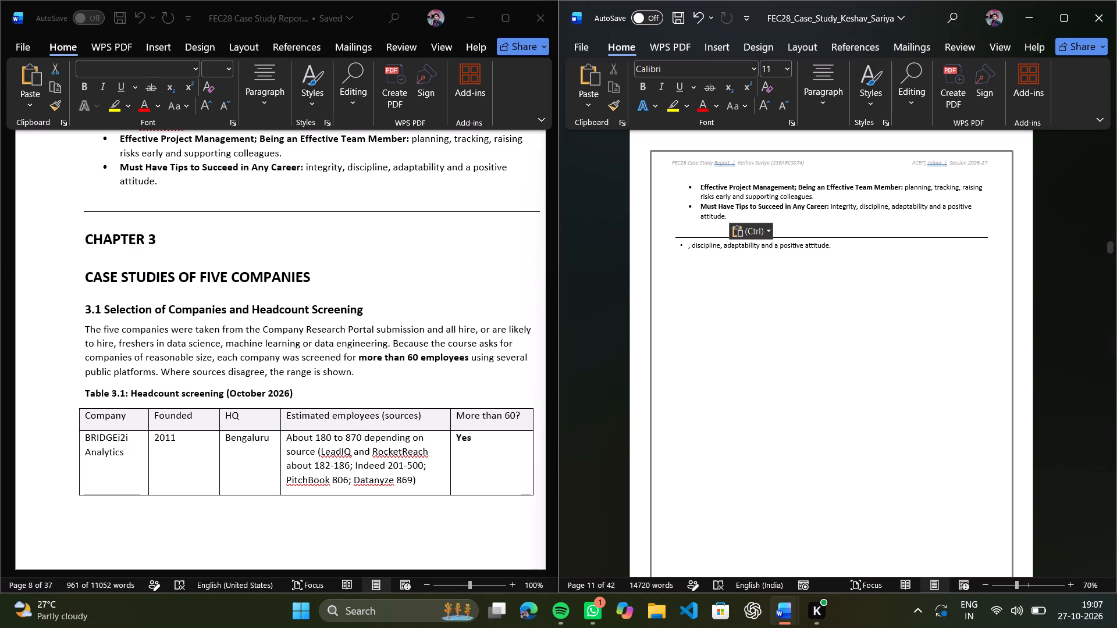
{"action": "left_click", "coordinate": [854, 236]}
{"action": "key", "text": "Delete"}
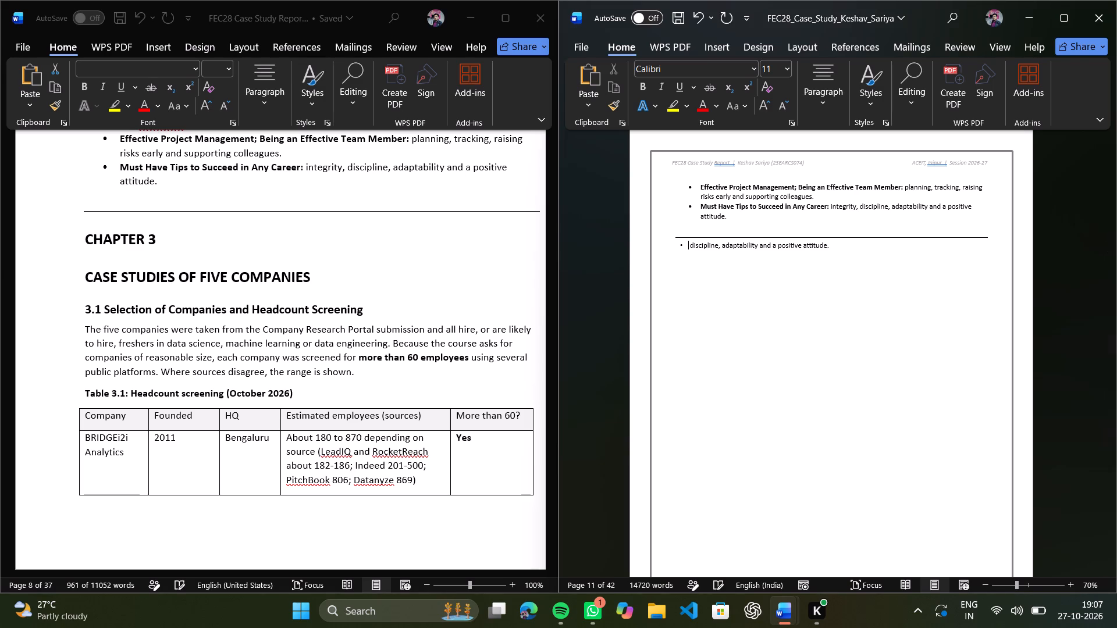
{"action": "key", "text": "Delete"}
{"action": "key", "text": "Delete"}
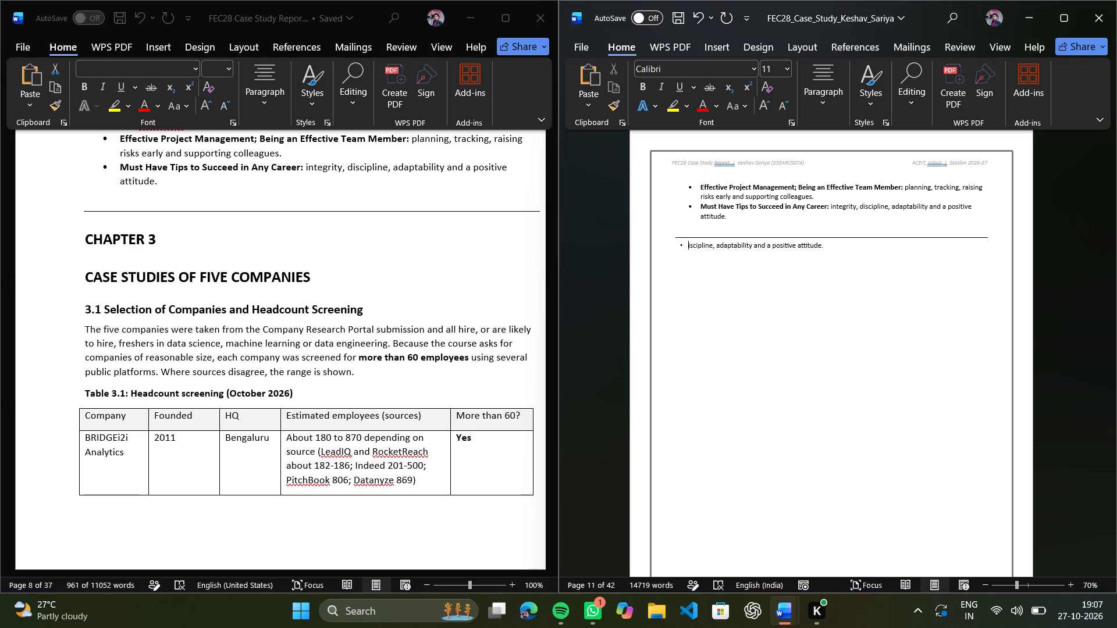
Delete the leftover bullet fragment at the end of Chapter 2 together with the divider line above it.
{"action": "scroll", "coordinate": [854, 236], "scroll_direction": "up", "scroll_amount": 1}
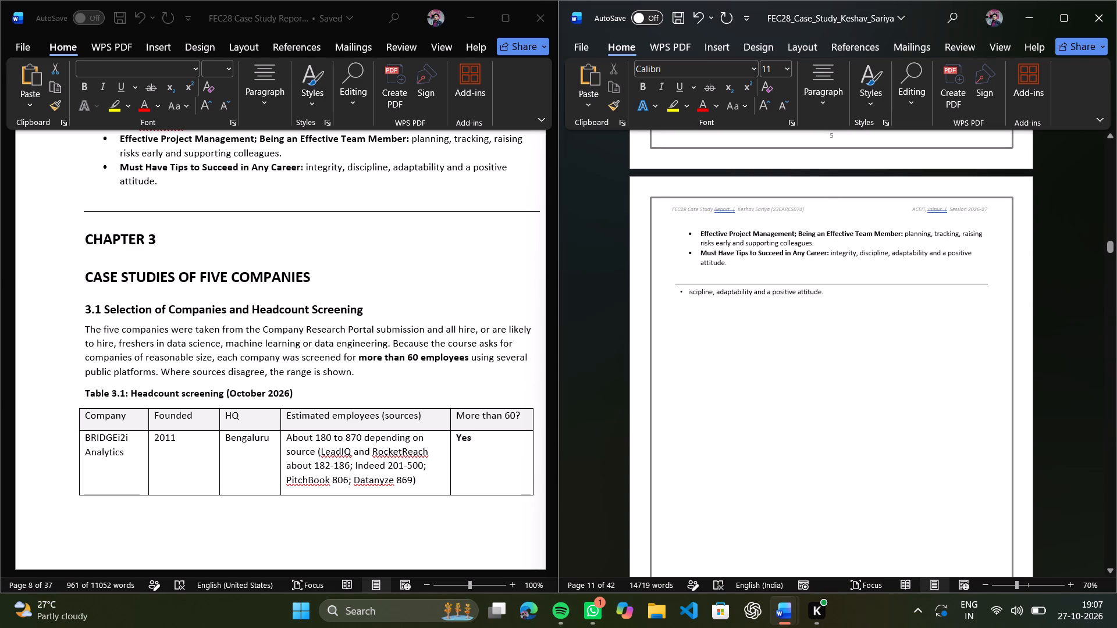
{"action": "left_click_drag", "start_coordinate": [827, 294], "coordinate": [676, 316]}
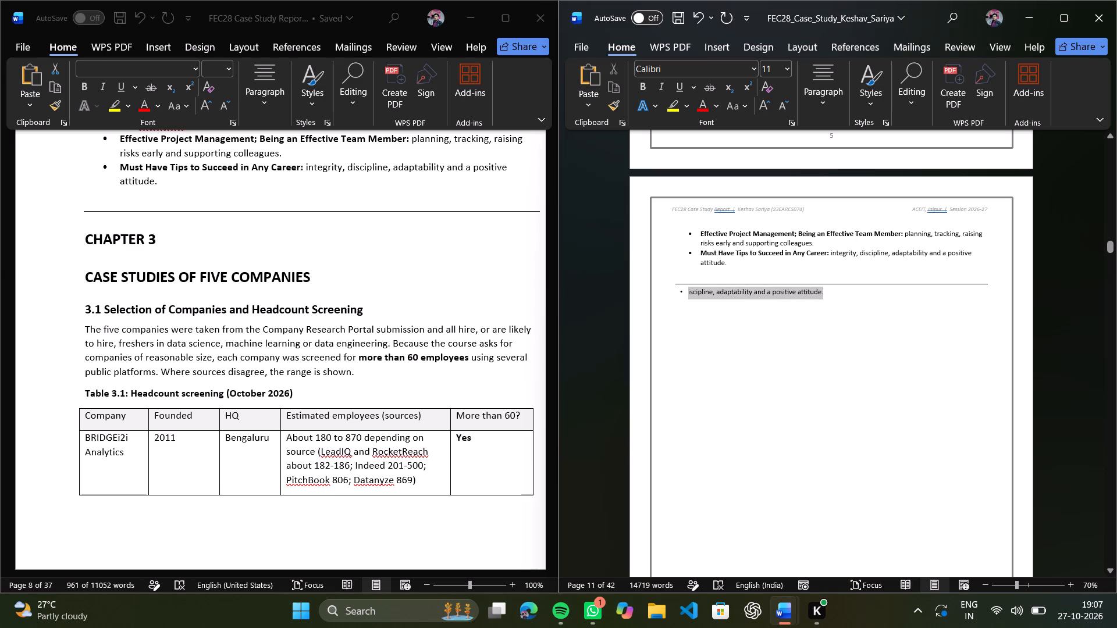
{"action": "left_click_drag", "start_coordinate": [676, 316], "coordinate": [659, 317]}
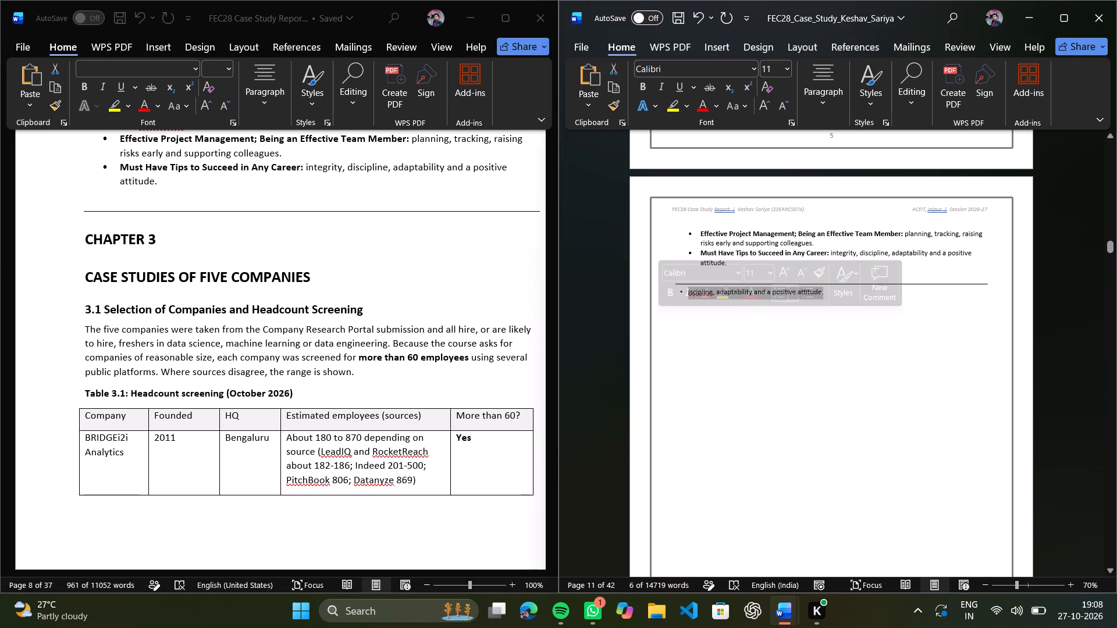
{"action": "key", "text": "BackSpace"}
{"action": "key", "text": "BackSpace"}
{"action": "key", "text": "BackSpace"}
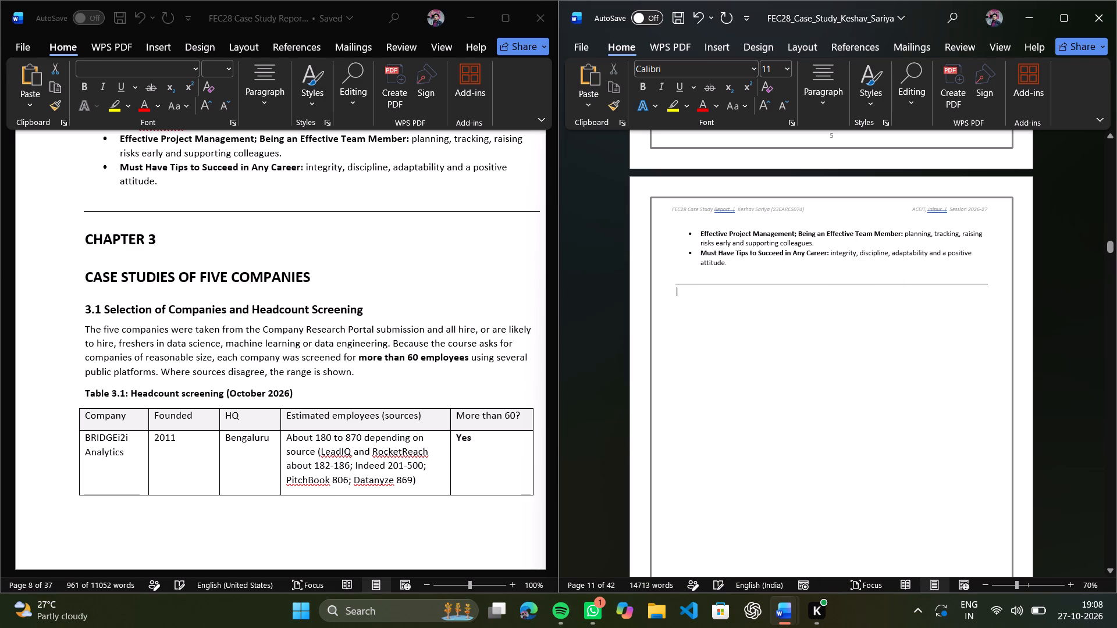
{"action": "key", "text": "BackSpace"}
{"action": "key", "text": "BackSpace"}
{"action": "key", "text": "BackSpace"}
Review the formatted report from the acknowledgement and contents pages through the replaced abstract, Chapter 1 and Chapter 2 to the Chapter 3 opening.
{"action": "scroll", "coordinate": [784, 353], "scroll_direction": "up", "scroll_amount": 1}
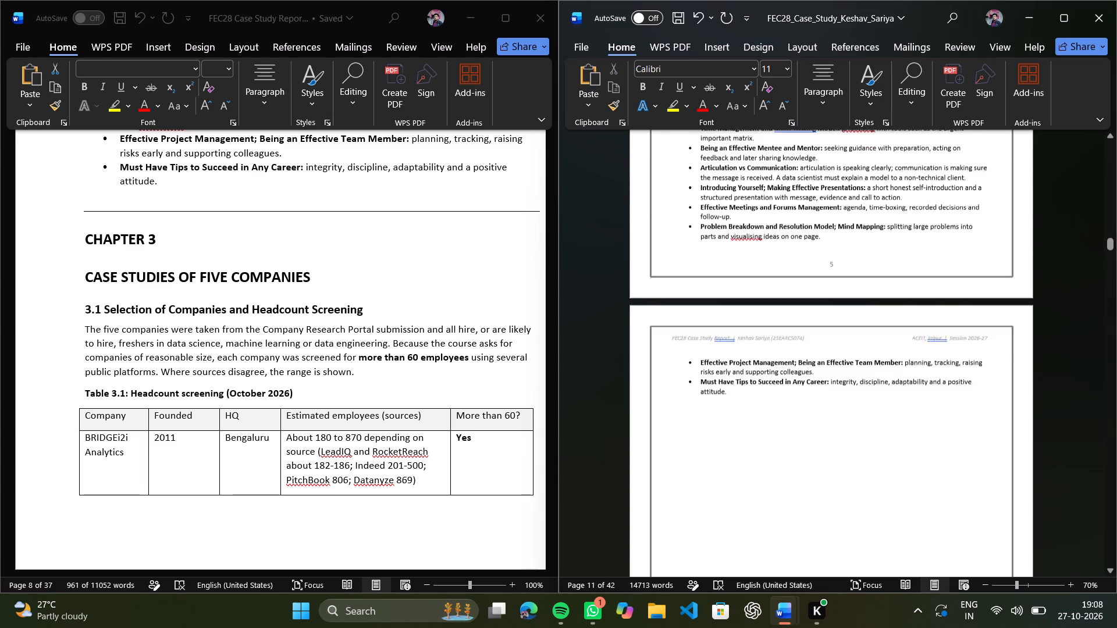
{"action": "scroll", "coordinate": [784, 353], "scroll_direction": "up", "scroll_amount": 6}
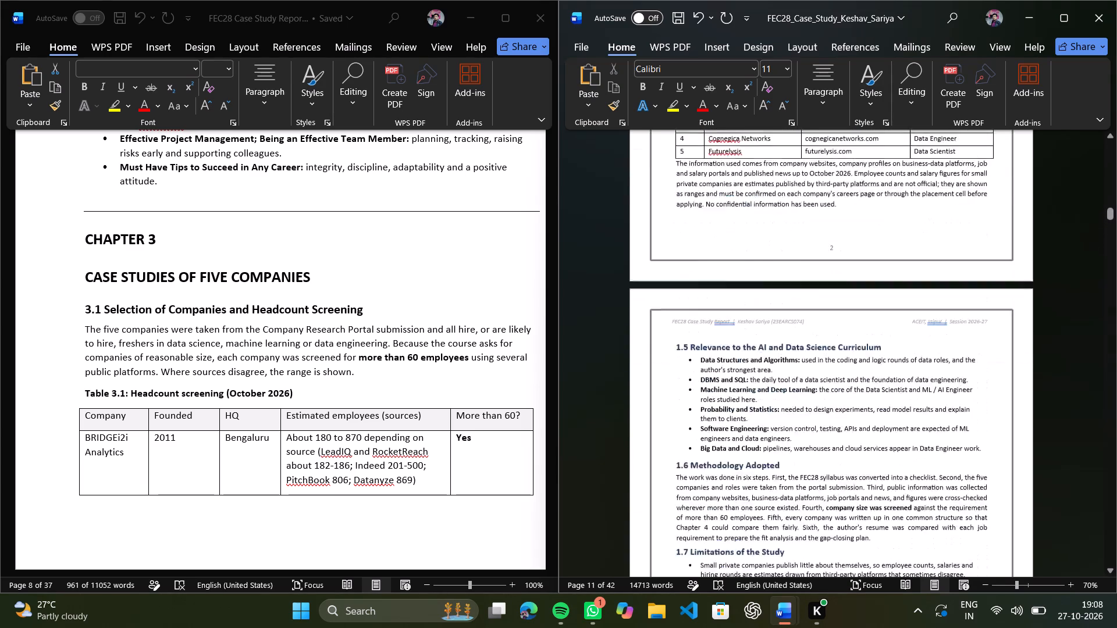
{"action": "scroll", "coordinate": [784, 353], "scroll_direction": "up", "scroll_amount": 8}
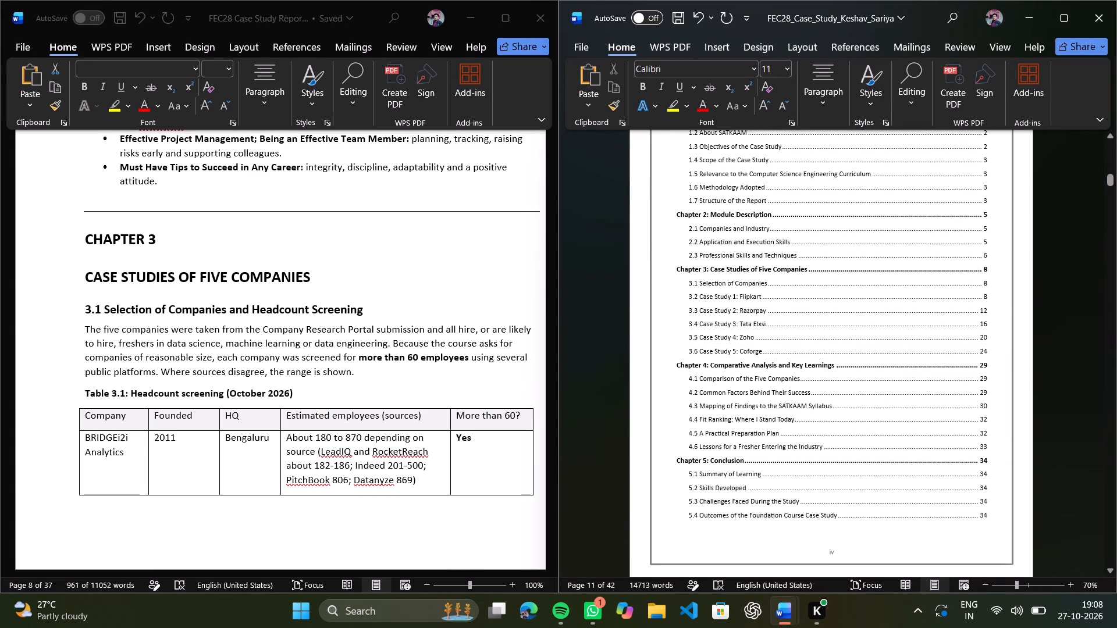
{"action": "scroll", "coordinate": [784, 353], "scroll_direction": "up", "scroll_amount": 3}
{"action": "scroll", "coordinate": [784, 353], "scroll_direction": "down", "scroll_amount": 1}
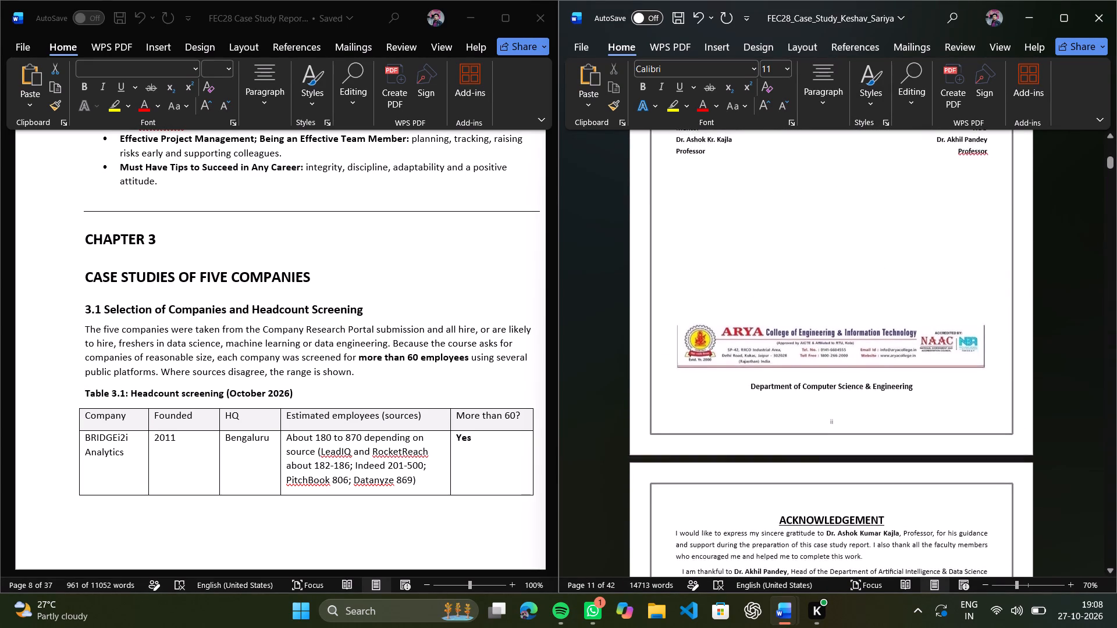
{"action": "scroll", "coordinate": [784, 353], "scroll_direction": "down", "scroll_amount": 13}
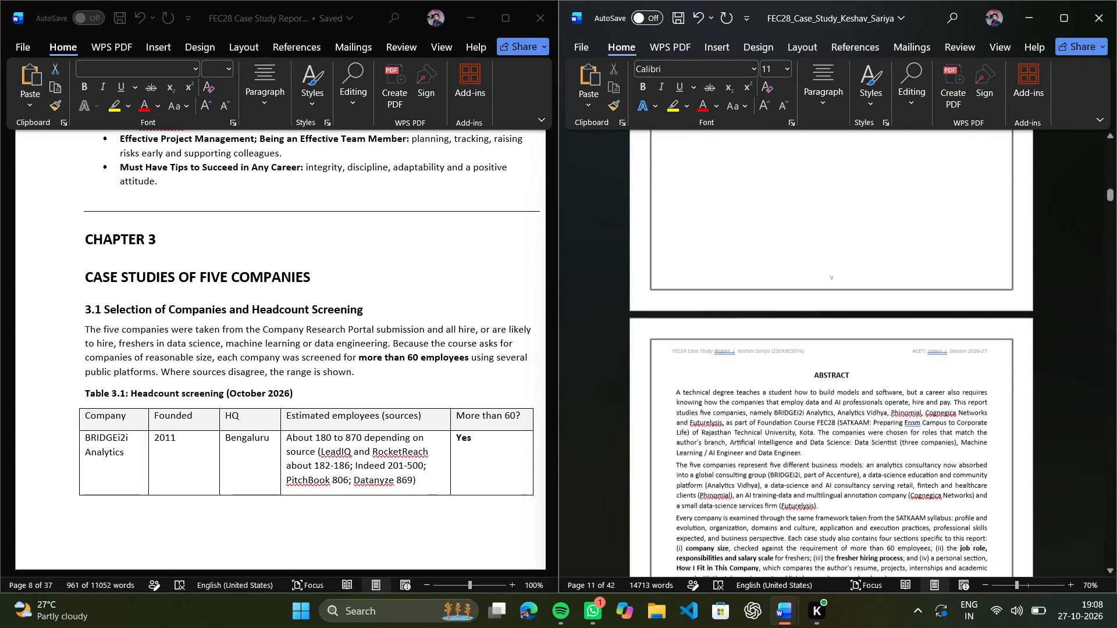
{"action": "scroll", "coordinate": [784, 353], "scroll_direction": "down", "scroll_amount": 3}
{"action": "scroll", "coordinate": [784, 353], "scroll_direction": "up", "scroll_amount": 2}
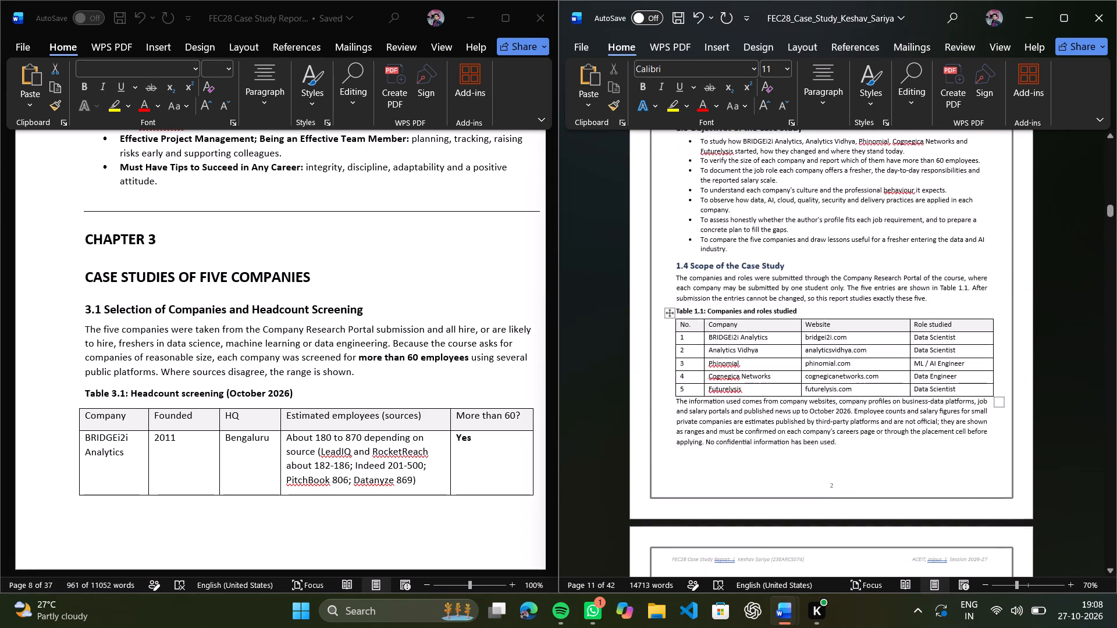
{"action": "scroll", "coordinate": [784, 353], "scroll_direction": "up", "scroll_amount": 1}
{"action": "scroll", "coordinate": [367, 399], "scroll_direction": "down", "scroll_amount": 1}
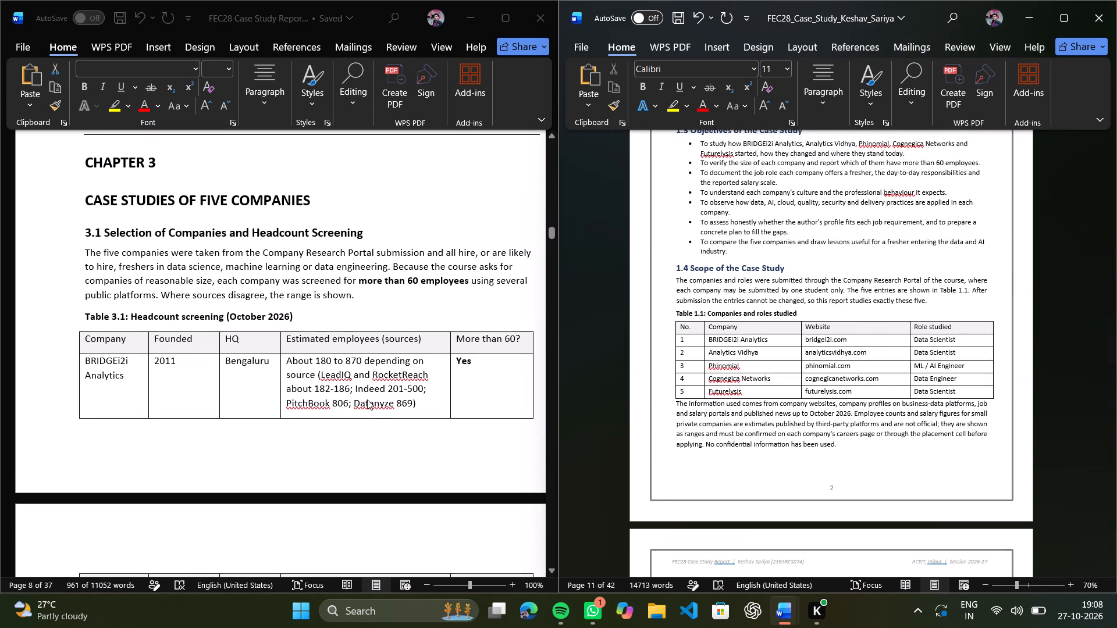
{"action": "scroll", "coordinate": [630, 369], "scroll_direction": "down", "scroll_amount": 2}
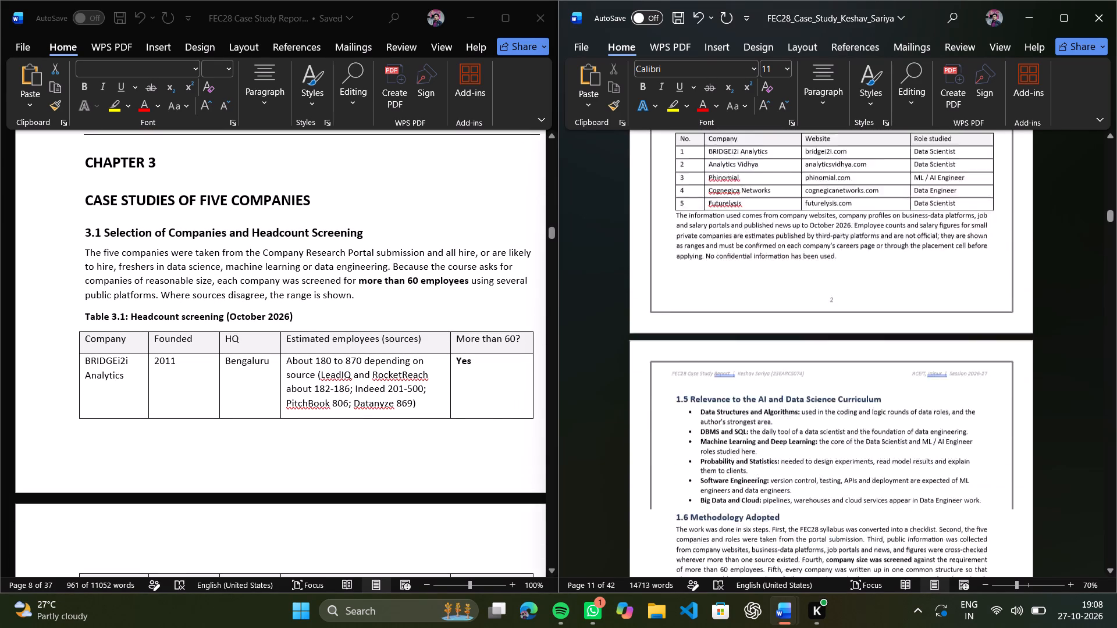
{"action": "scroll", "coordinate": [630, 369], "scroll_direction": "down", "scroll_amount": 3}
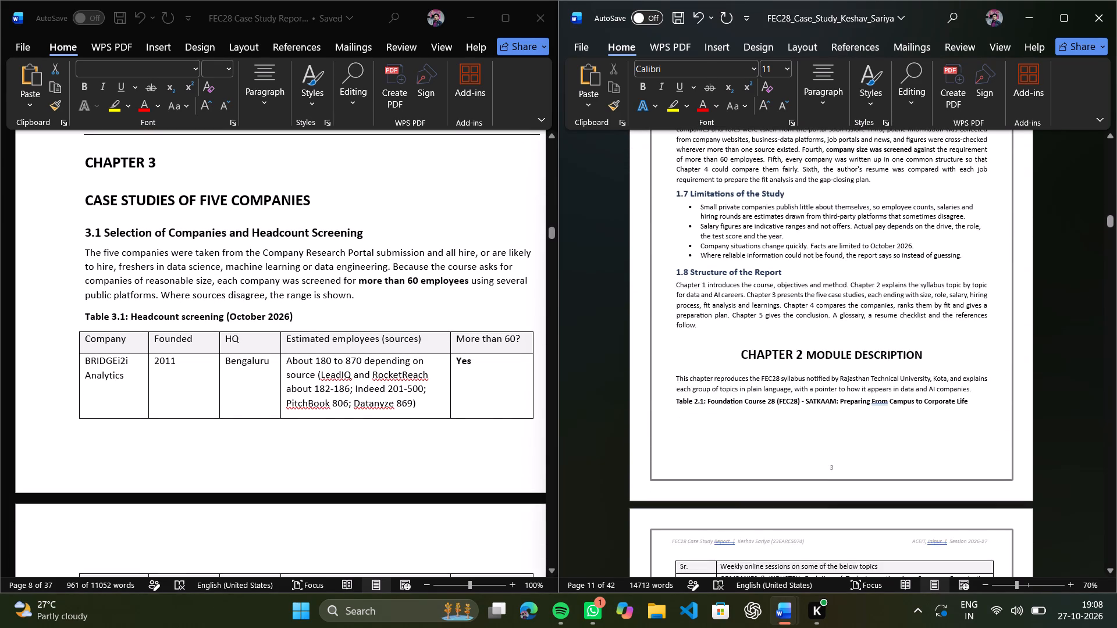
{"action": "scroll", "coordinate": [630, 369], "scroll_direction": "down", "scroll_amount": 4}
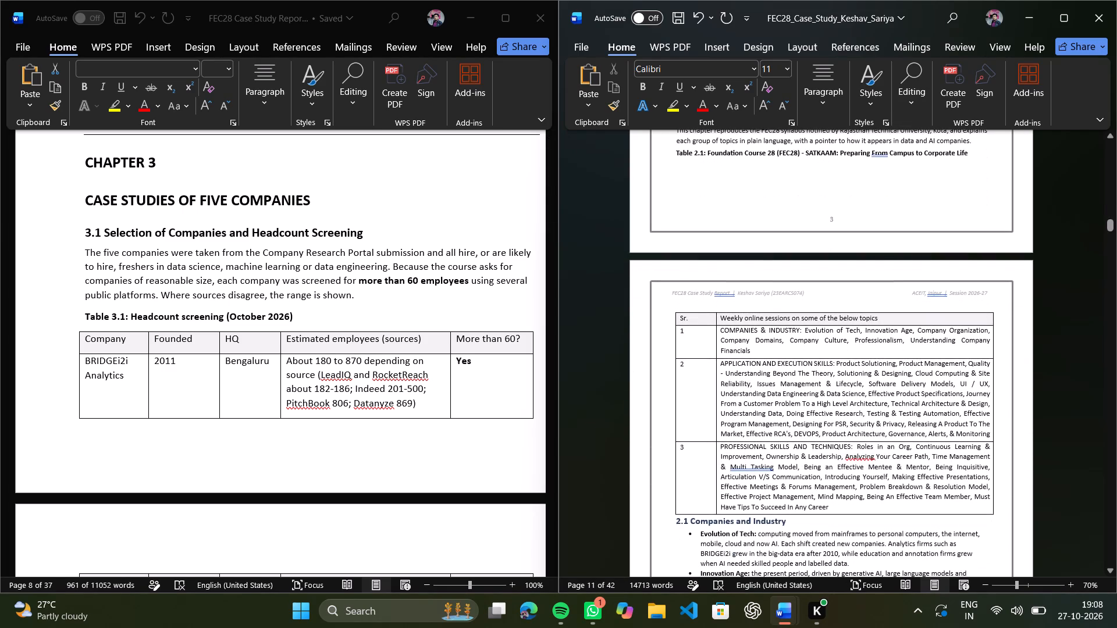
{"action": "scroll", "coordinate": [630, 369], "scroll_direction": "down", "scroll_amount": 5}
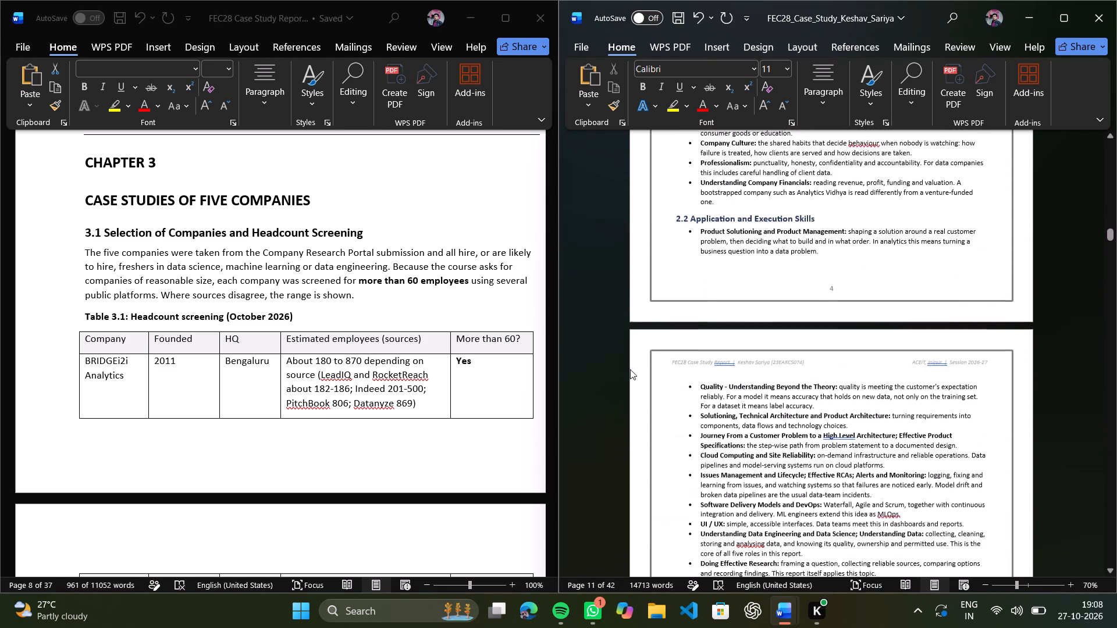
{"action": "scroll", "coordinate": [630, 369], "scroll_direction": "down", "scroll_amount": 4}
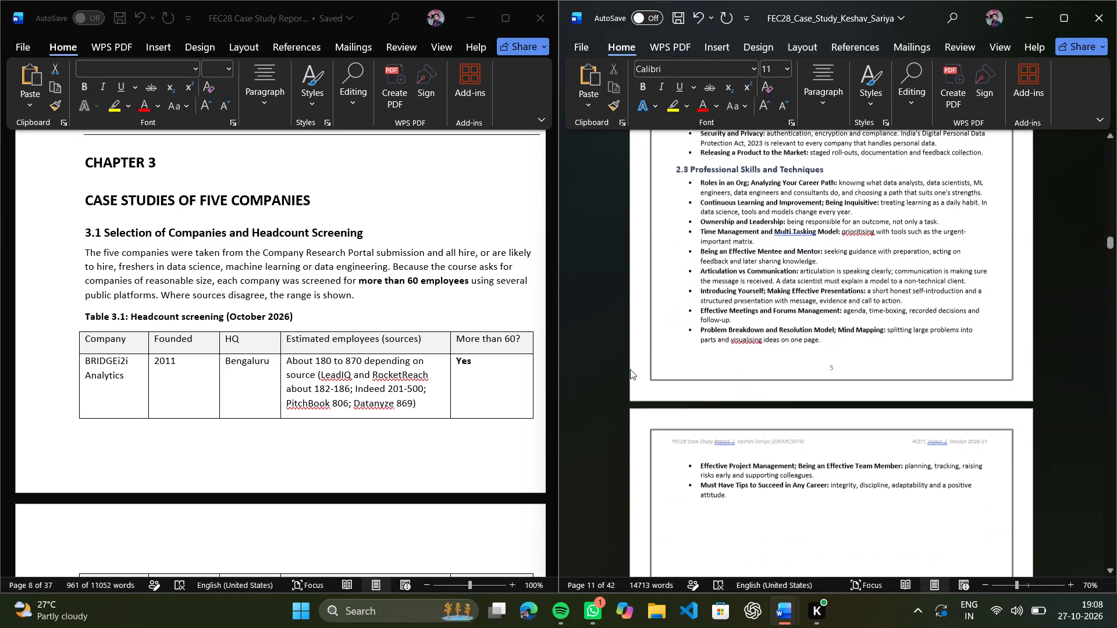
{"action": "scroll", "coordinate": [630, 369], "scroll_direction": "down", "scroll_amount": 3}
{"action": "scroll", "coordinate": [630, 369], "scroll_direction": "up", "scroll_amount": 1}
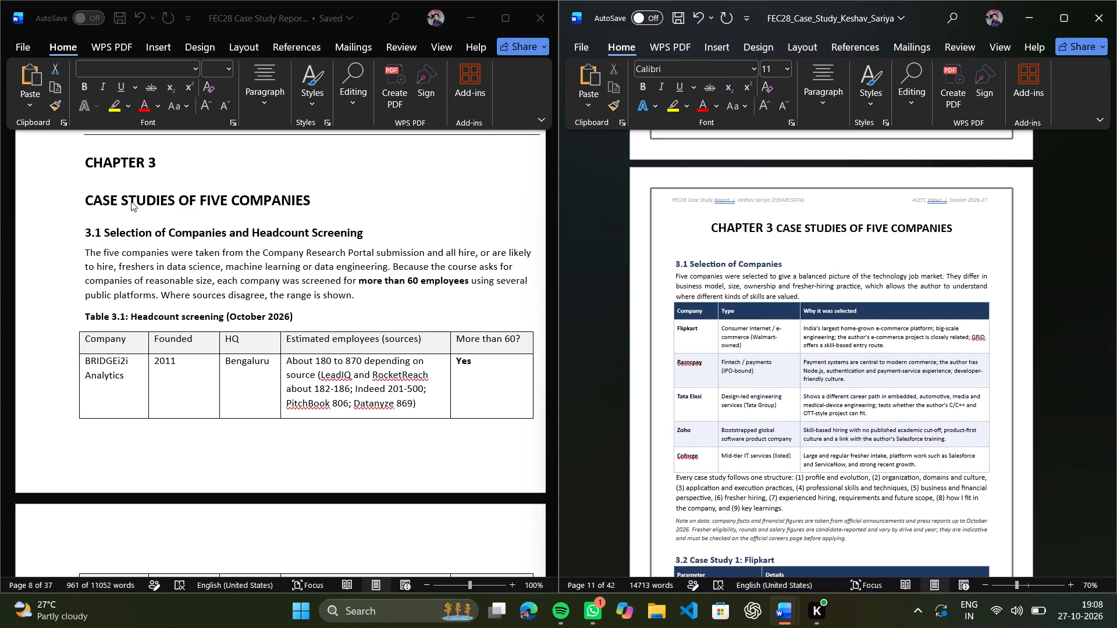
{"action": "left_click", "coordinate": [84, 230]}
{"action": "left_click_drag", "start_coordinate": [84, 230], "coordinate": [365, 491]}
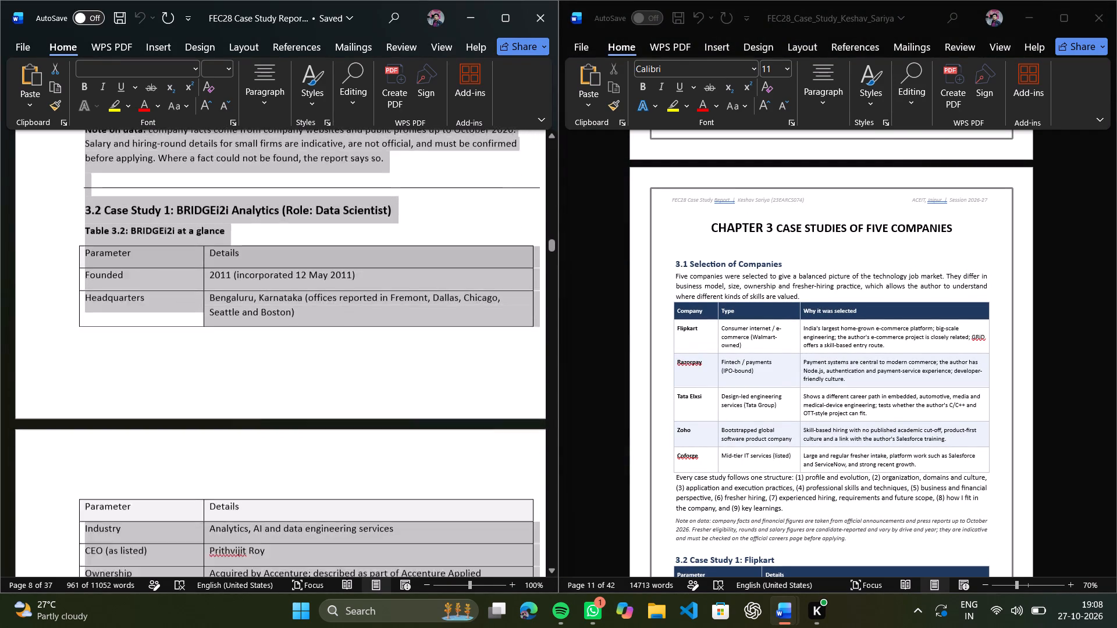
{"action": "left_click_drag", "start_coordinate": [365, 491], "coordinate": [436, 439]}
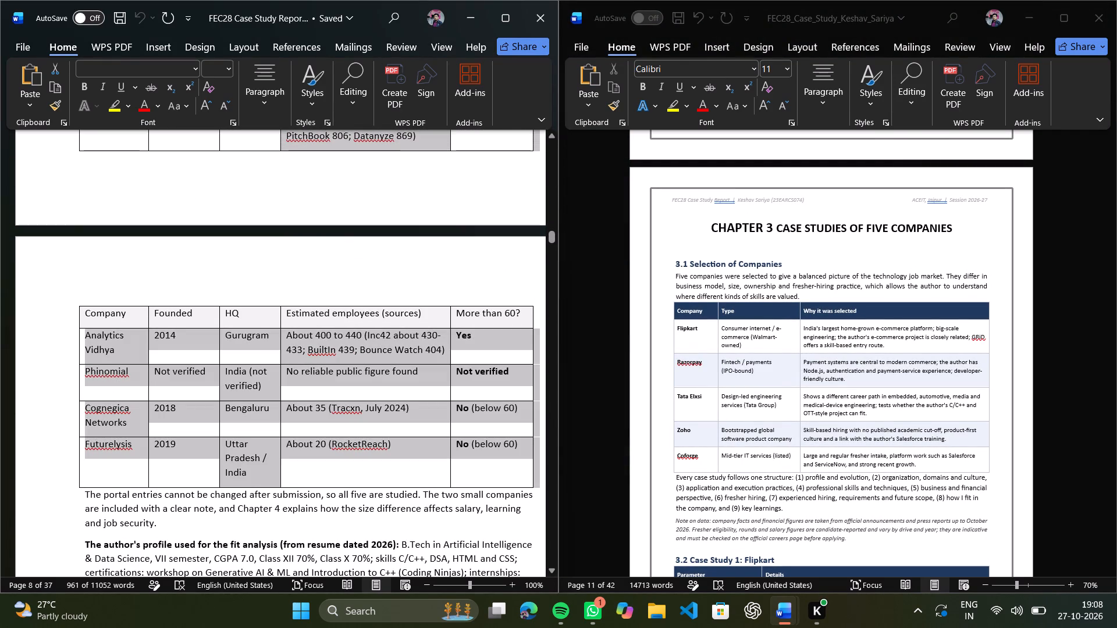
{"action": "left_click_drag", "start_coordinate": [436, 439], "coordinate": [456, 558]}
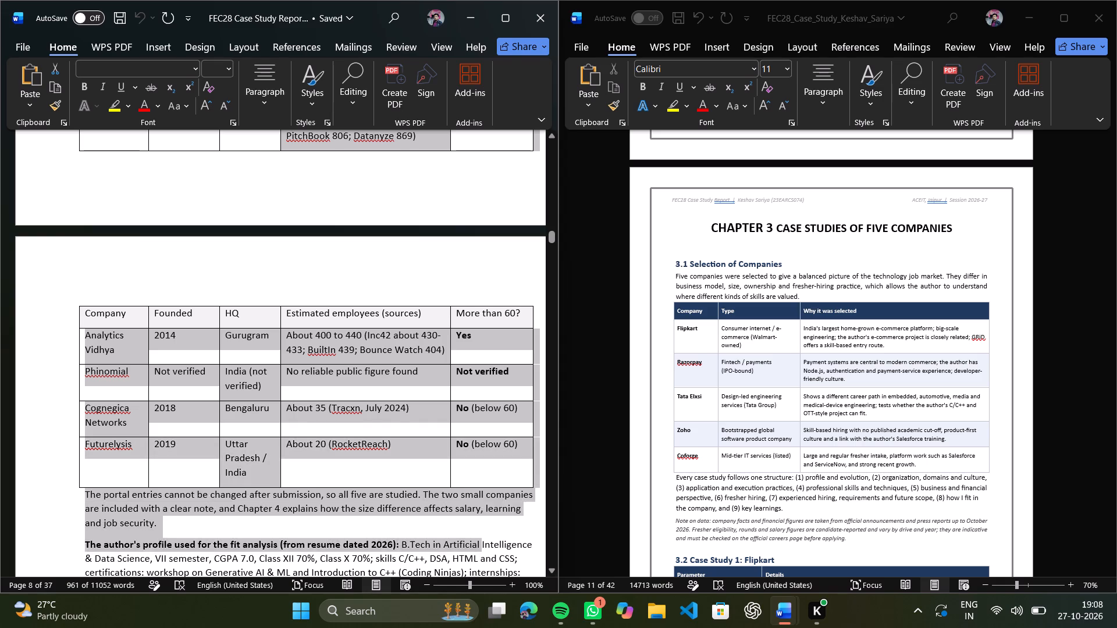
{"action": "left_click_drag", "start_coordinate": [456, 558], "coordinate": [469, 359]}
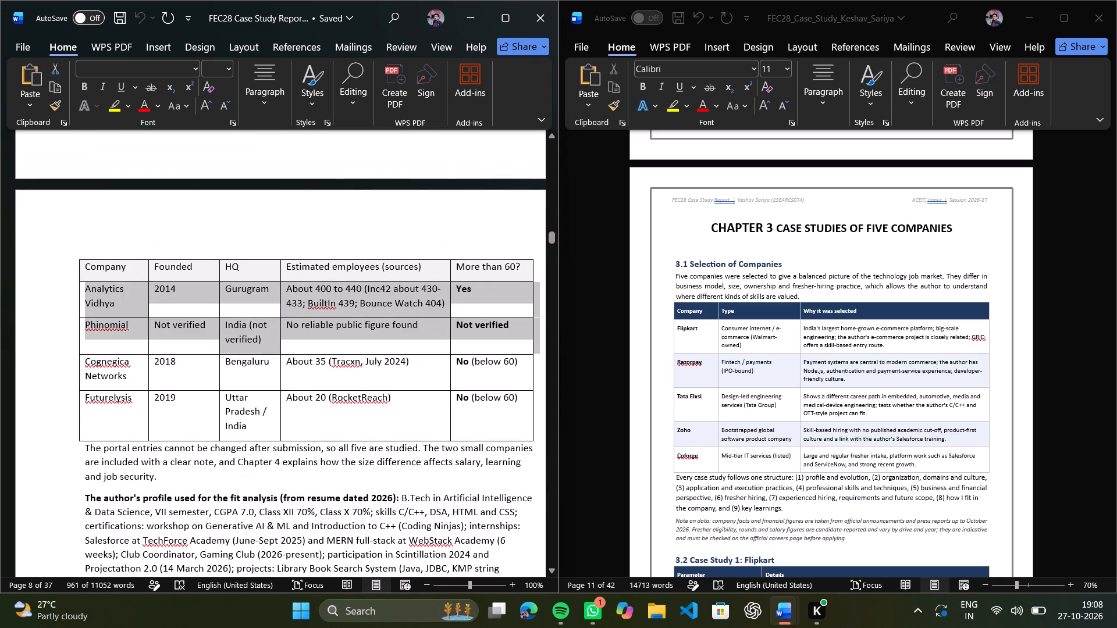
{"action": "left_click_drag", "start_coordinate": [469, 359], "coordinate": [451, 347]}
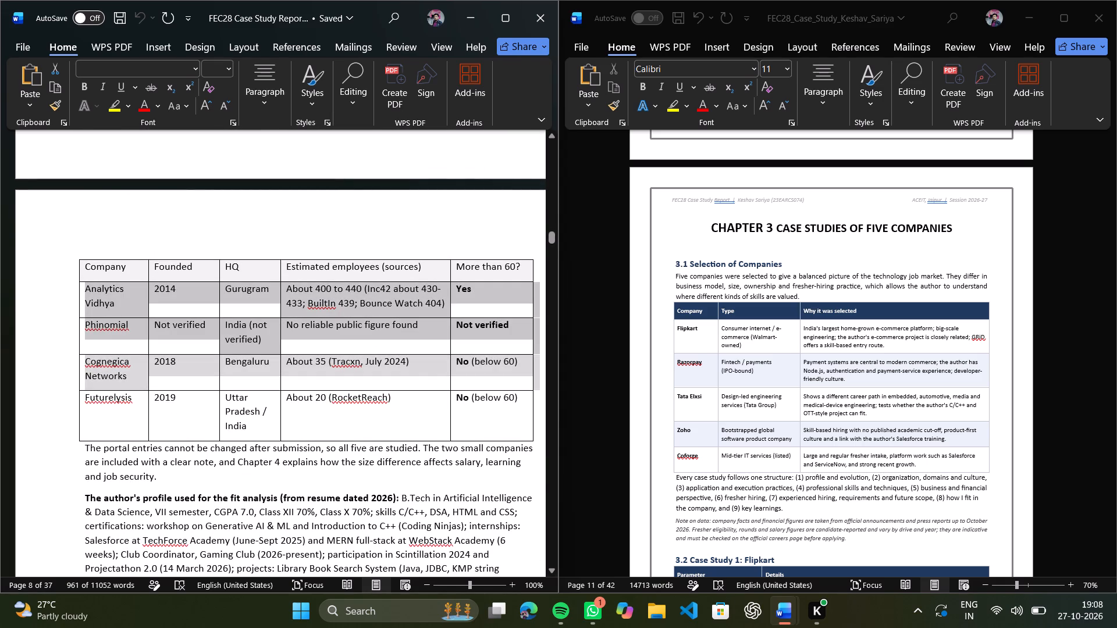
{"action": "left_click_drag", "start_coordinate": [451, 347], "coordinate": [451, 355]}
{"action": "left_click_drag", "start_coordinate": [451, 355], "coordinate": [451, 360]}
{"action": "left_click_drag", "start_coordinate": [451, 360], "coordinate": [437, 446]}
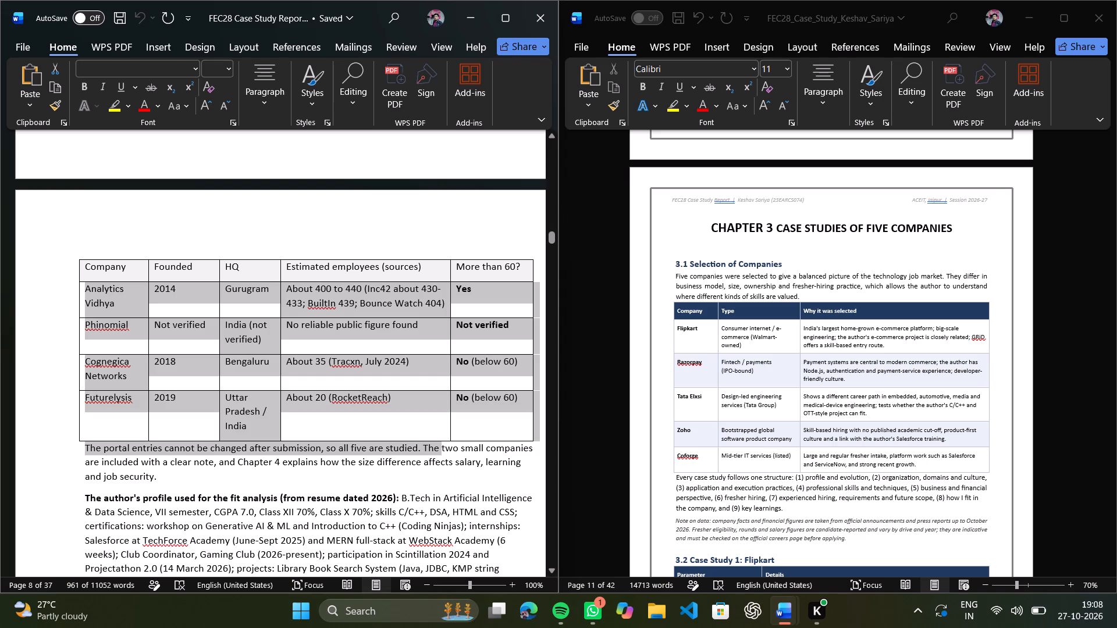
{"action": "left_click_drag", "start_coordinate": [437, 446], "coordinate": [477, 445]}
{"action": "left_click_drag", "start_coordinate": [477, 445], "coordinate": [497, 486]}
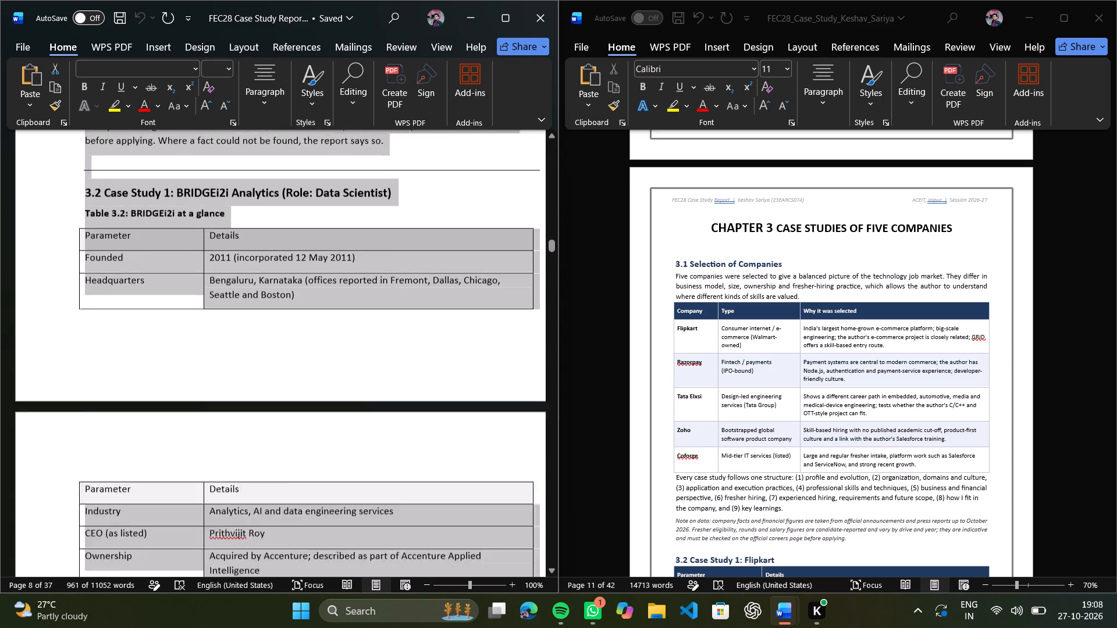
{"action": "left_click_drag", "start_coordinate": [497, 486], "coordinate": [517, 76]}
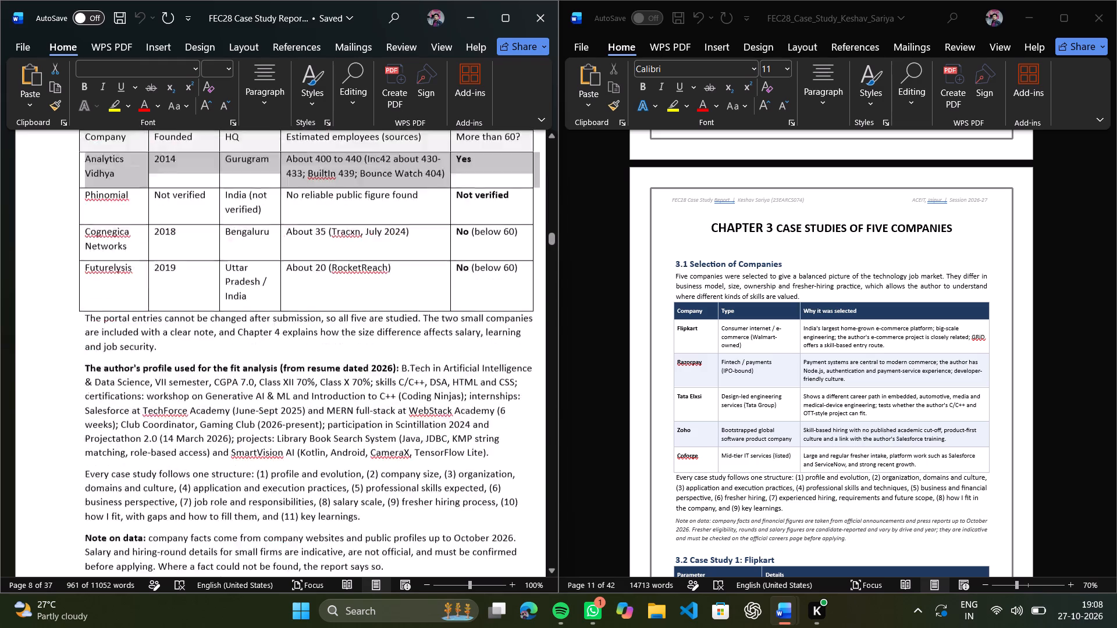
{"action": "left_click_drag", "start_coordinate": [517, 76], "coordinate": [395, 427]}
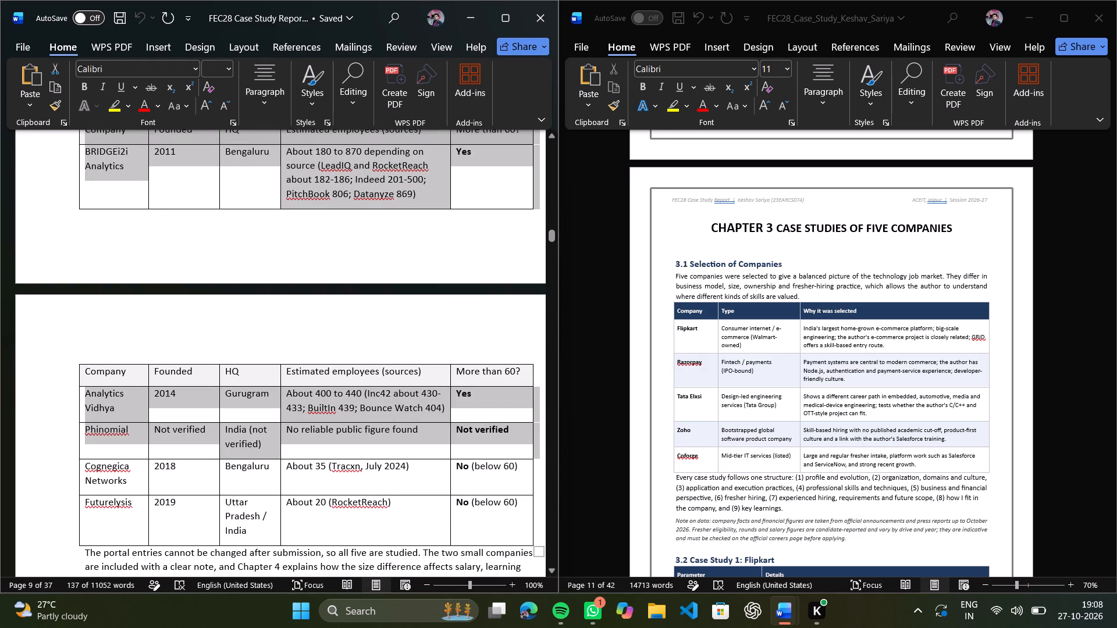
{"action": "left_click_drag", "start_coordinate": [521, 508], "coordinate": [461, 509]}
Copy the source report's Chapter 3 body, from the paragraph below heading 3.1 to the last 3.6.11 Key Learnings bullet.
{"action": "scroll", "coordinate": [425, 510], "scroll_direction": "up", "scroll_amount": 2}
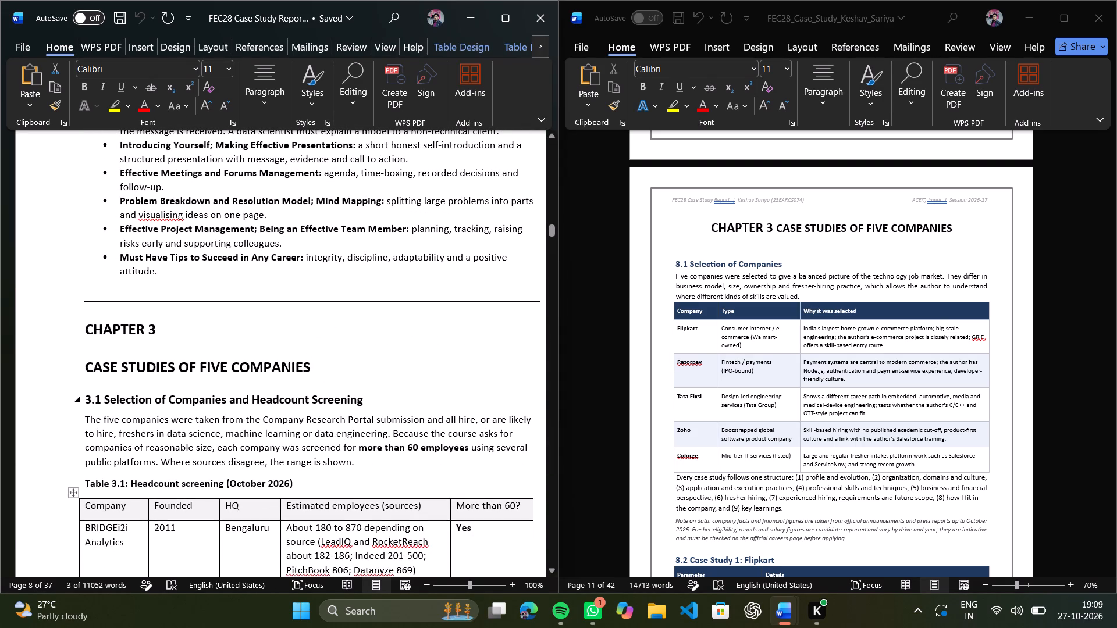
{"action": "left_click_drag", "start_coordinate": [87, 420], "coordinate": [148, 457]}
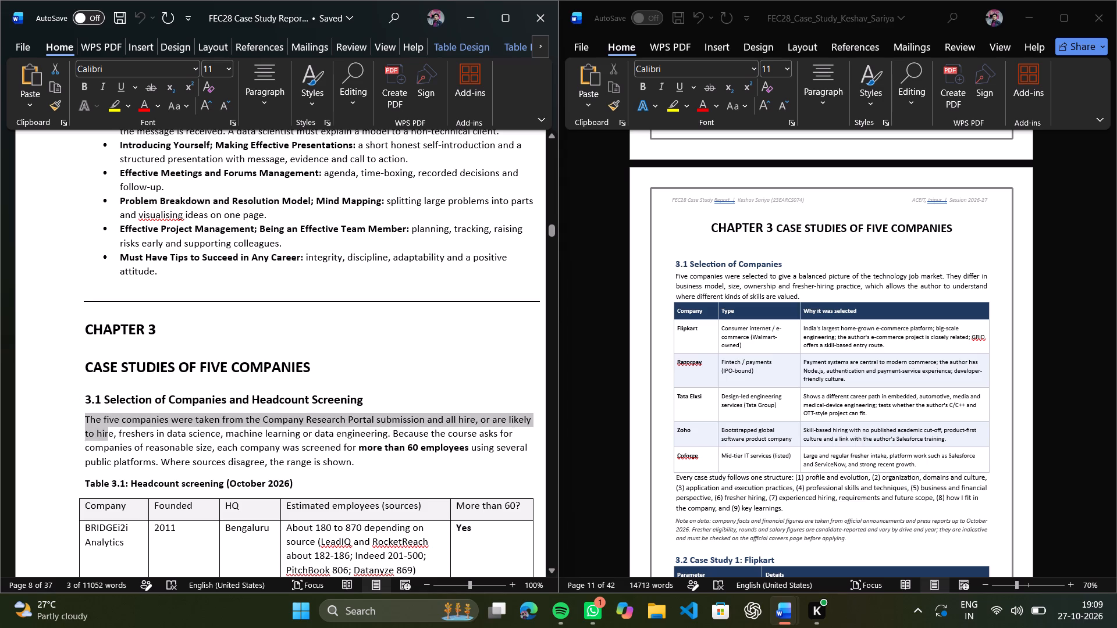
{"action": "left_click_drag", "start_coordinate": [148, 457], "coordinate": [359, 627]}
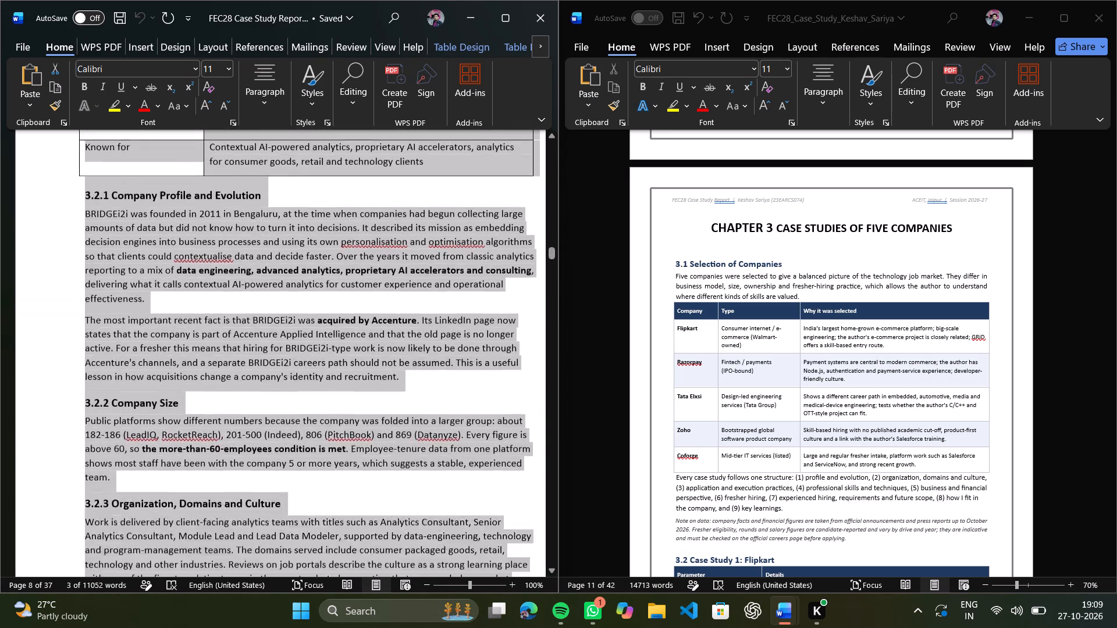
{"action": "left_click_drag", "start_coordinate": [359, 627], "coordinate": [464, 627]}
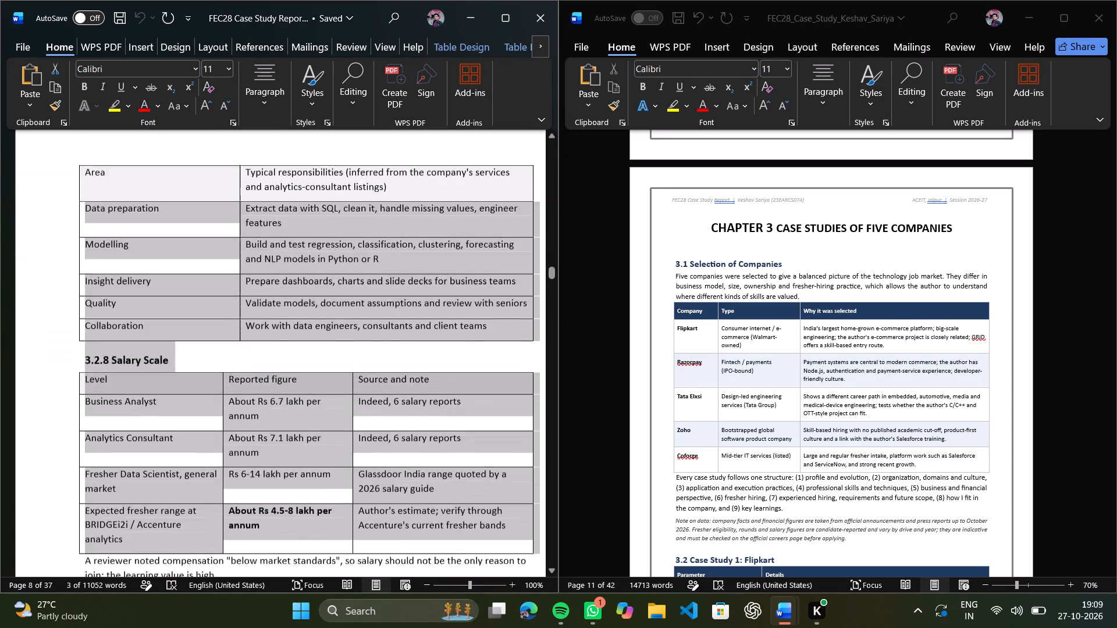
{"action": "left_click_drag", "start_coordinate": [464, 627], "coordinate": [513, 627]}
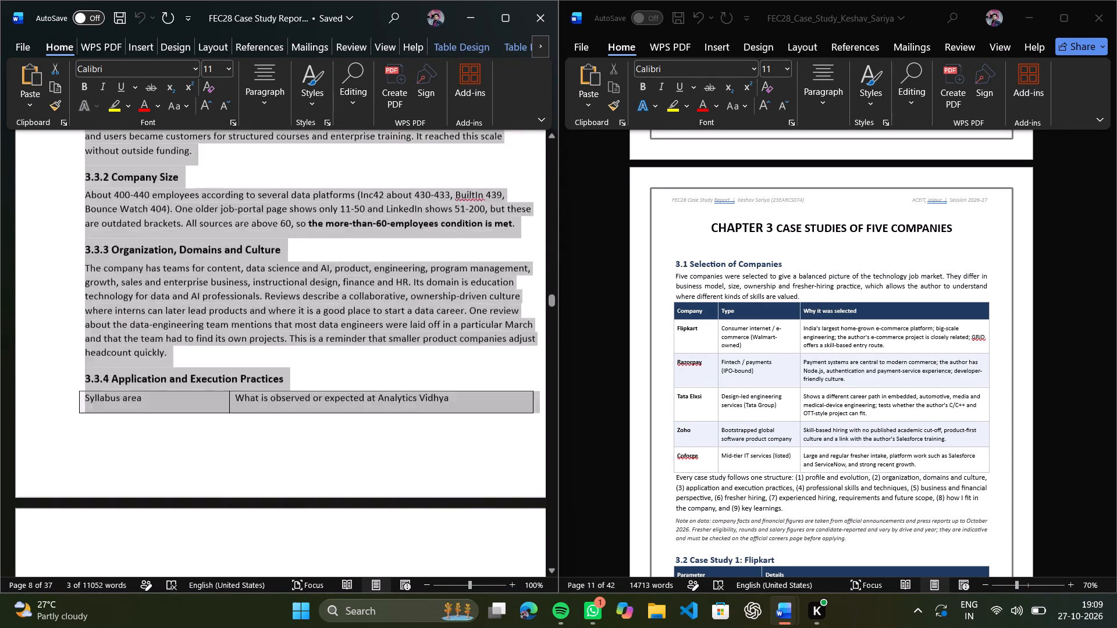
{"action": "left_click_drag", "start_coordinate": [513, 627], "coordinate": [604, 580]}
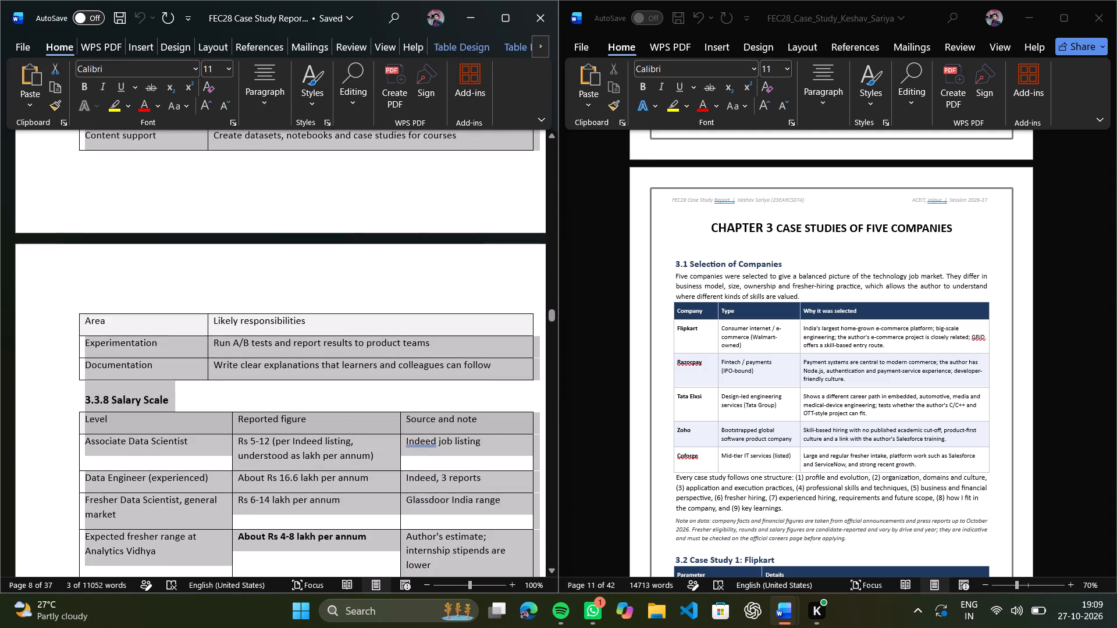
{"action": "left_click_drag", "start_coordinate": [604, 580], "coordinate": [530, 627]}
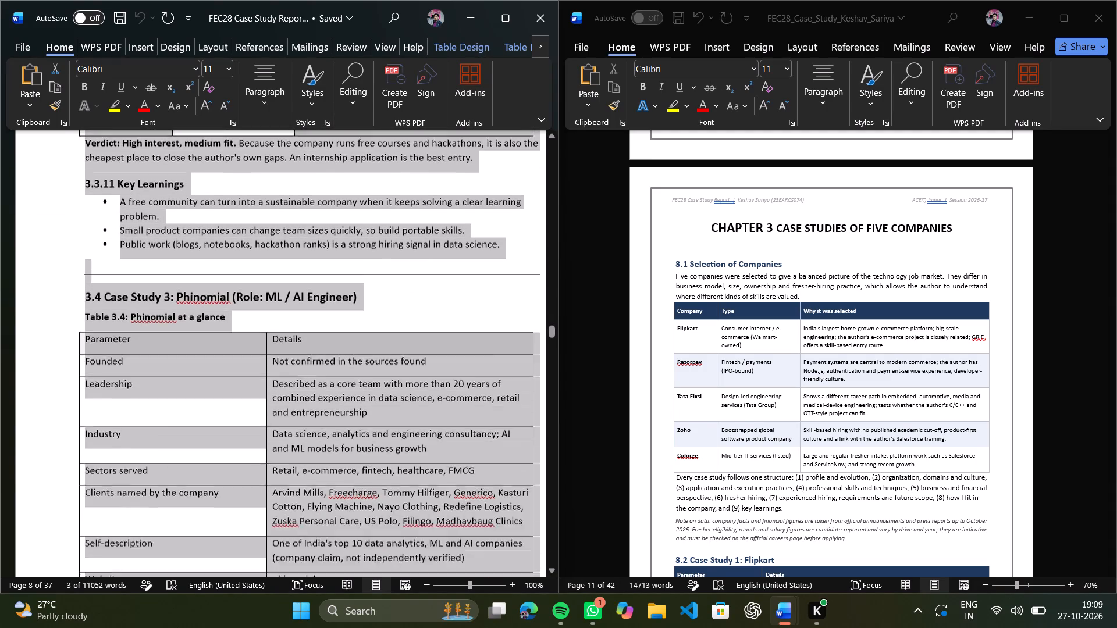
{"action": "left_click_drag", "start_coordinate": [530, 627], "coordinate": [532, 627]}
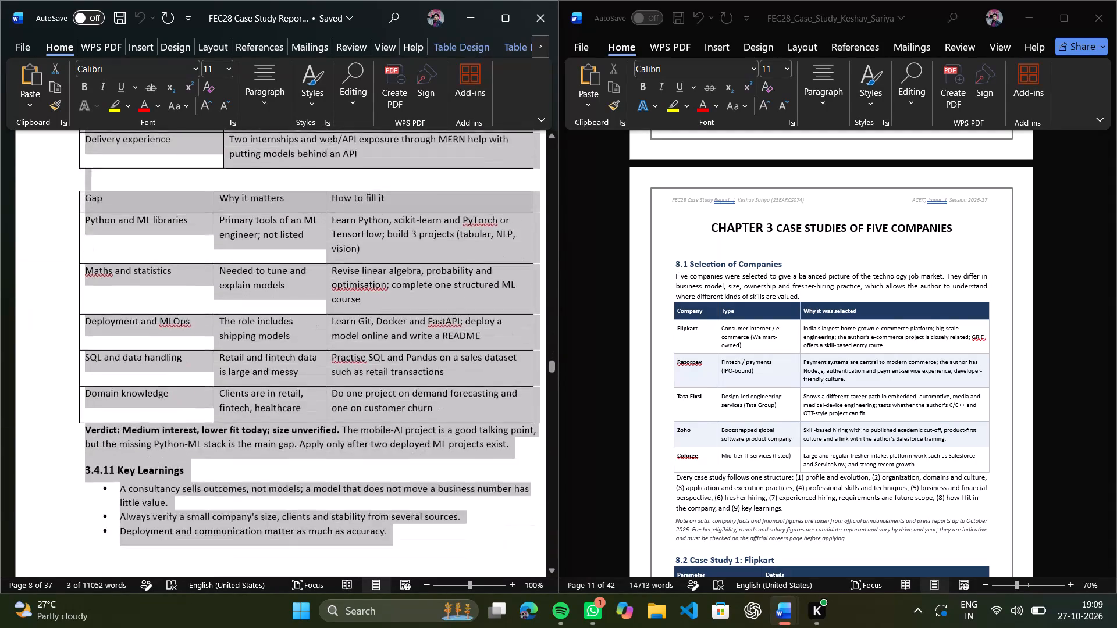
{"action": "left_click_drag", "start_coordinate": [532, 627], "coordinate": [503, 537]}
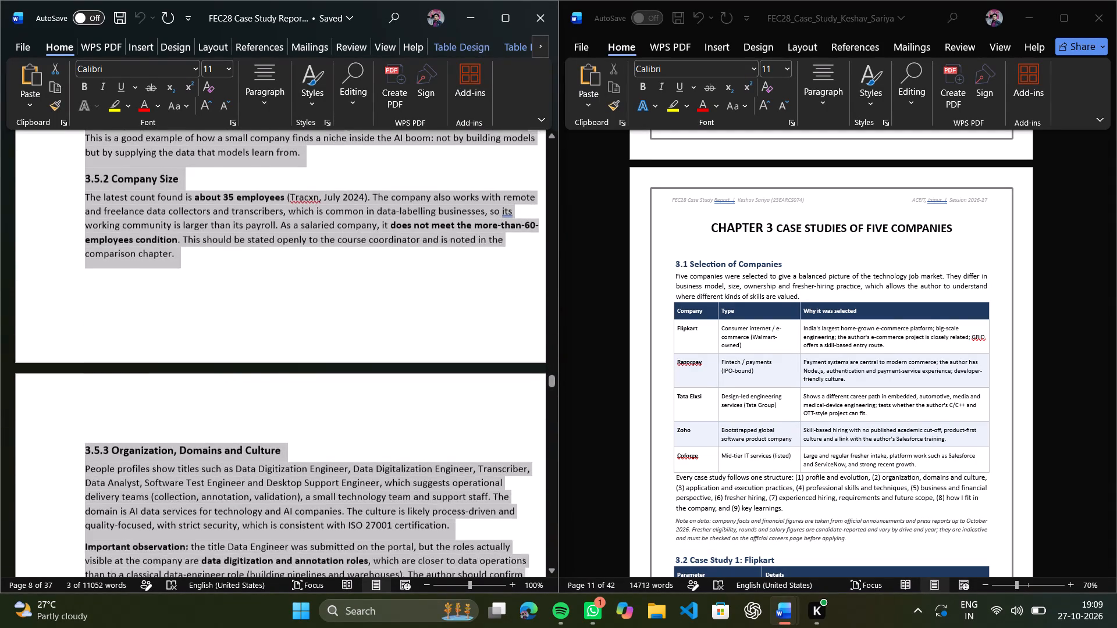
{"action": "left_click_drag", "start_coordinate": [503, 537], "coordinate": [521, 627]}
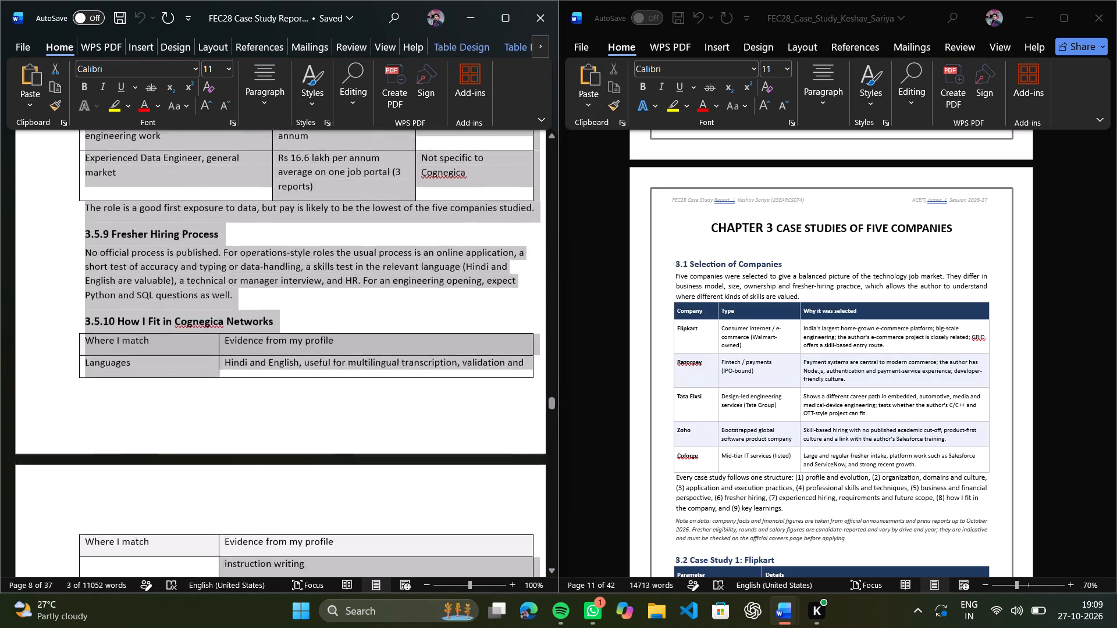
{"action": "left_click_drag", "start_coordinate": [521, 627], "coordinate": [525, 619]}
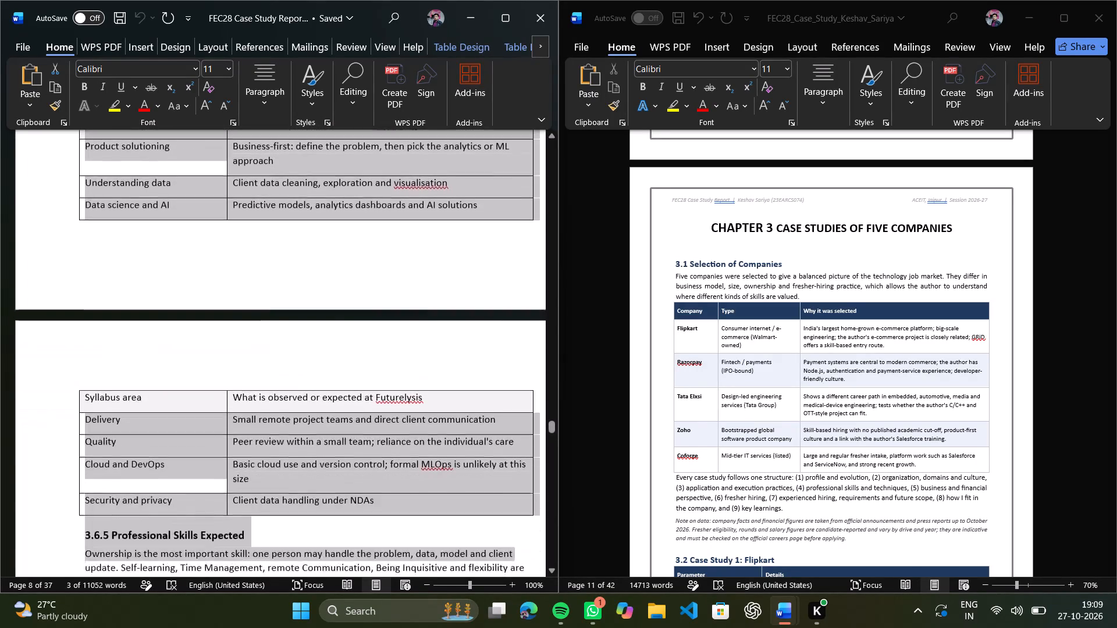
{"action": "left_click_drag", "start_coordinate": [525, 619], "coordinate": [547, 627]}
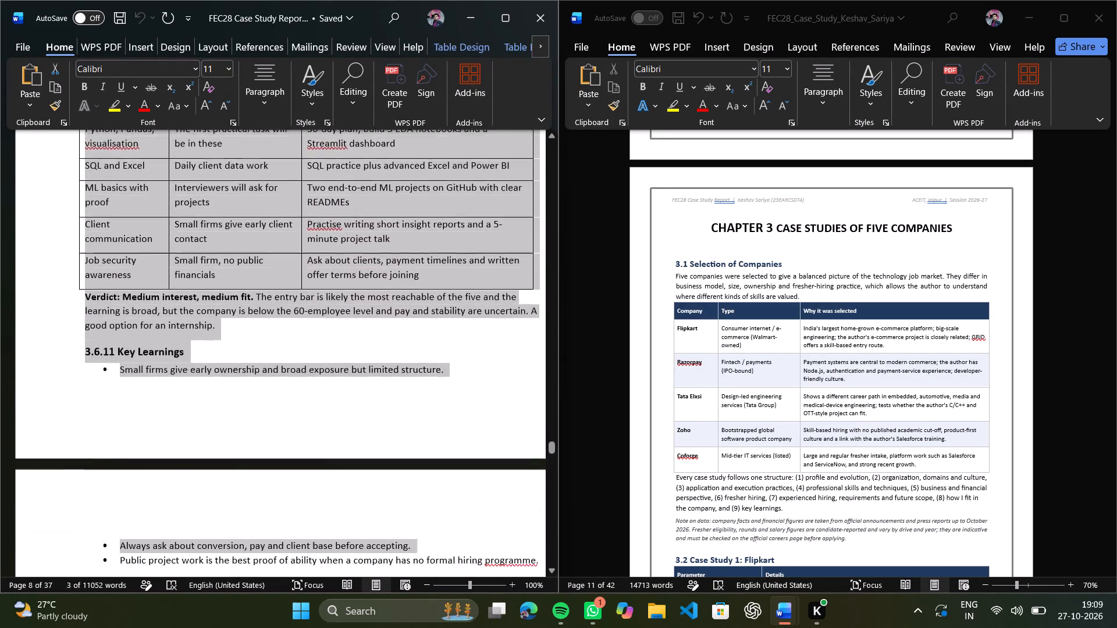
{"action": "left_click_drag", "start_coordinate": [547, 627], "coordinate": [467, 232]}
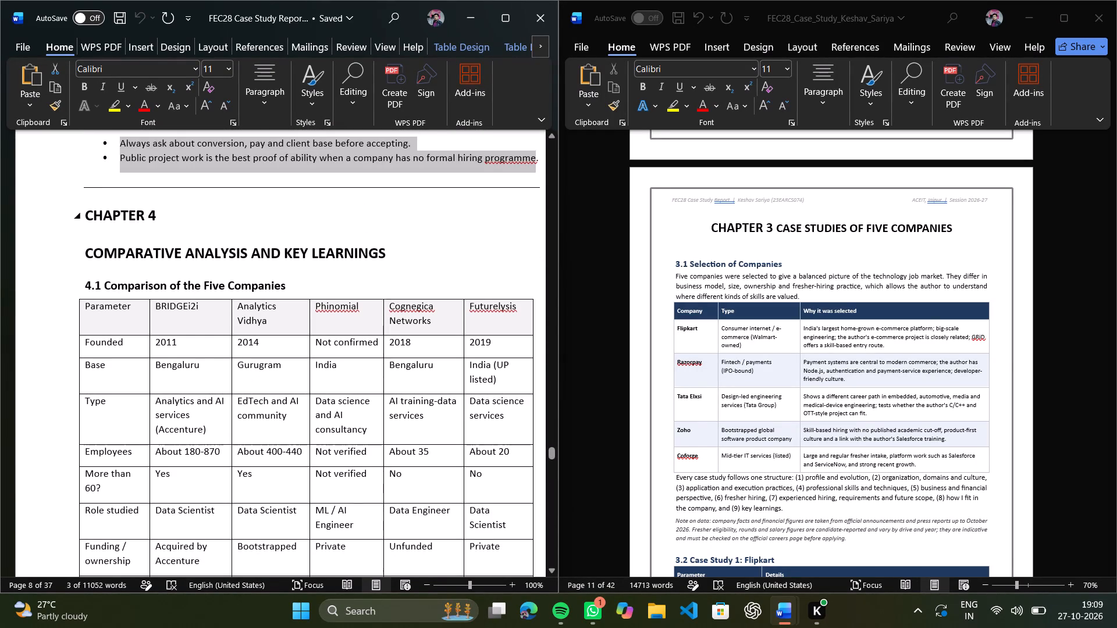
{"action": "left_click_drag", "start_coordinate": [467, 232], "coordinate": [538, 152]}
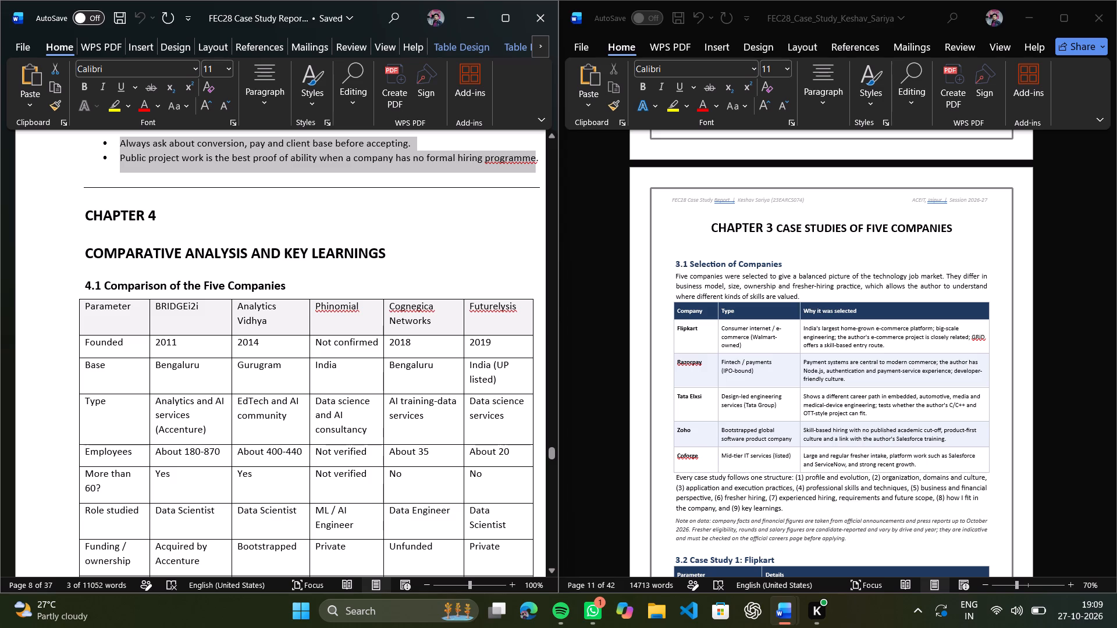
{"action": "left_click_drag", "start_coordinate": [538, 152], "coordinate": [542, 153]}
{"action": "key", "text": "ctrl+c"}
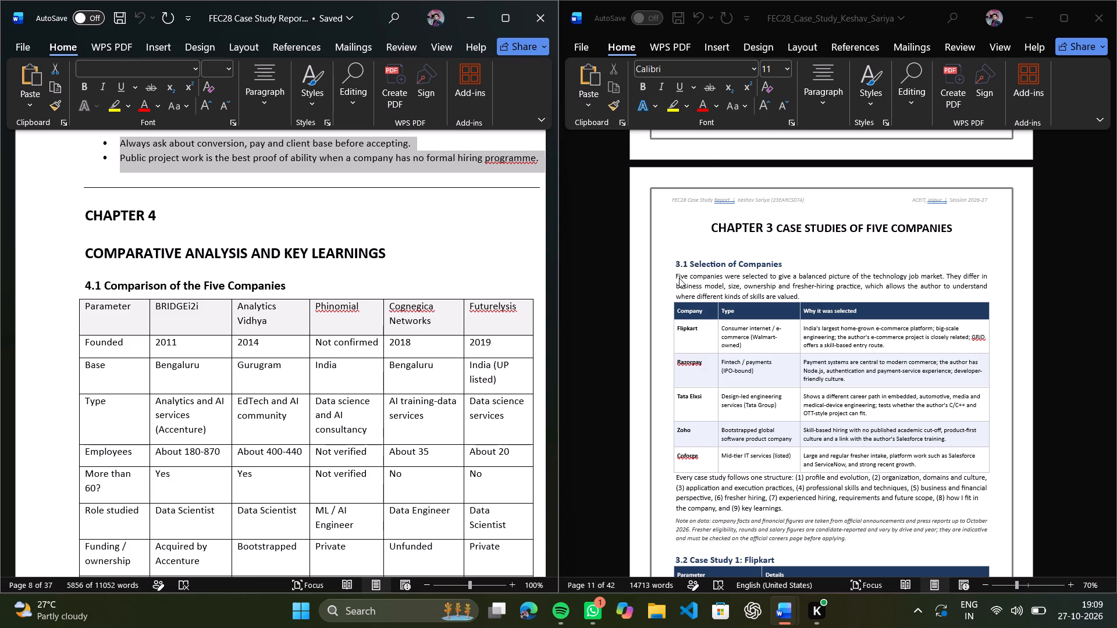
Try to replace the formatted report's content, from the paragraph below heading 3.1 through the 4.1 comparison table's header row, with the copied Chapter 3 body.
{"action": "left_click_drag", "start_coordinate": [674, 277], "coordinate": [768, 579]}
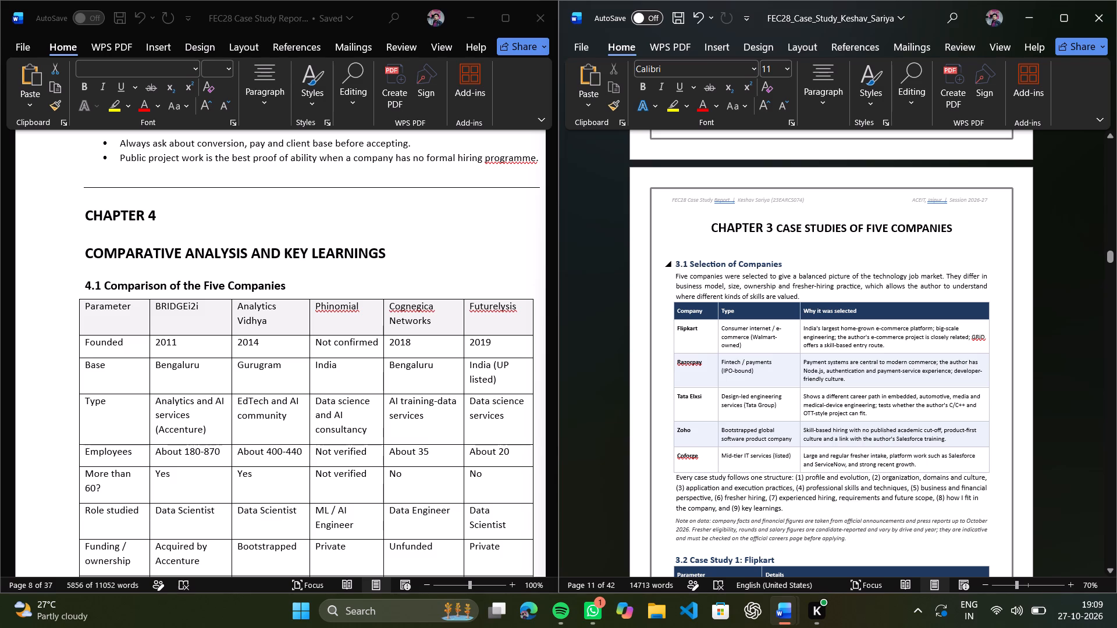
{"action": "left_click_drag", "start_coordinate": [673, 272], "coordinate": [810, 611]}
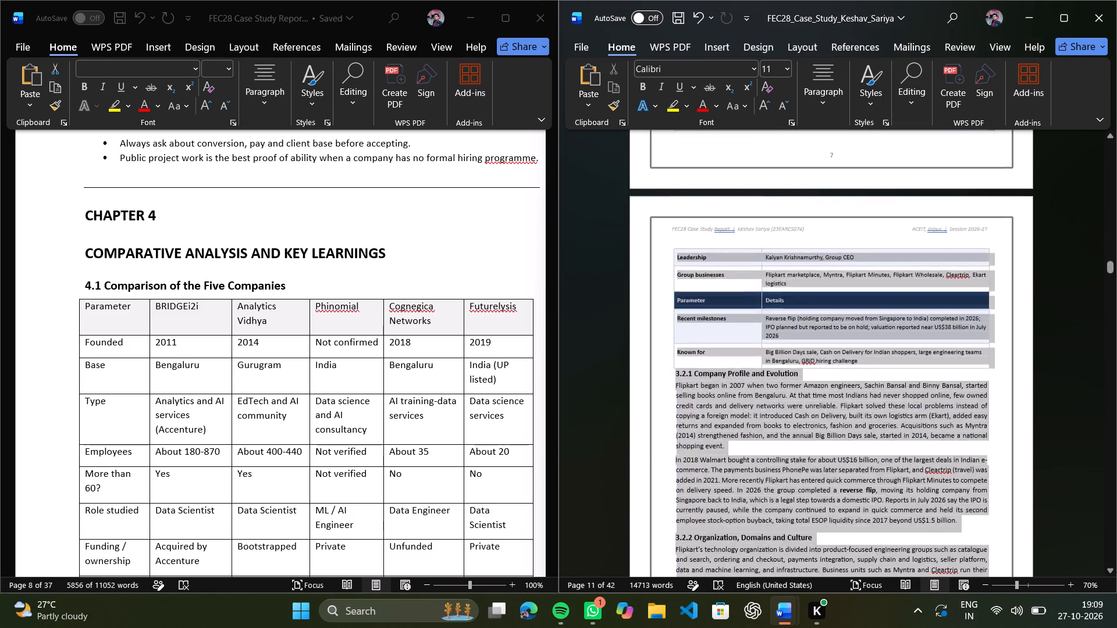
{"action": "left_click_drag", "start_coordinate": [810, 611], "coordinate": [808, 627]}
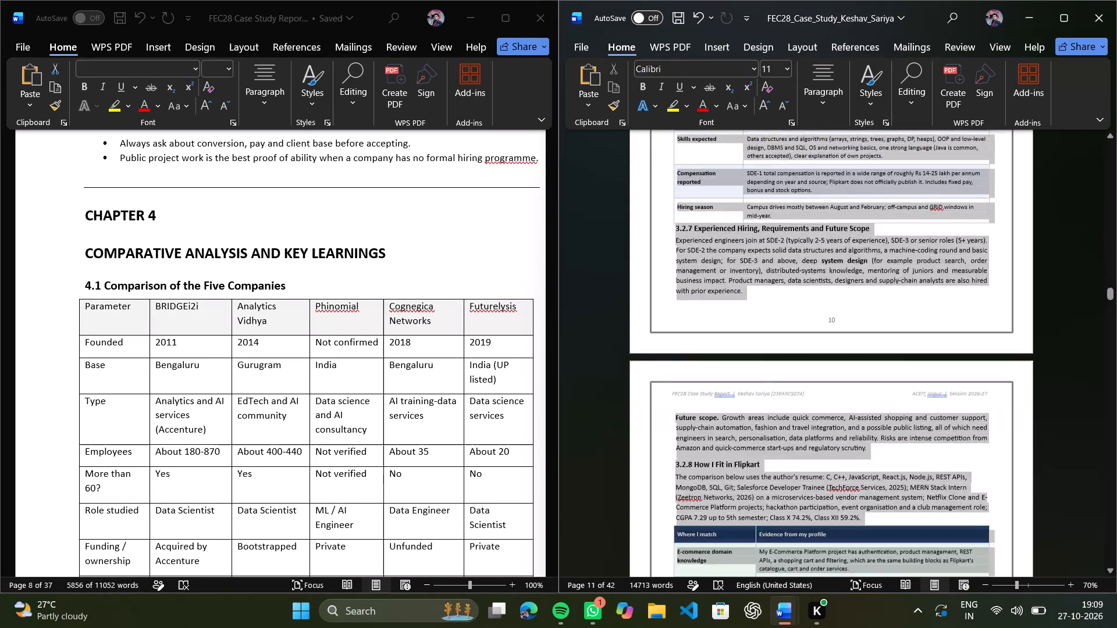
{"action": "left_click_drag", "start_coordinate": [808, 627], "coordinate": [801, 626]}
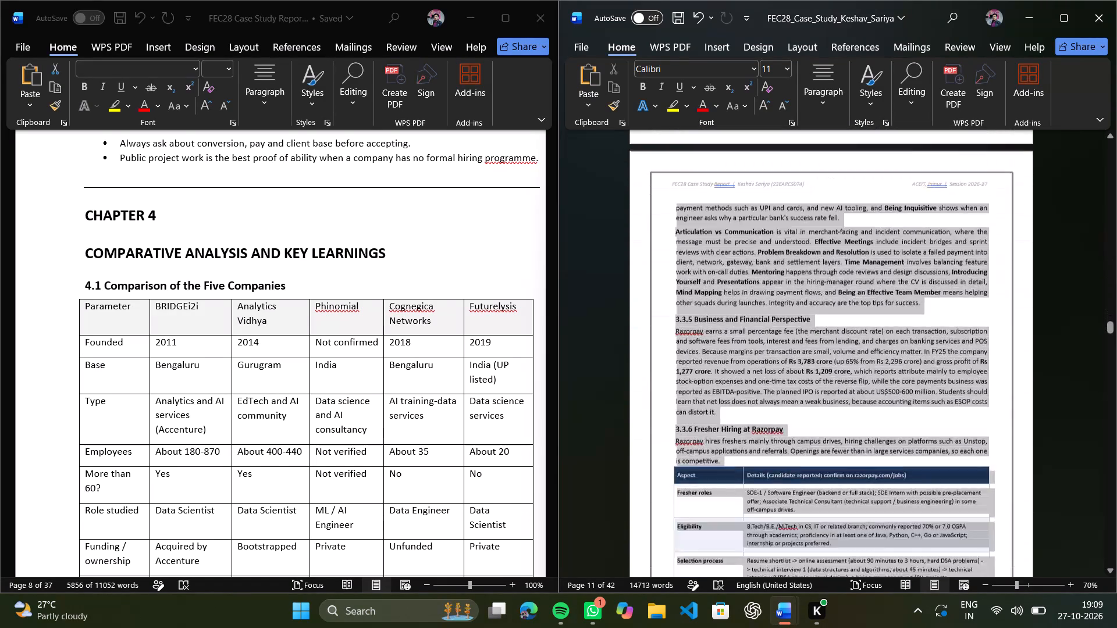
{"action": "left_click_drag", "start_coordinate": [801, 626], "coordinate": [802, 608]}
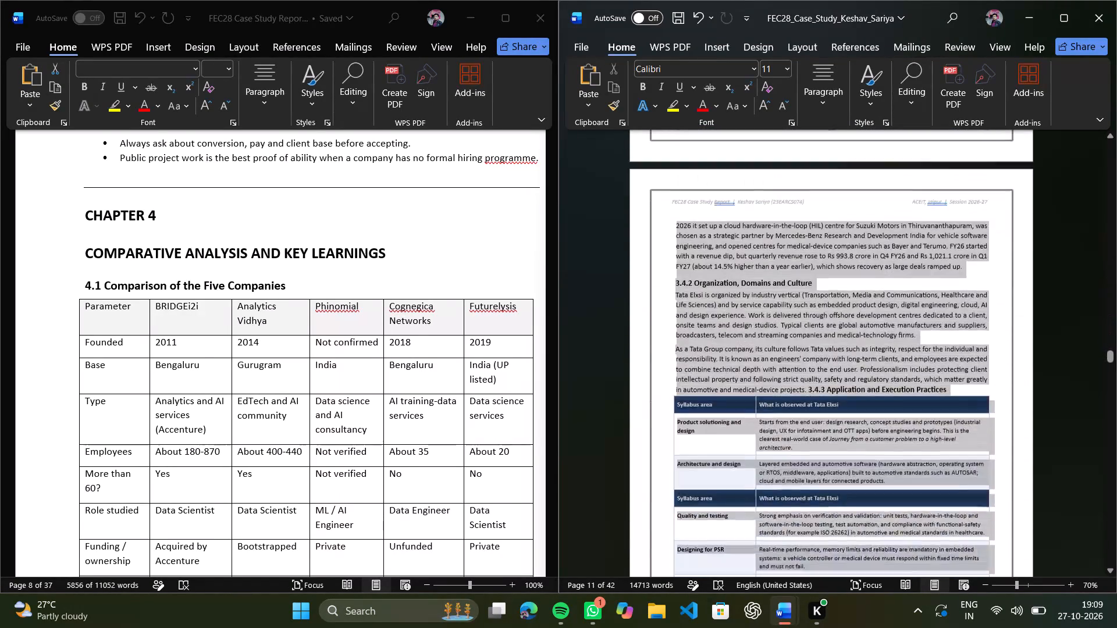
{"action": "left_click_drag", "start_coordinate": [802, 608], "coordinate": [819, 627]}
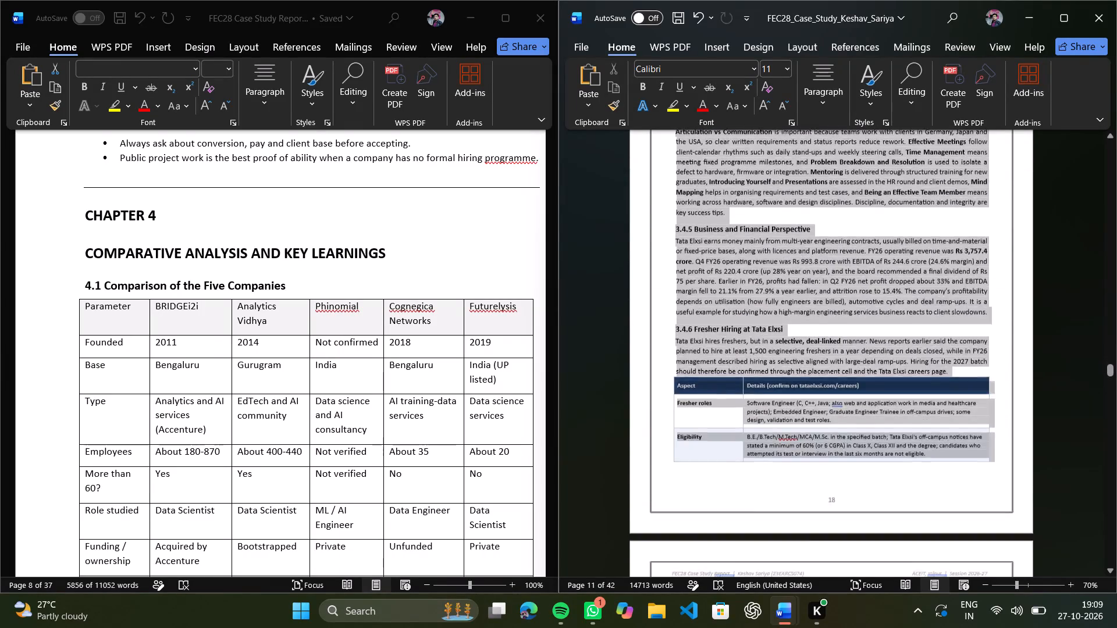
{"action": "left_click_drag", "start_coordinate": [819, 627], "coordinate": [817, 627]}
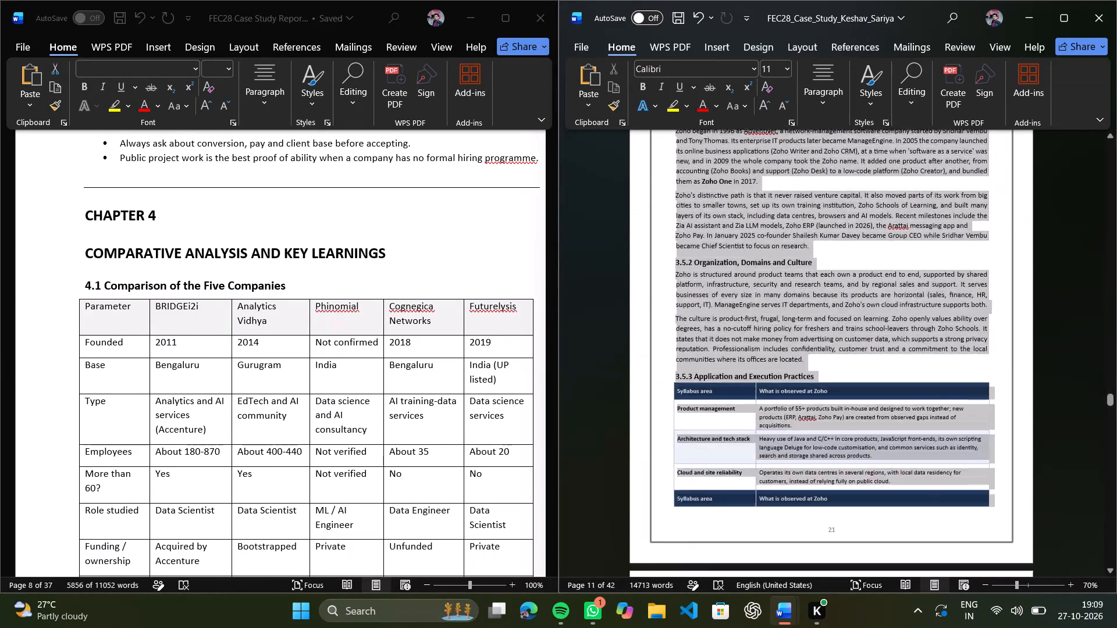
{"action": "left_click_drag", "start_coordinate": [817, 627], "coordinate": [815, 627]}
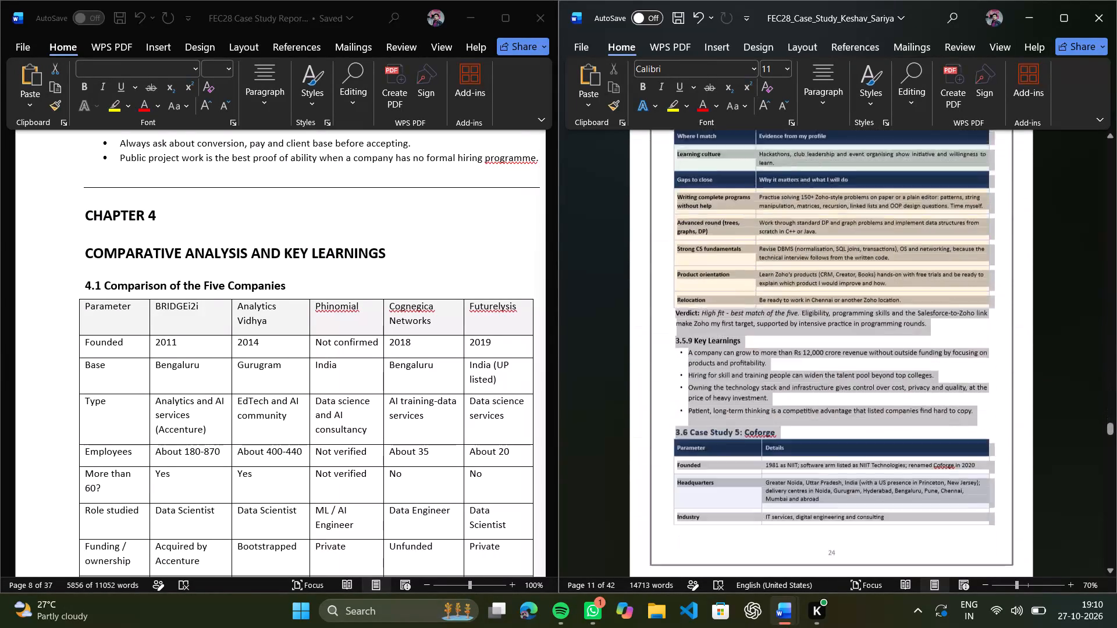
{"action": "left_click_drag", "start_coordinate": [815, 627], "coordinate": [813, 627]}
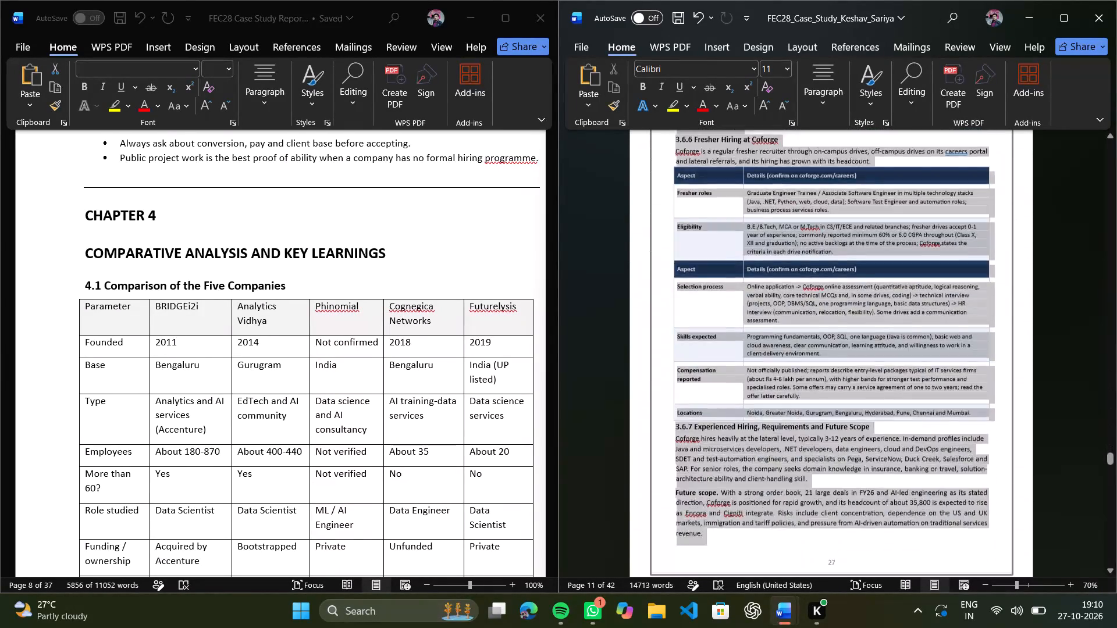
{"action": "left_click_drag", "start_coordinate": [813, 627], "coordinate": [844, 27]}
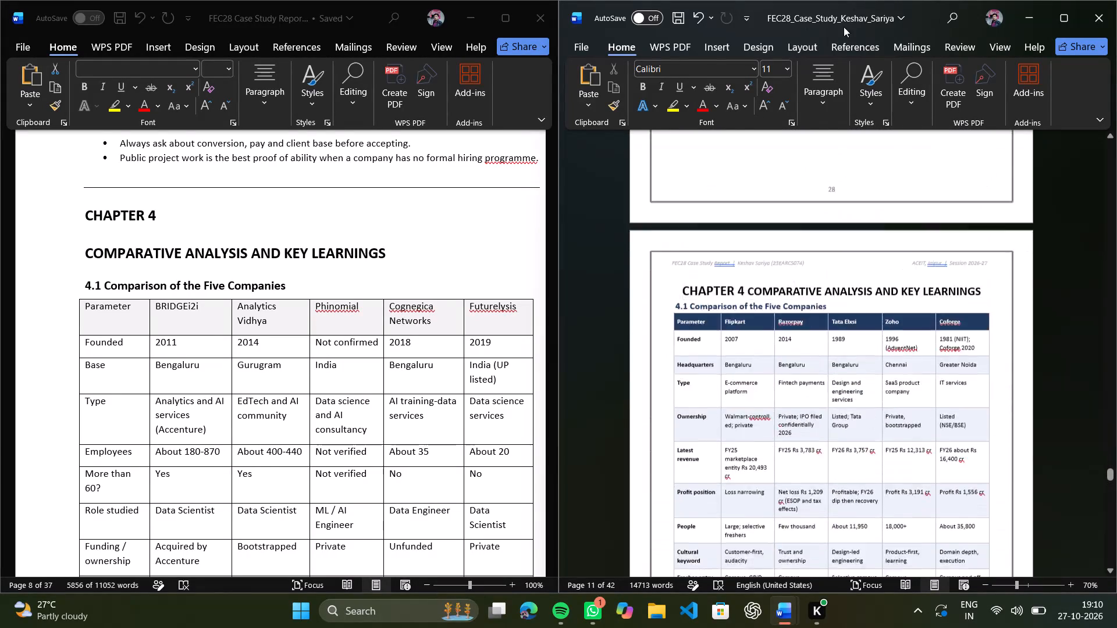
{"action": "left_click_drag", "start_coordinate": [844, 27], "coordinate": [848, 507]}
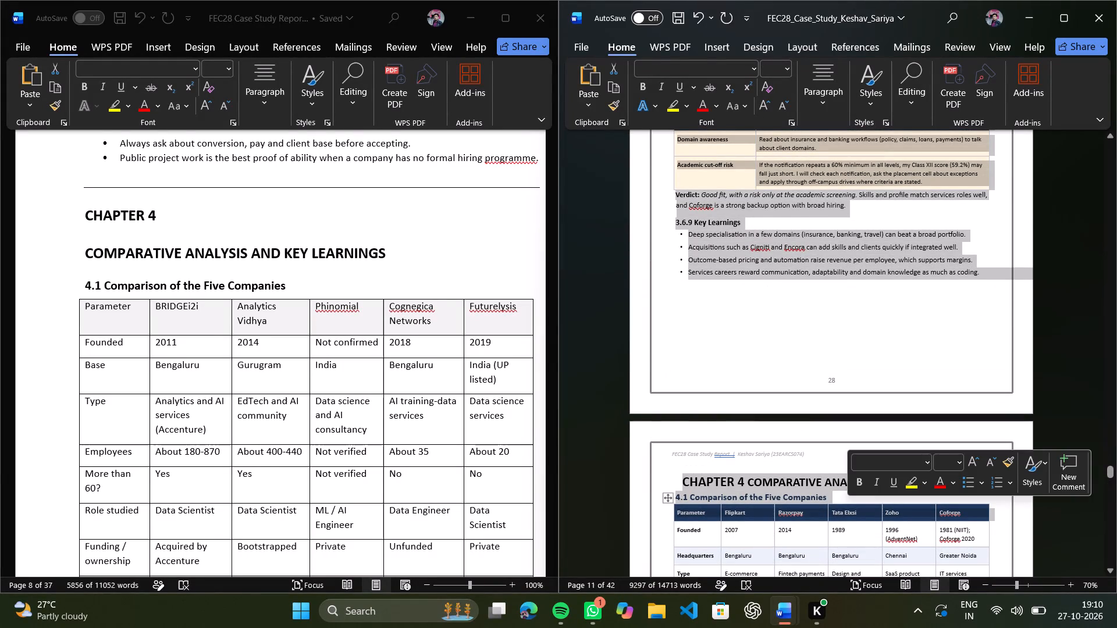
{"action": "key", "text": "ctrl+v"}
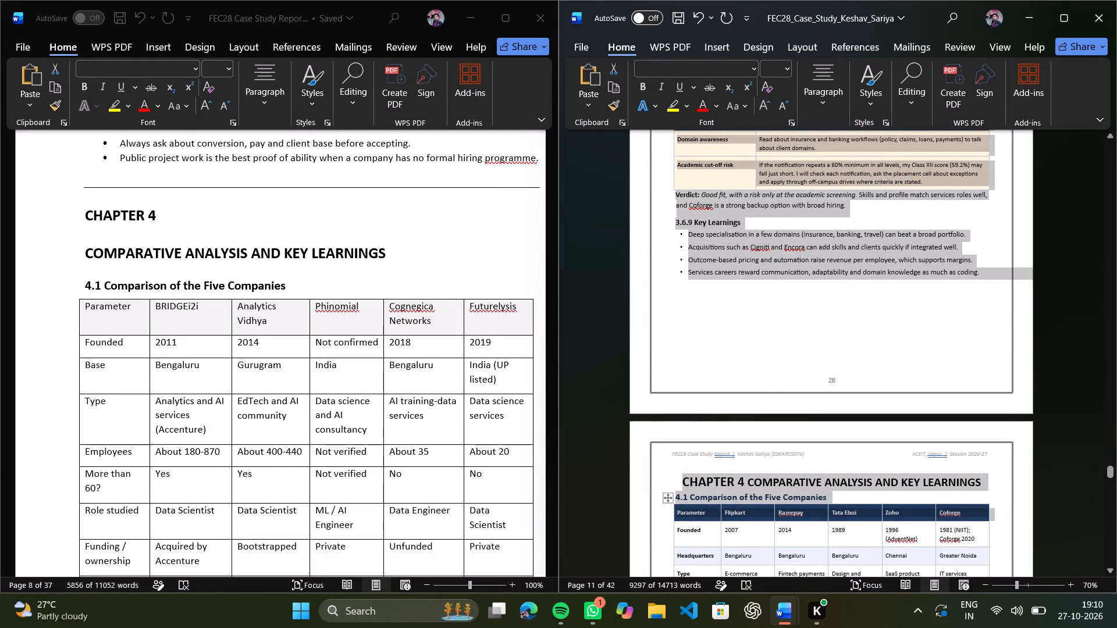
Review the formatted report's Chapter 3 case studies, from Flipkart to Coforge, and Chapter 4 as far as section 4.3.
{"action": "scroll", "coordinate": [848, 507], "scroll_direction": "down", "scroll_amount": 5}
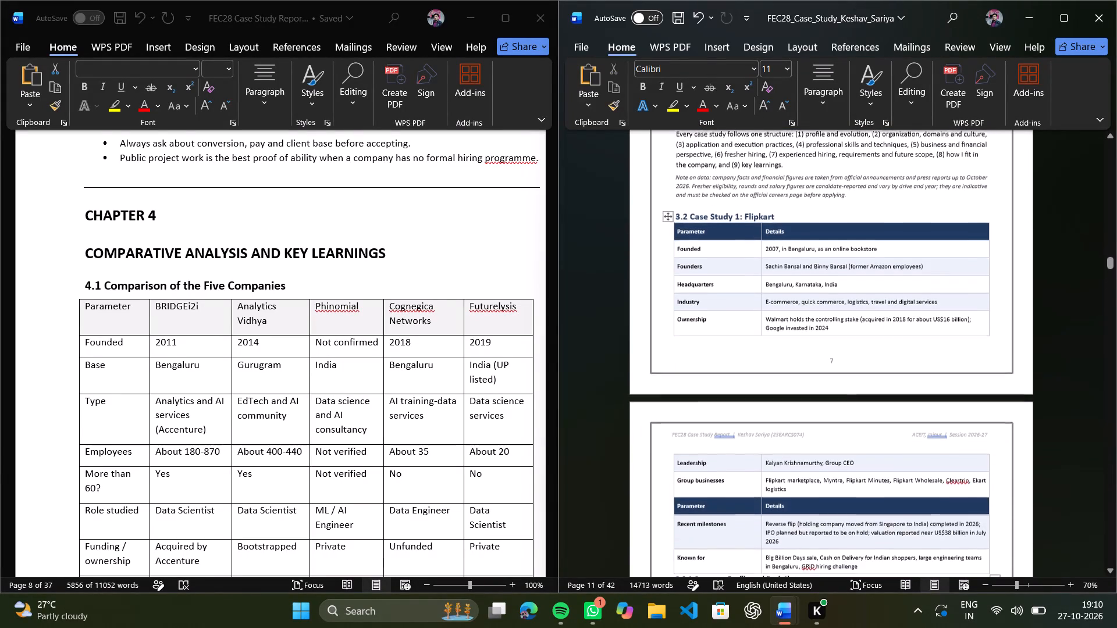
{"action": "scroll", "coordinate": [848, 507], "scroll_direction": "down", "scroll_amount": 8}
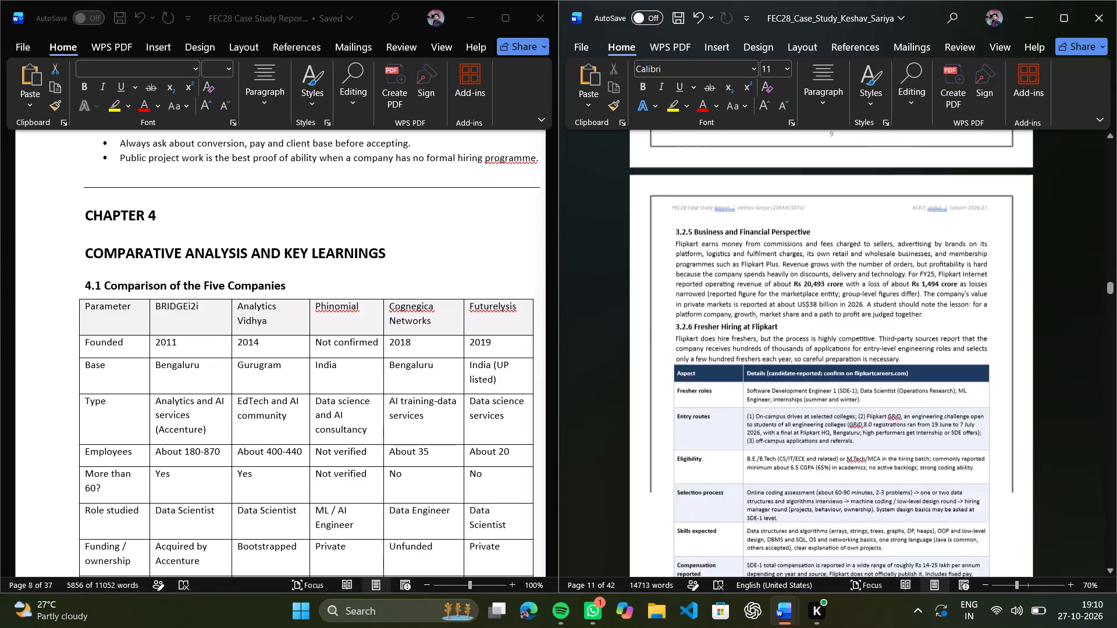
{"action": "scroll", "coordinate": [848, 507], "scroll_direction": "down", "scroll_amount": 6}
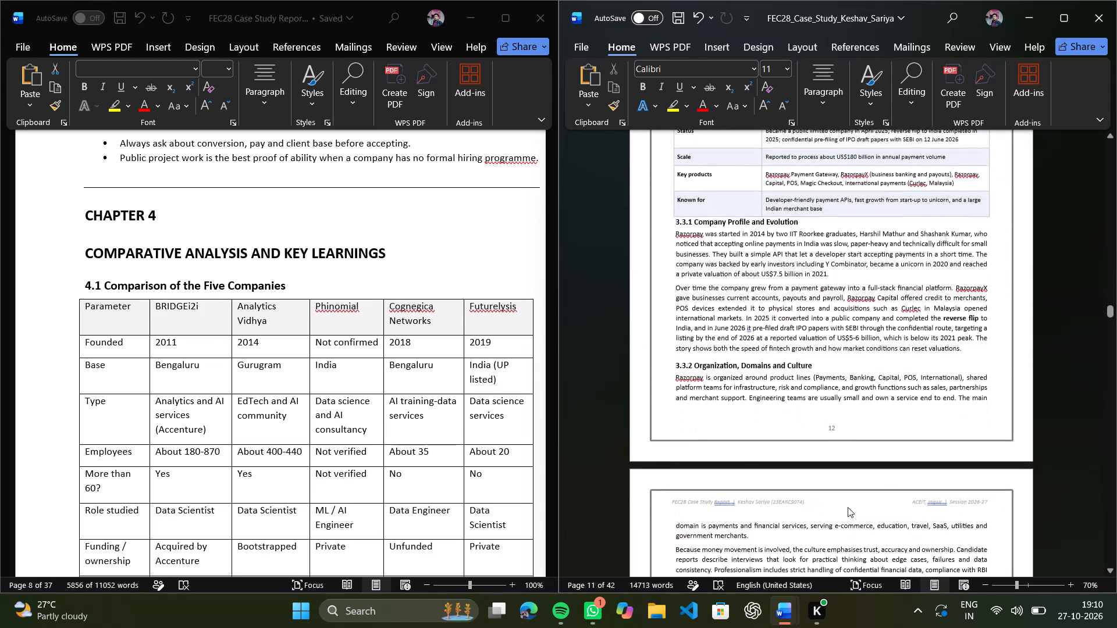
{"action": "scroll", "coordinate": [848, 507], "scroll_direction": "down", "scroll_amount": 12}
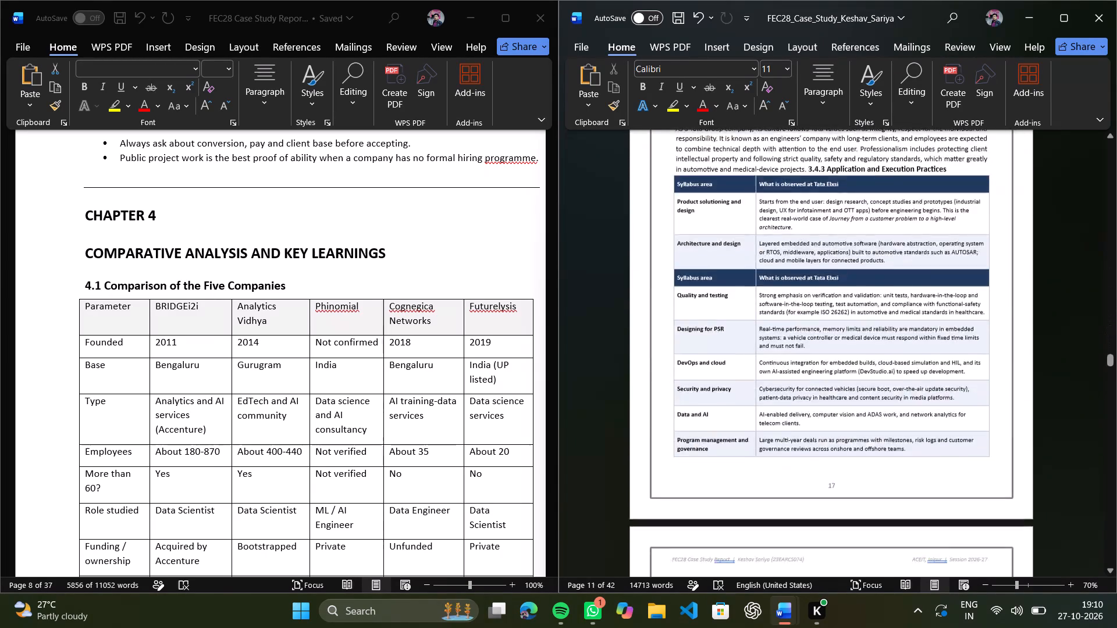
{"action": "scroll", "coordinate": [848, 507], "scroll_direction": "down", "scroll_amount": 7}
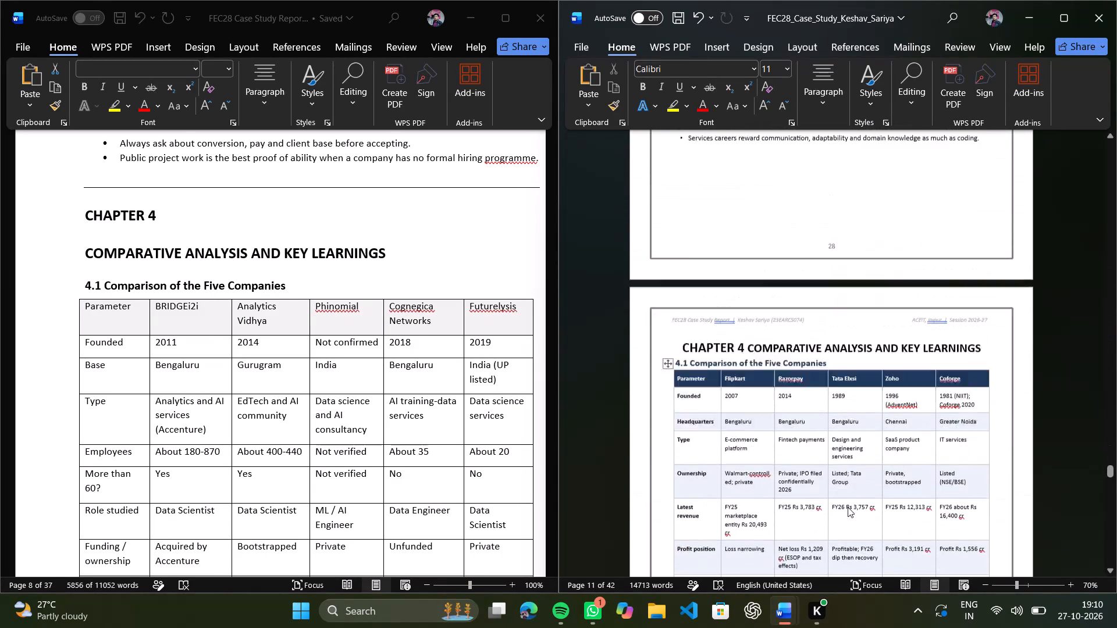
{"action": "scroll", "coordinate": [848, 507], "scroll_direction": "down", "scroll_amount": 2}
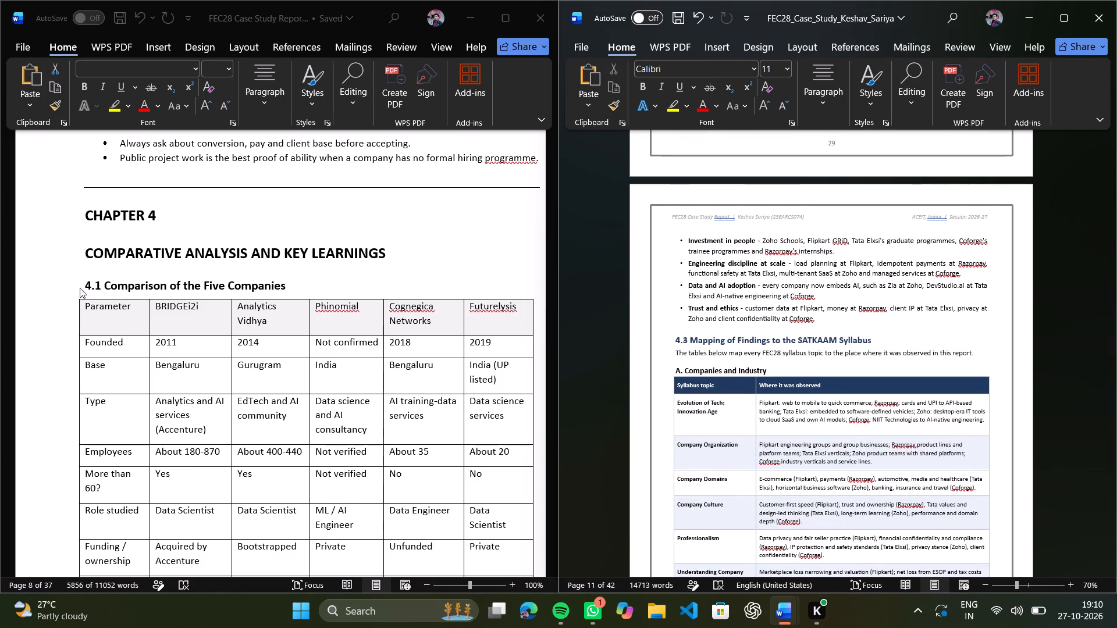
Copy the source report's Chapter 4 body, from heading 4.1 through the last 4.9 Lessons for a Fresher bullet and the rule below it.
{"action": "left_click_drag", "start_coordinate": [84, 283], "coordinate": [233, 415]}
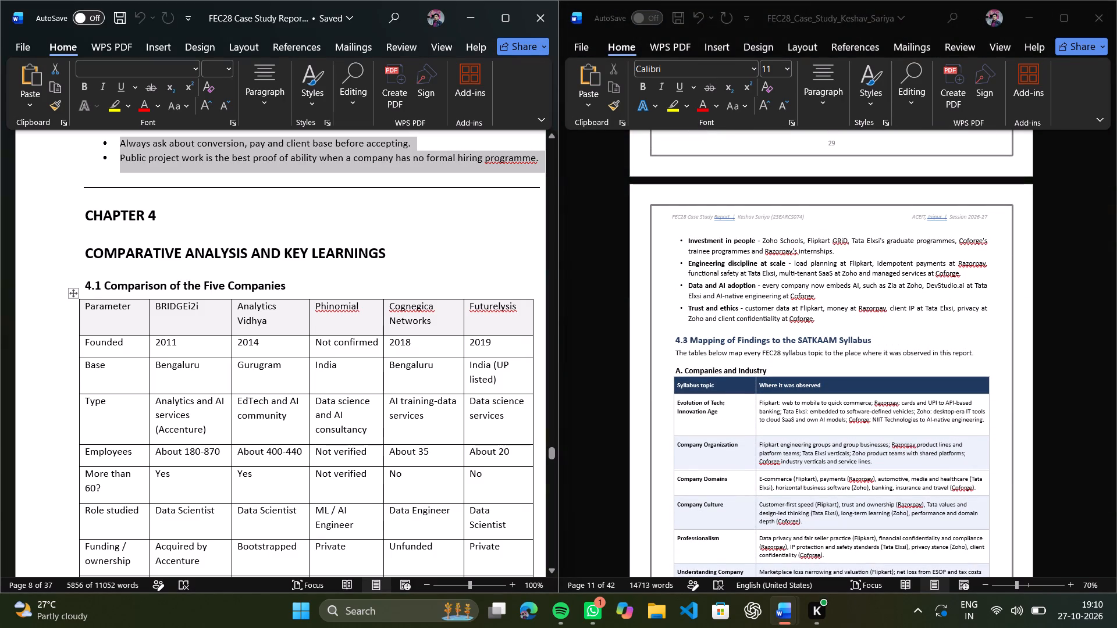
{"action": "left_click_drag", "start_coordinate": [87, 288], "coordinate": [261, 627]}
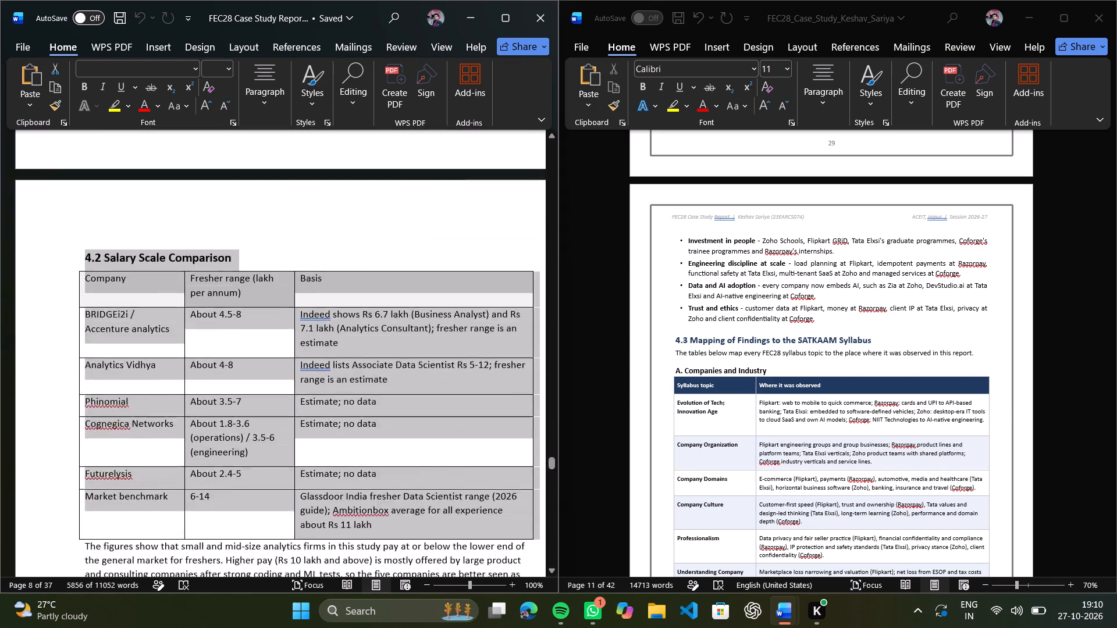
{"action": "left_click_drag", "start_coordinate": [261, 627], "coordinate": [266, 543]}
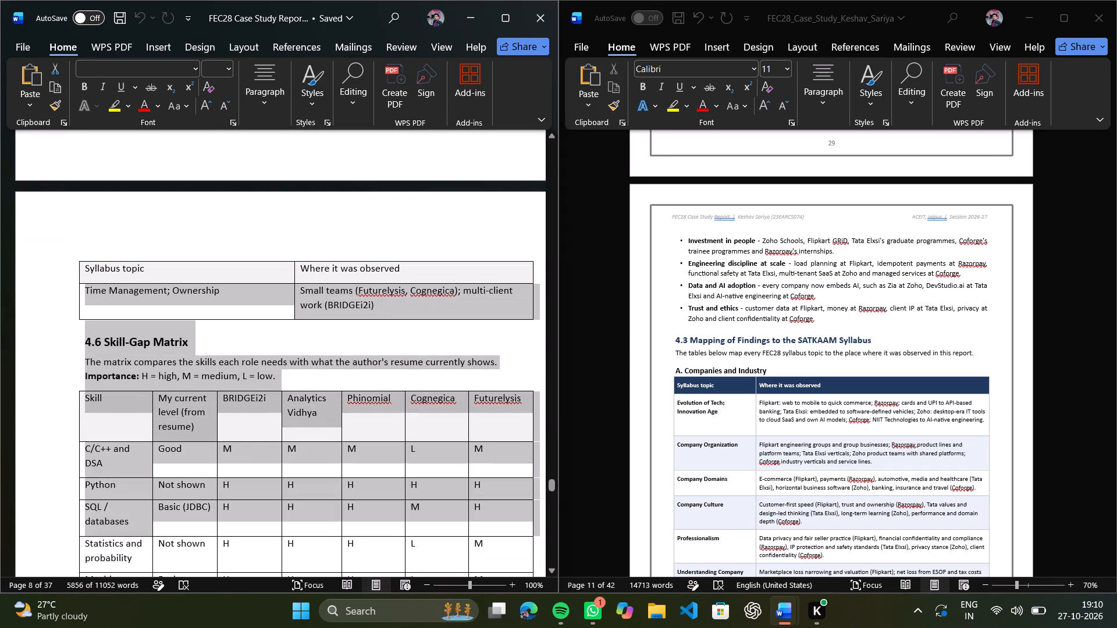
{"action": "left_click_drag", "start_coordinate": [266, 543], "coordinate": [277, 608]}
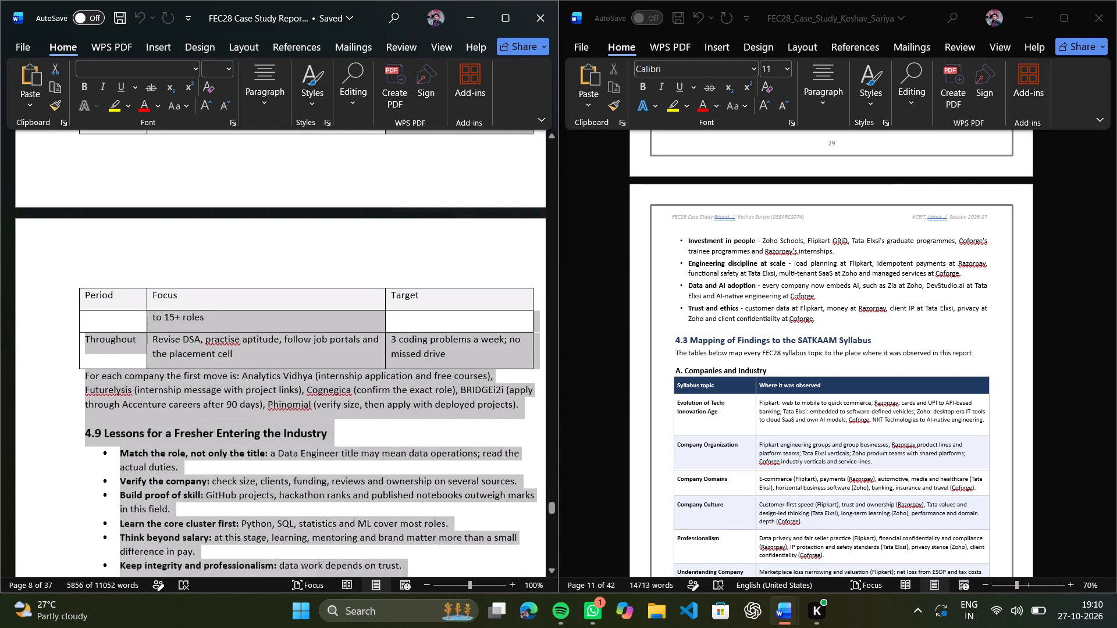
{"action": "left_click_drag", "start_coordinate": [277, 608], "coordinate": [357, 479]}
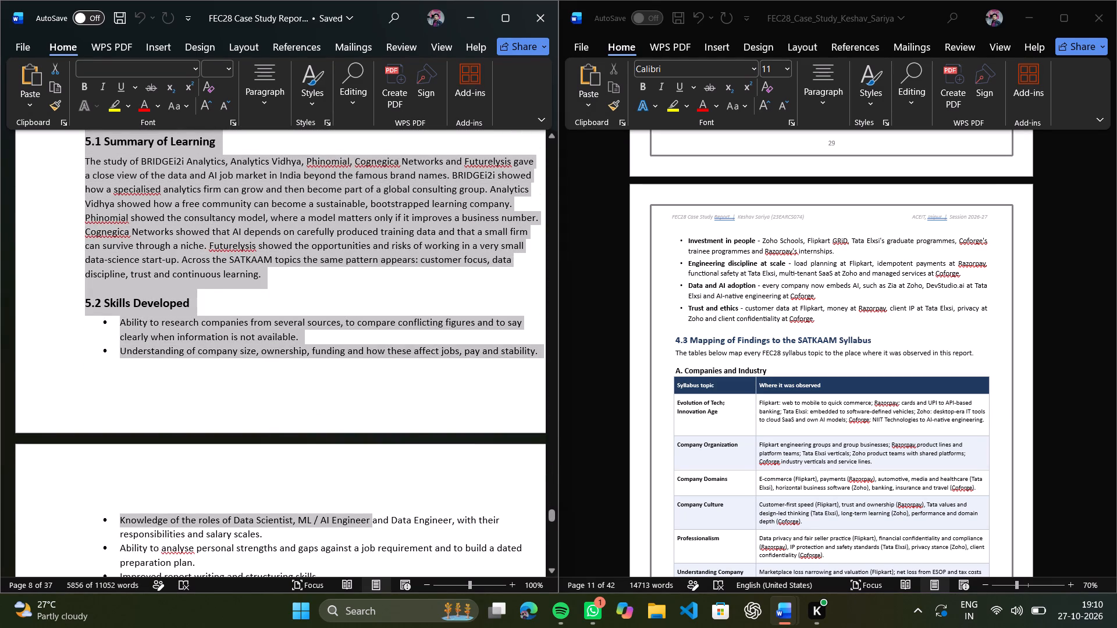
{"action": "left_click_drag", "start_coordinate": [357, 479], "coordinate": [424, 179]}
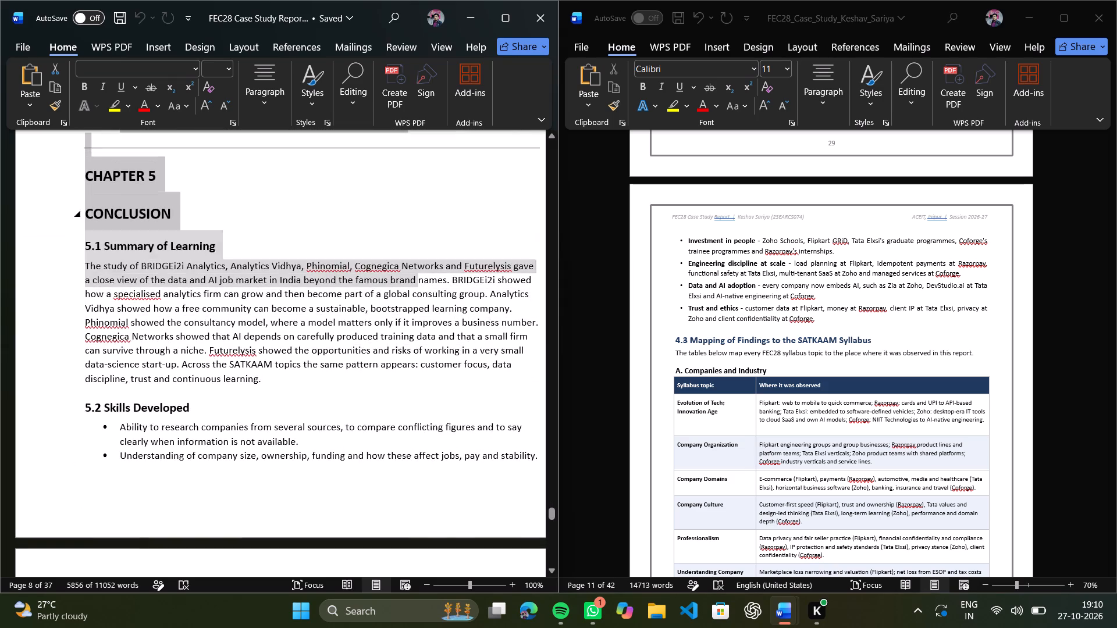
{"action": "left_click_drag", "start_coordinate": [424, 179], "coordinate": [422, 179]}
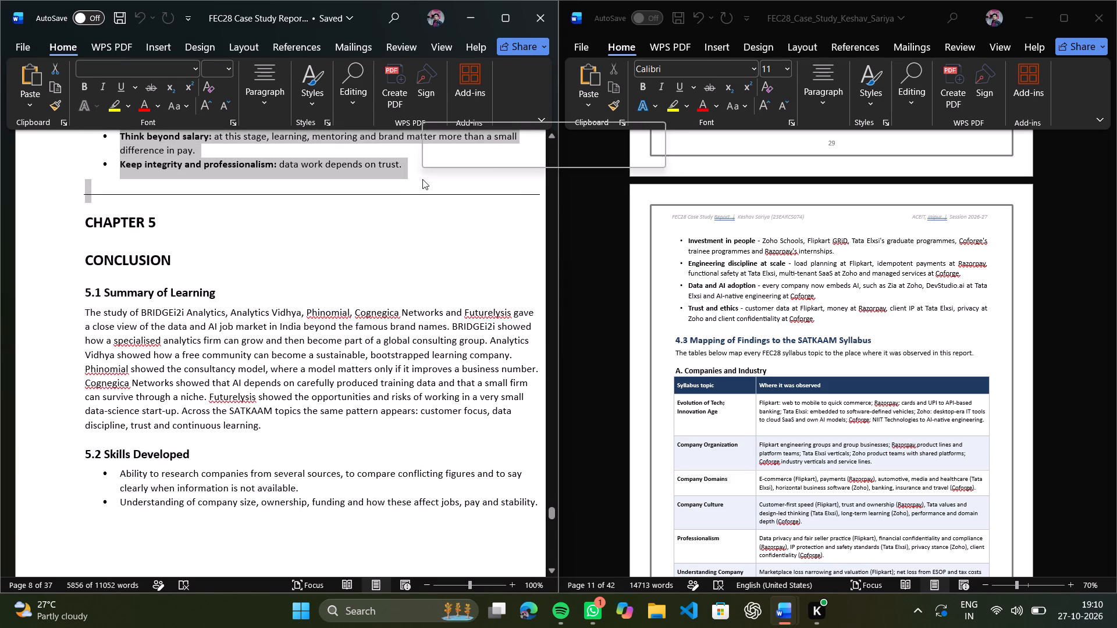
{"action": "key", "text": "ctrl+c"}
Replace the formatted report's Chapter 4 content, from the 4.1 comparison table to the last 4.6 bullet, with the copied Chapter 4 body.
{"action": "scroll", "coordinate": [422, 179], "scroll_direction": "down", "scroll_amount": 1}
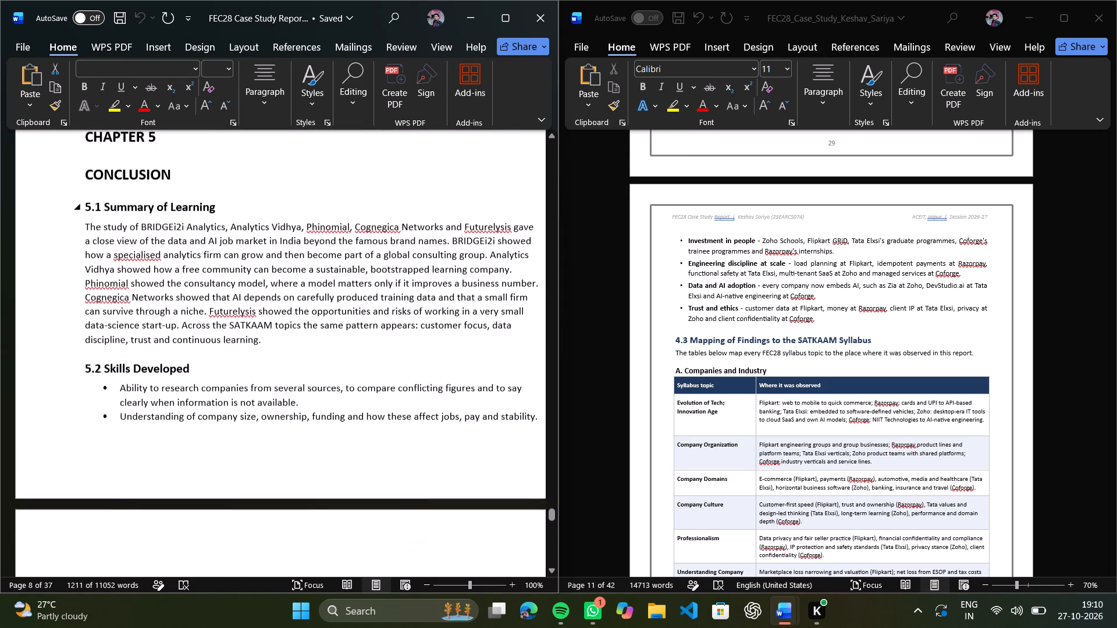
{"action": "scroll", "coordinate": [422, 179], "scroll_direction": "down", "scroll_amount": 1}
{"action": "scroll", "coordinate": [902, 401], "scroll_direction": "down", "scroll_amount": 11}
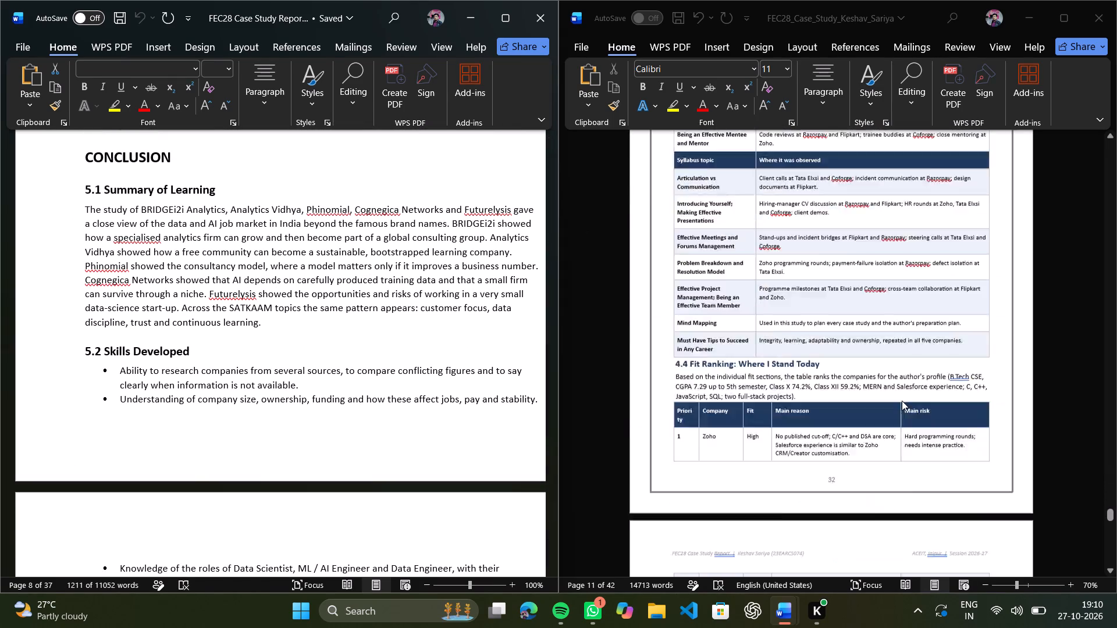
{"action": "scroll", "coordinate": [902, 401], "scroll_direction": "down", "scroll_amount": 5}
{"action": "scroll", "coordinate": [902, 401], "scroll_direction": "up", "scroll_amount": 3}
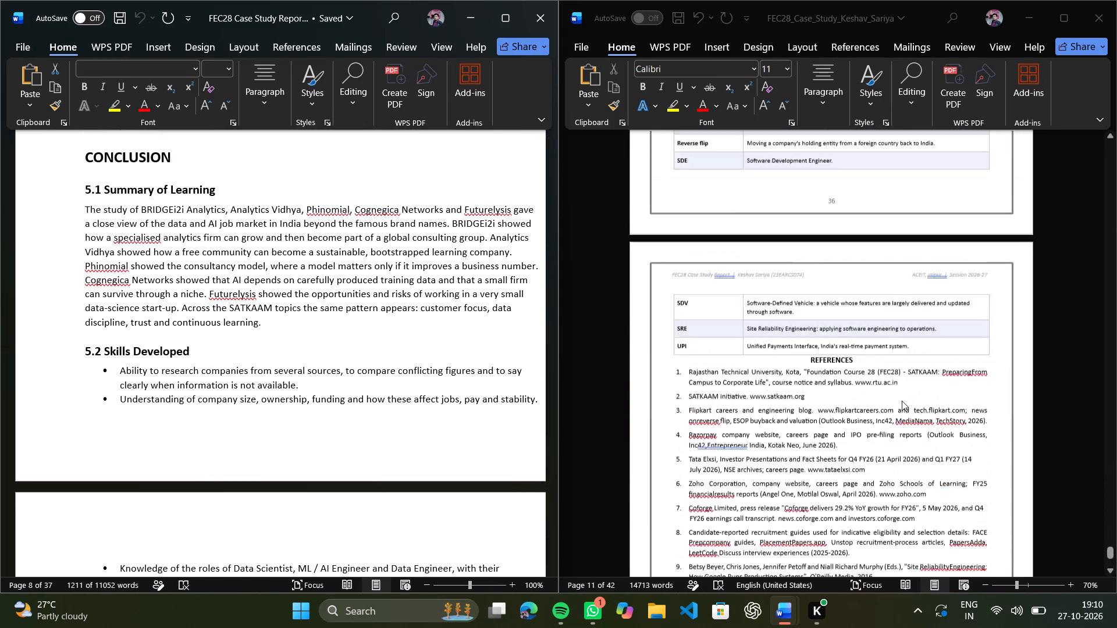
{"action": "scroll", "coordinate": [902, 401], "scroll_direction": "up", "scroll_amount": 9}
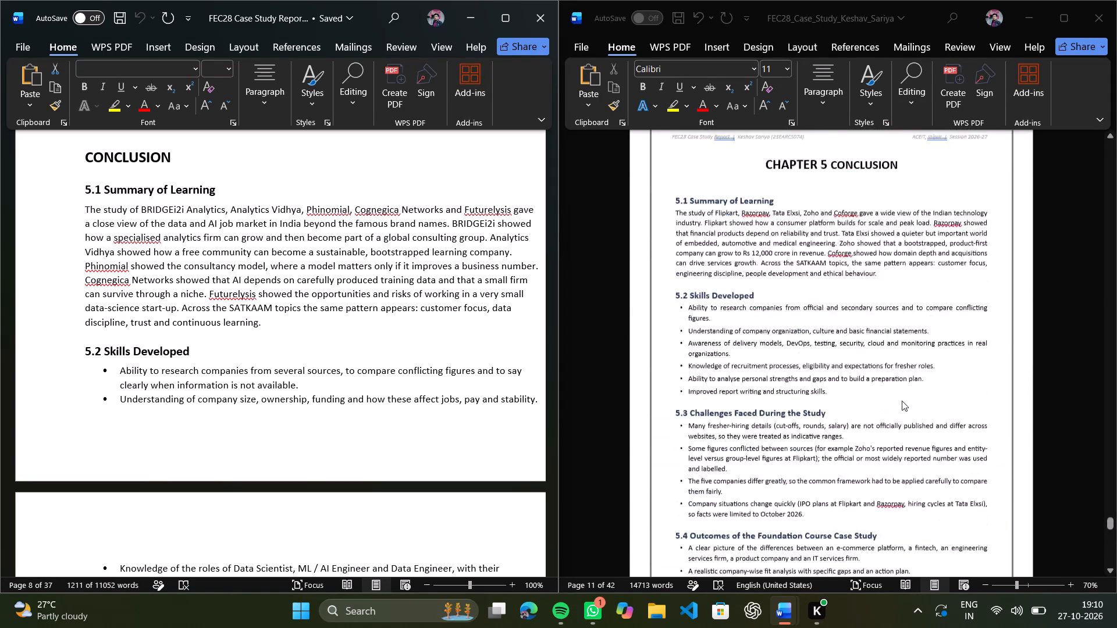
{"action": "scroll", "coordinate": [902, 401], "scroll_direction": "up", "scroll_amount": 8}
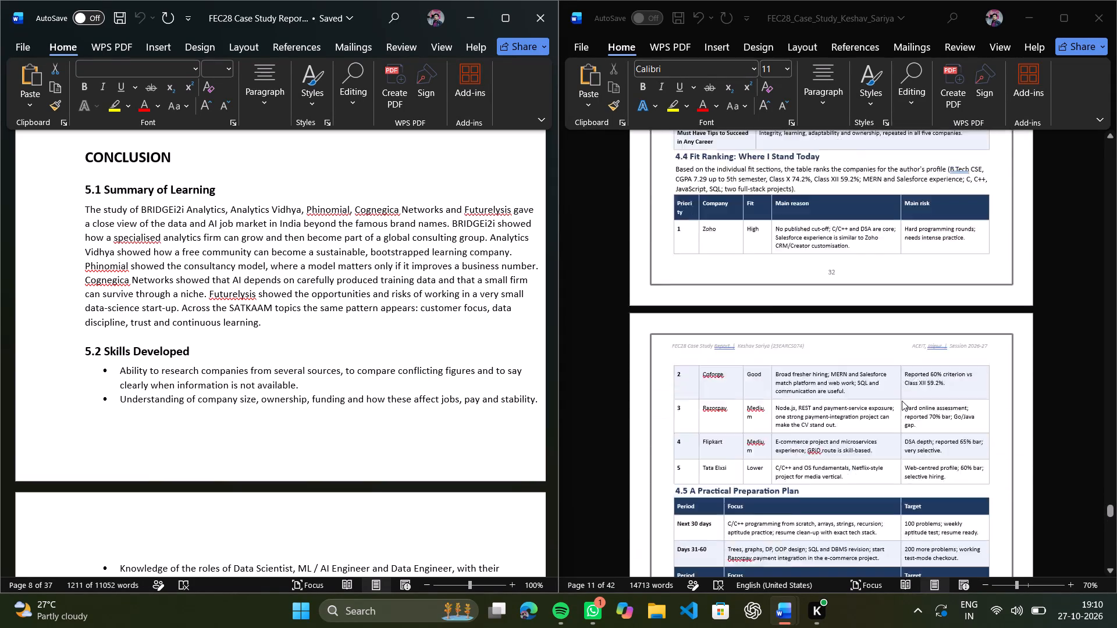
{"action": "scroll", "coordinate": [902, 401], "scroll_direction": "up", "scroll_amount": 11}
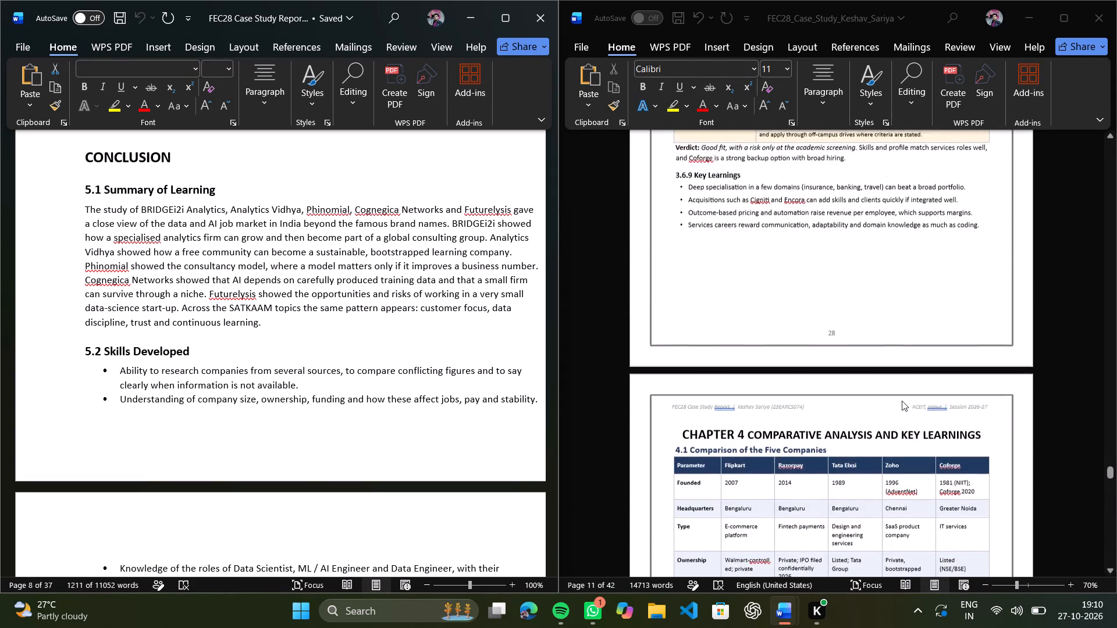
{"action": "scroll", "coordinate": [902, 401], "scroll_direction": "up", "scroll_amount": 1}
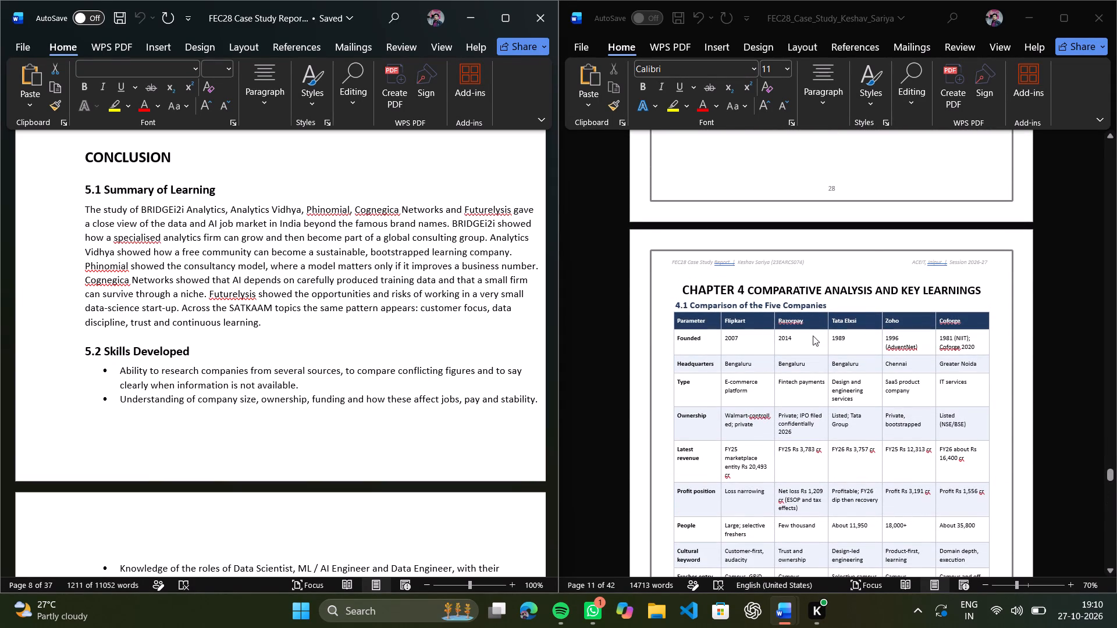
{"action": "left_click", "coordinate": [675, 304]}
{"action": "left_click_drag", "start_coordinate": [675, 304], "coordinate": [801, 553]}
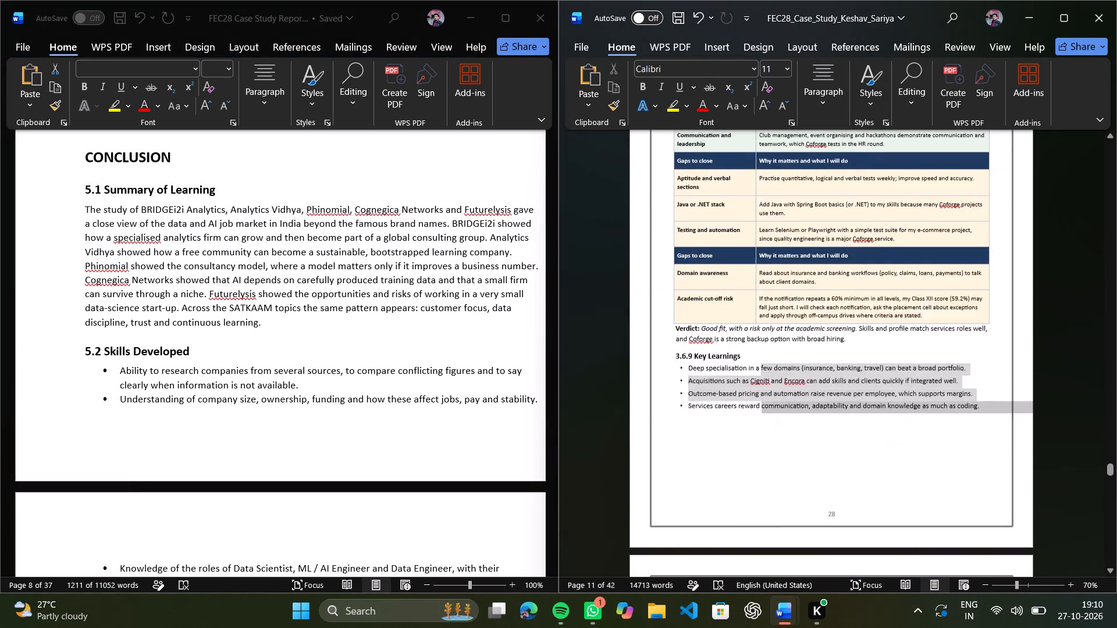
{"action": "left_click_drag", "start_coordinate": [801, 553], "coordinate": [799, 432]}
{"action": "left_click", "coordinate": [680, 395]}
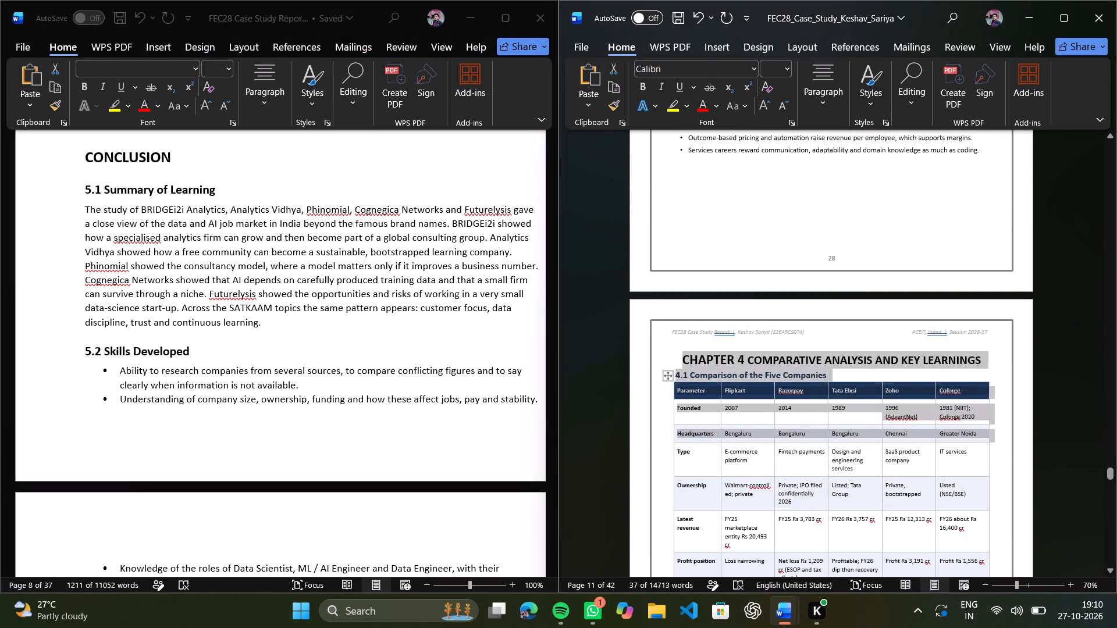
{"action": "left_click_drag", "start_coordinate": [678, 375], "coordinate": [679, 377]}
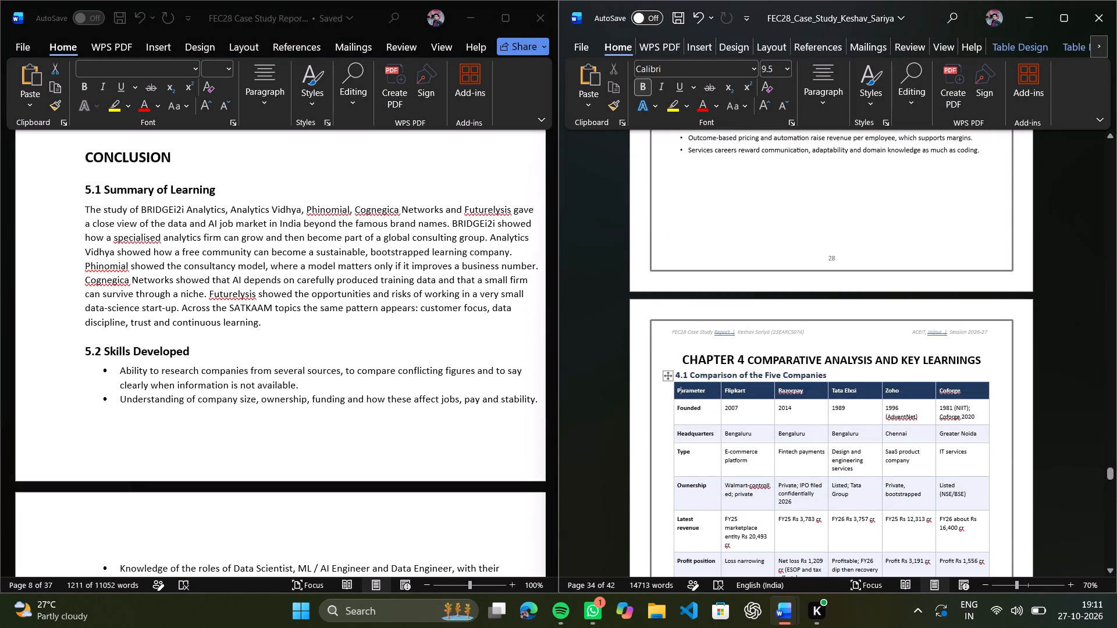
{"action": "left_click_drag", "start_coordinate": [679, 377], "coordinate": [862, 627]}
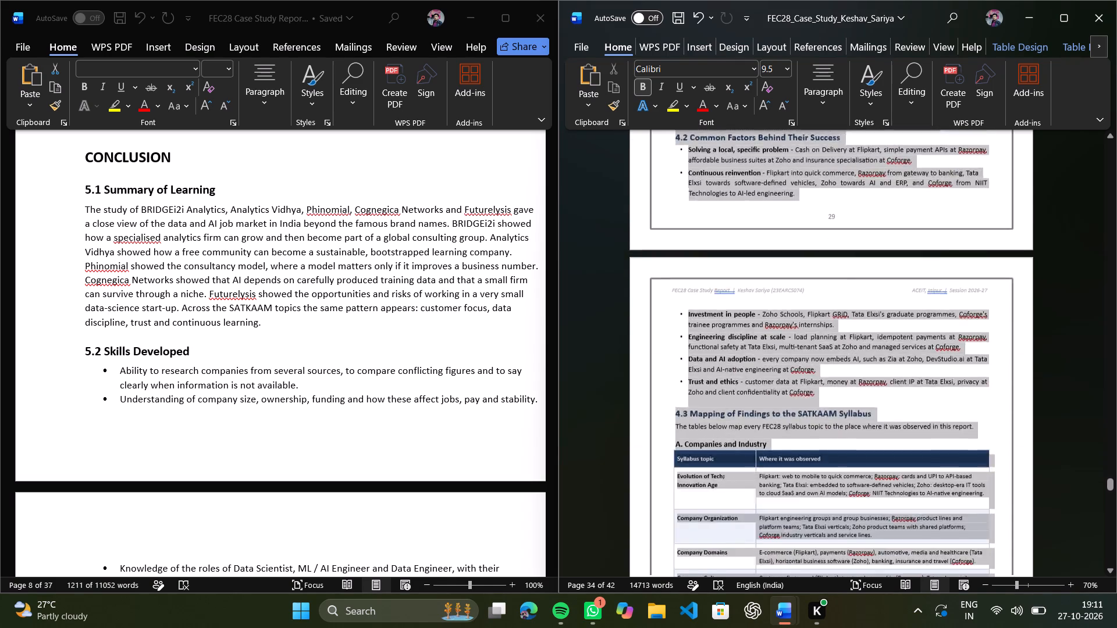
{"action": "left_click_drag", "start_coordinate": [862, 627], "coordinate": [856, 623]}
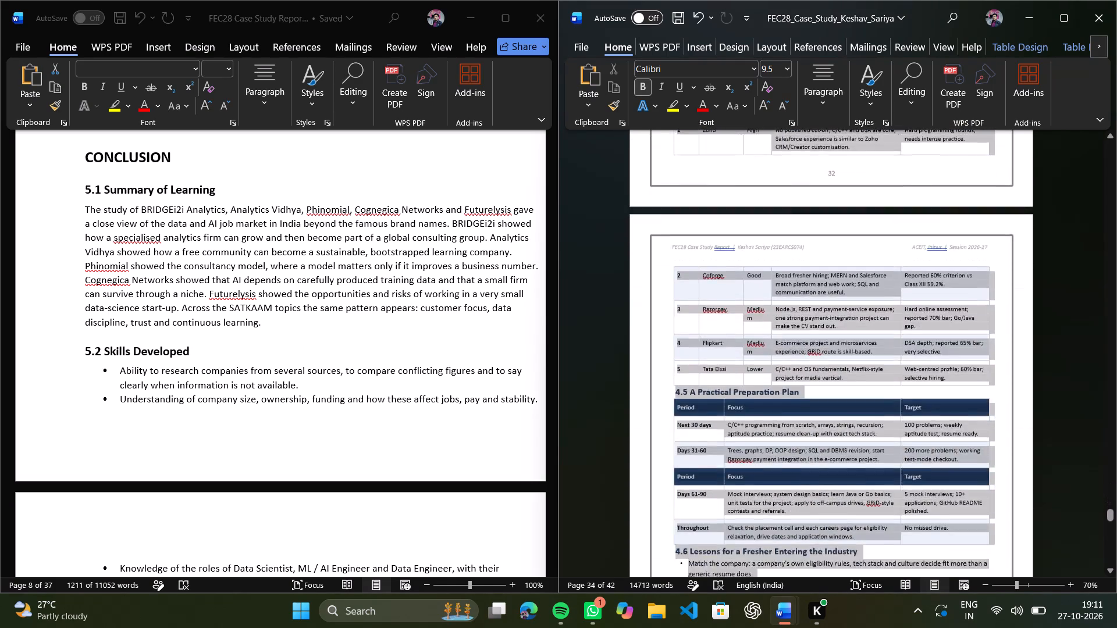
{"action": "left_click_drag", "start_coordinate": [856, 623], "coordinate": [901, 136]}
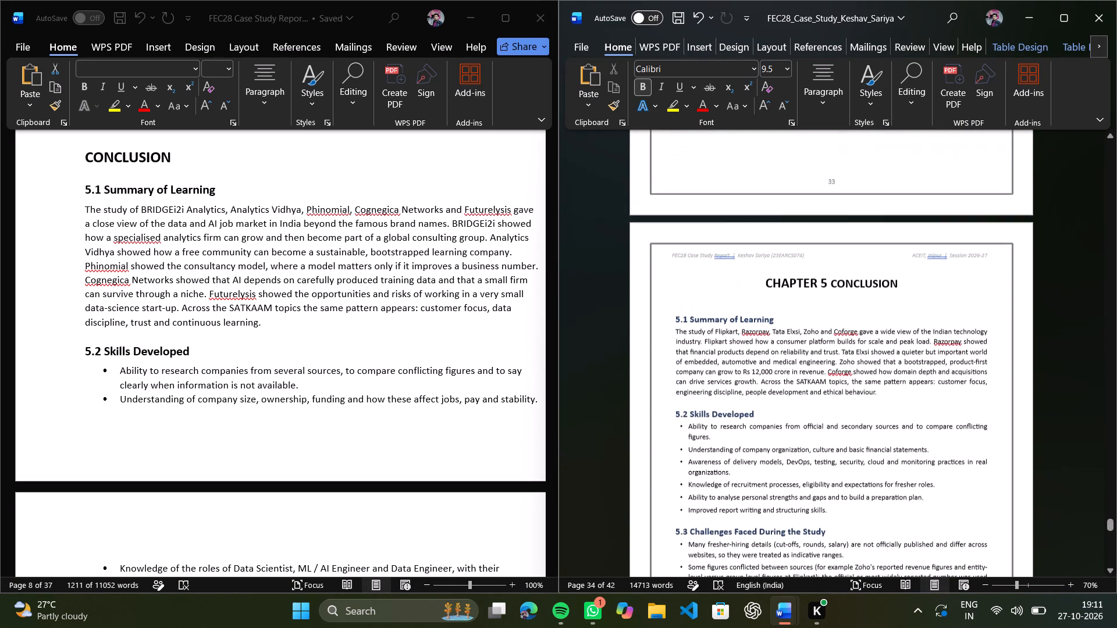
{"action": "left_click_drag", "start_coordinate": [901, 136], "coordinate": [958, 154]}
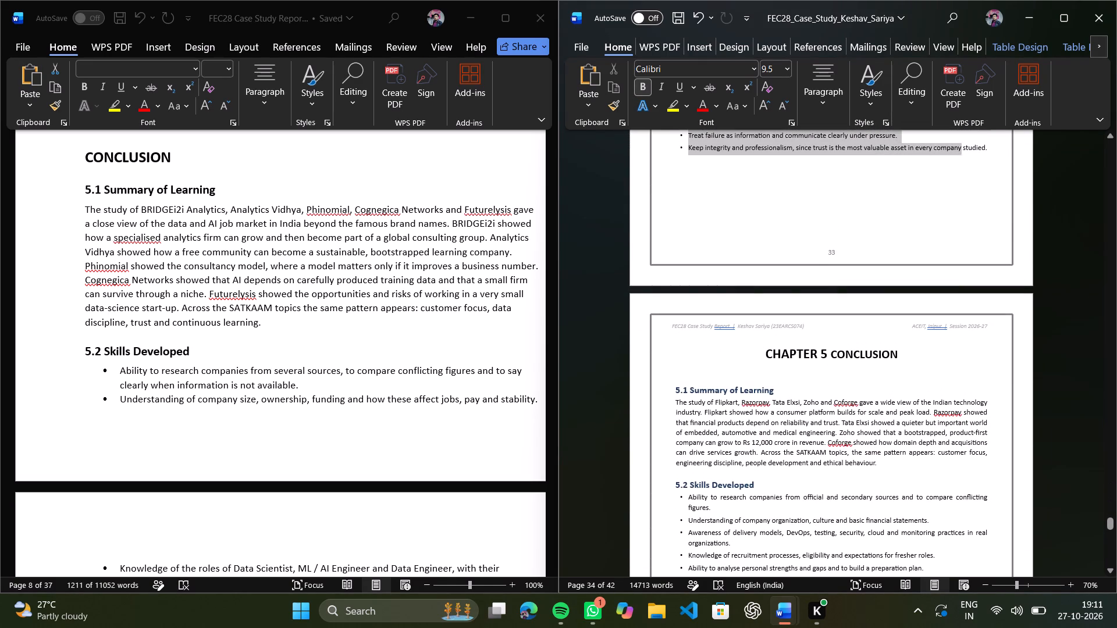
{"action": "left_click_drag", "start_coordinate": [958, 154], "coordinate": [993, 148]}
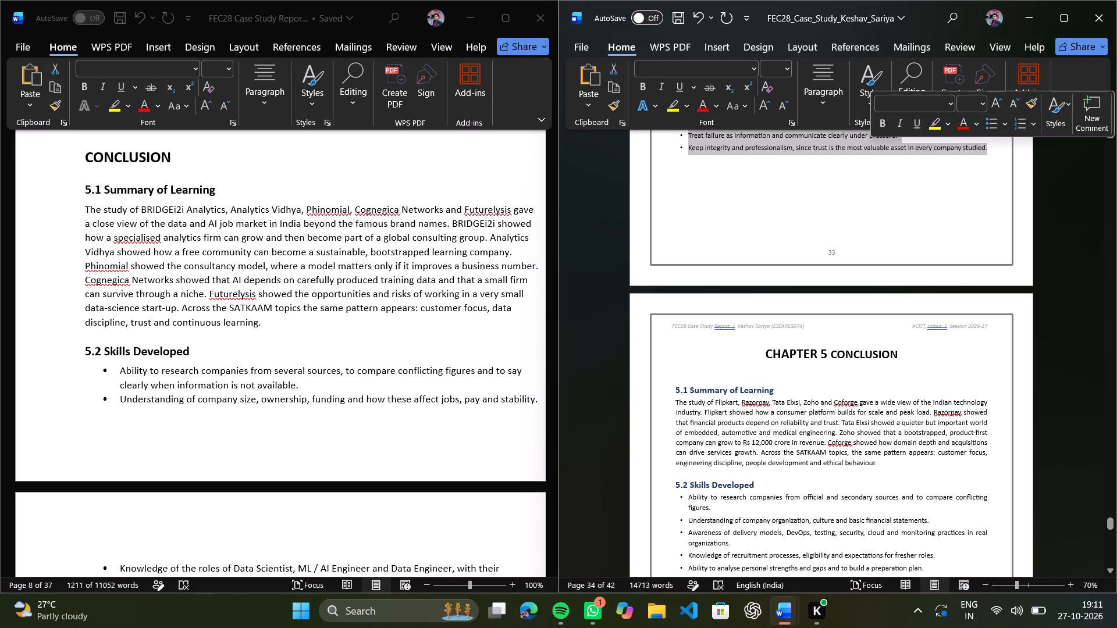
{"action": "key", "text": "ctrl+v"}
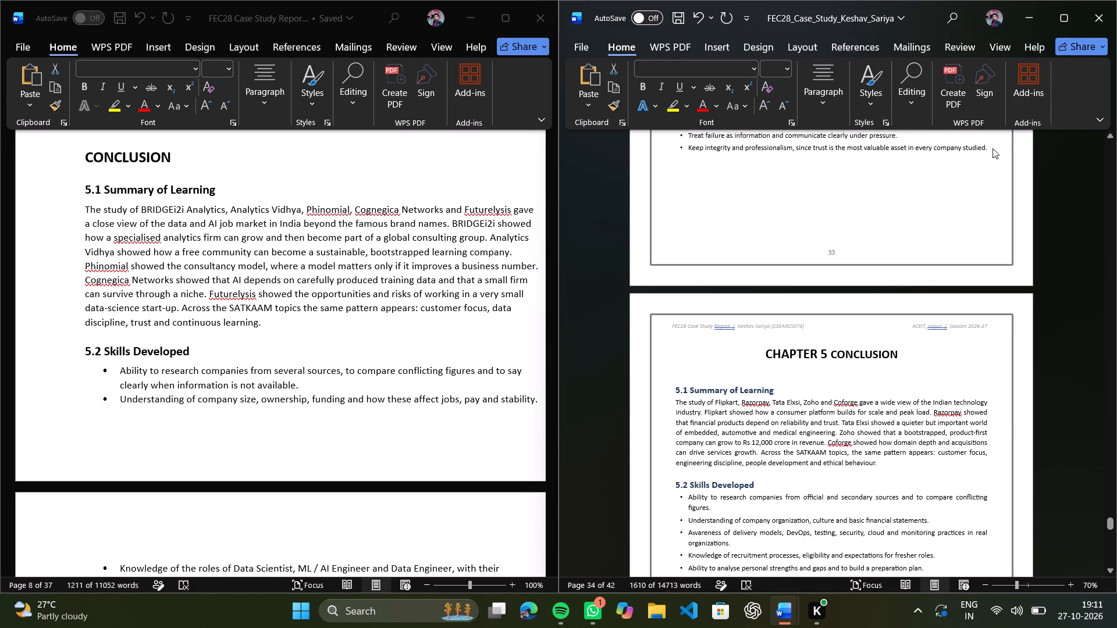
Delete the leftover horizontal rule and page break between the last 4.9 bullet and the Chapter 5 heading.
{"action": "left_click", "coordinate": [953, 279]}
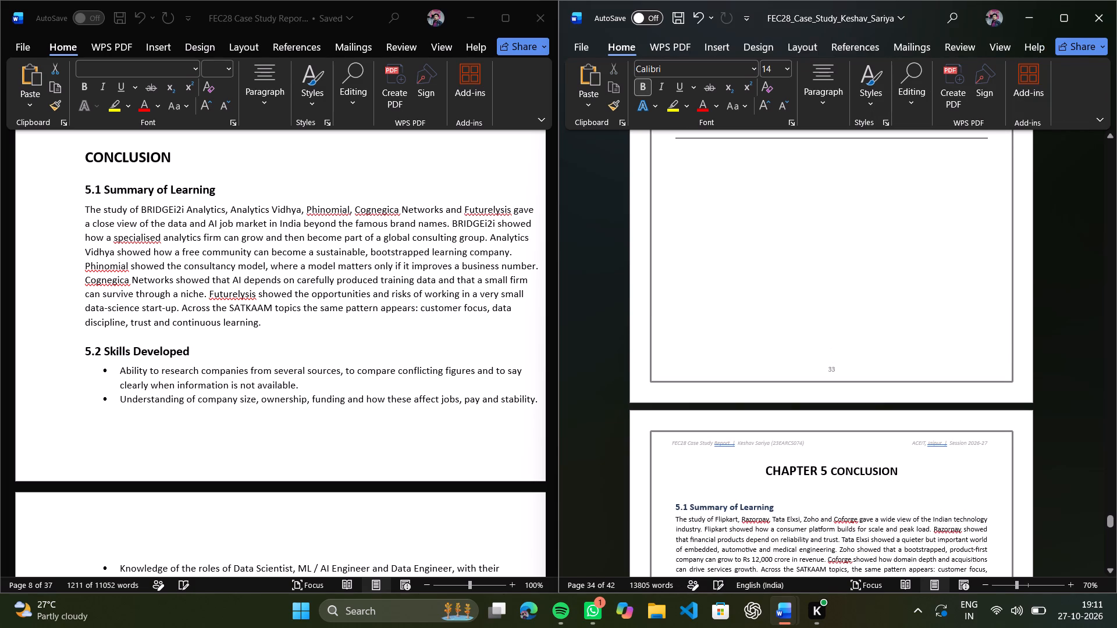
{"action": "key", "text": "BackSpace"}
{"action": "key", "text": "BackSpace"}
{"action": "key", "text": "BackSpace"}
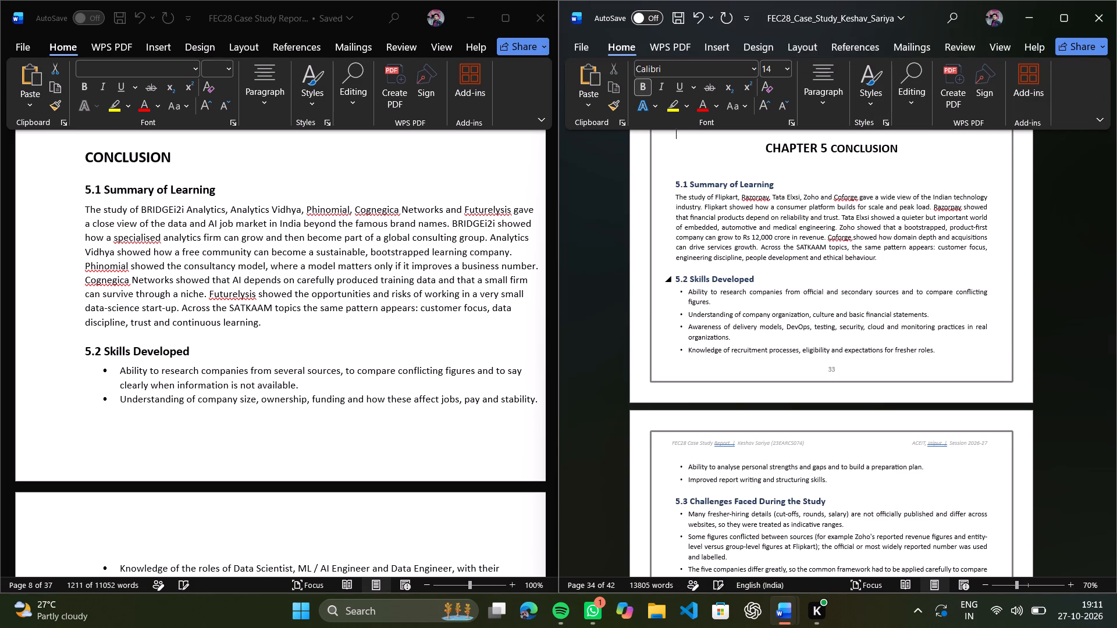
Insert blank lines below the last 4.9 bullet to push the Chapter 5 Conclusion heading onto a new page.
{"action": "scroll", "coordinate": [953, 279], "scroll_direction": "up", "scroll_amount": 2}
{"action": "key", "text": "Return"}
{"action": "key", "text": "Return"}
{"action": "key", "text": "Return"}
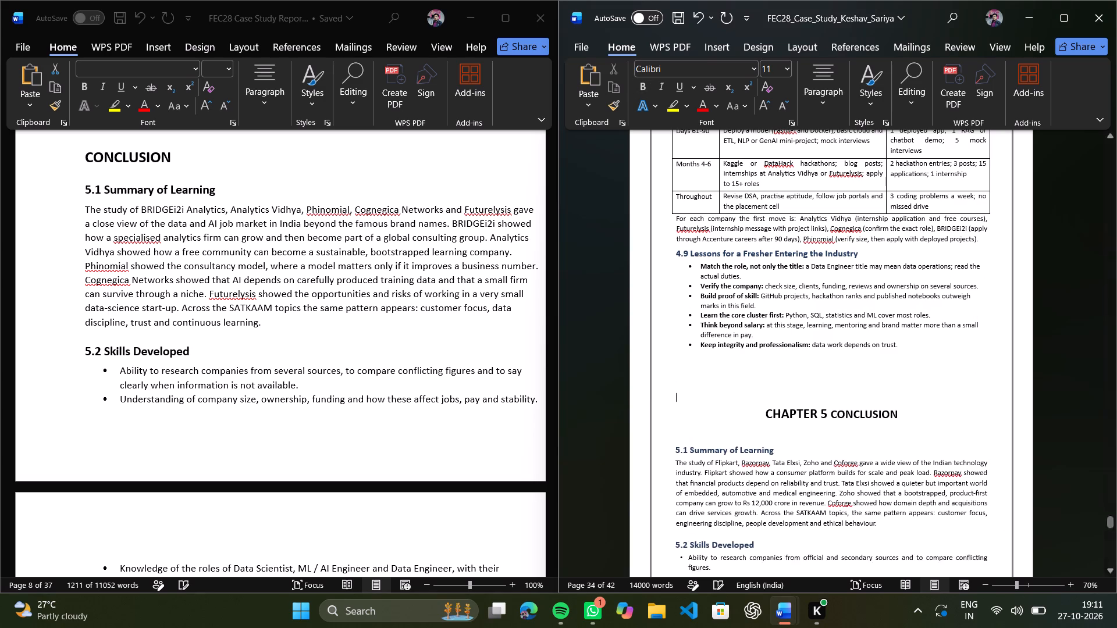
{"action": "key", "text": "Return"}
{"action": "key", "text": "Return"}
{"action": "key", "text": "Return"}
{"action": "key", "text": "Return"}
{"action": "key", "text": "Return"}
{"action": "key", "text": "Return"}
{"action": "key", "text": "Return"}
{"action": "key", "text": "Return"}
{"action": "key", "text": "Return"}
{"action": "key", "text": "Return"}
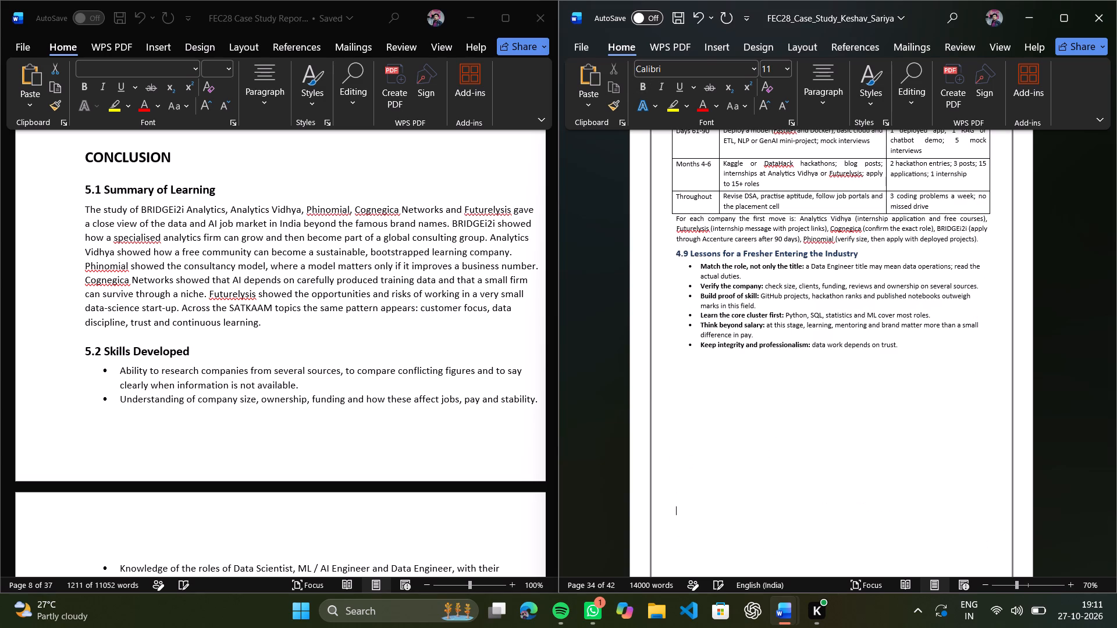
{"action": "key", "text": "Return"}
{"action": "scroll", "coordinate": [953, 279], "scroll_direction": "down", "scroll_amount": 3}
Review the formatted report's pasted Chapter 4, from section 4.9 back to the 4.3 Job Responsibility Comparison.
{"action": "scroll", "coordinate": [953, 279], "scroll_direction": "up", "scroll_amount": 2}
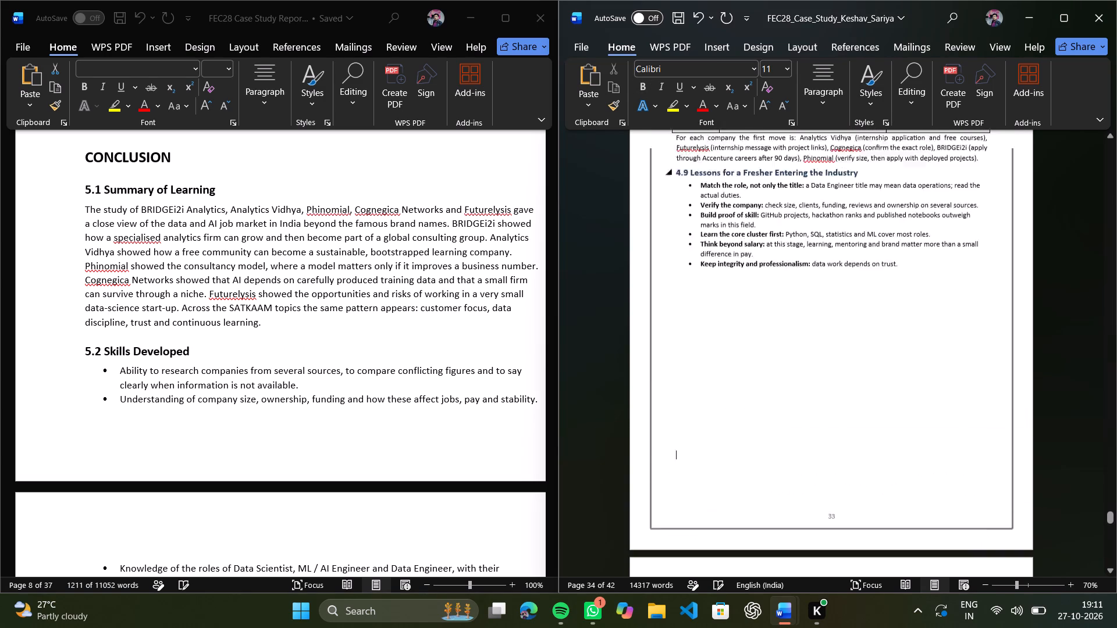
{"action": "scroll", "coordinate": [953, 279], "scroll_direction": "up", "scroll_amount": 12}
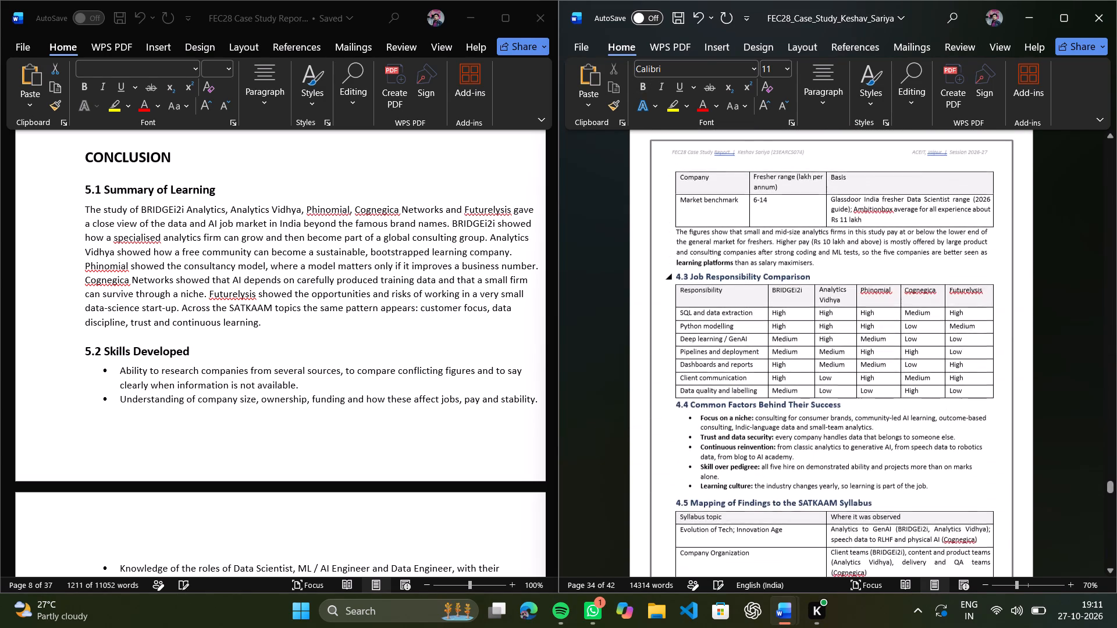
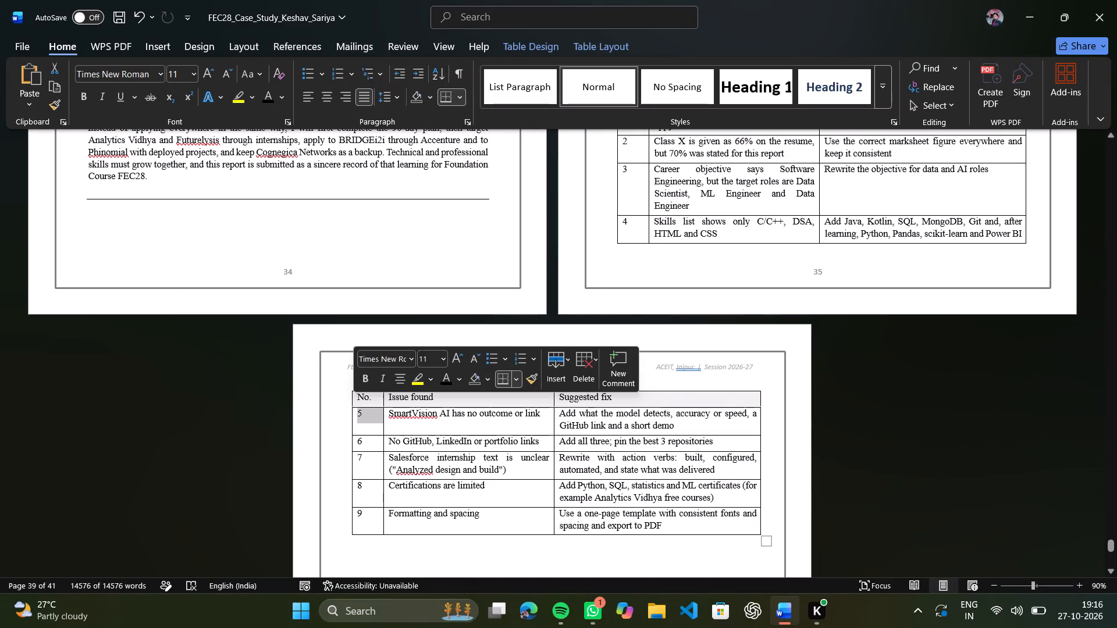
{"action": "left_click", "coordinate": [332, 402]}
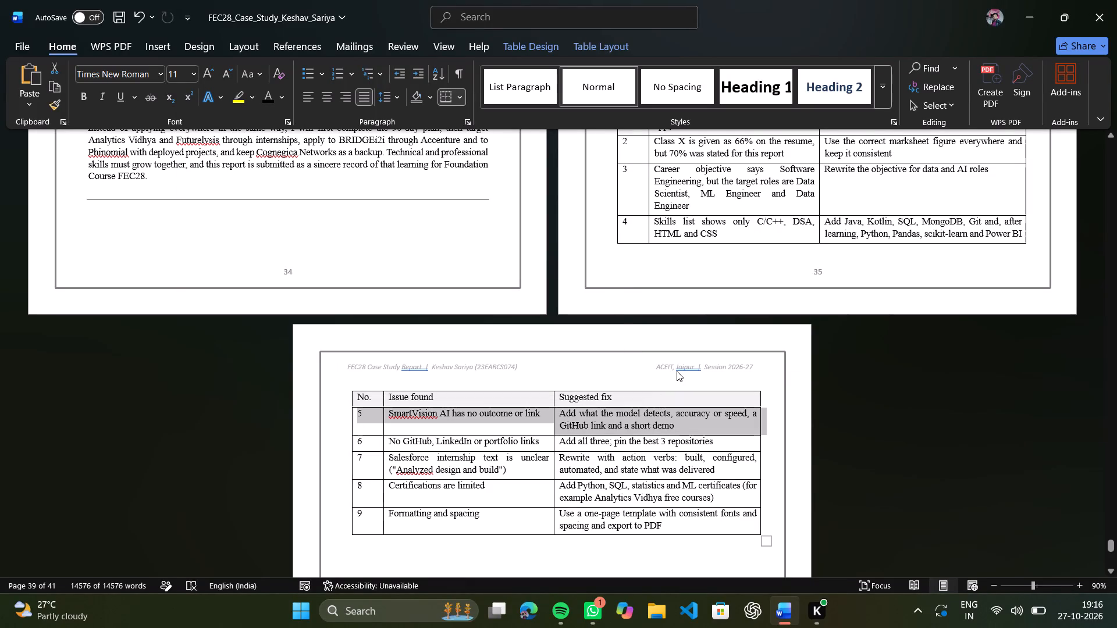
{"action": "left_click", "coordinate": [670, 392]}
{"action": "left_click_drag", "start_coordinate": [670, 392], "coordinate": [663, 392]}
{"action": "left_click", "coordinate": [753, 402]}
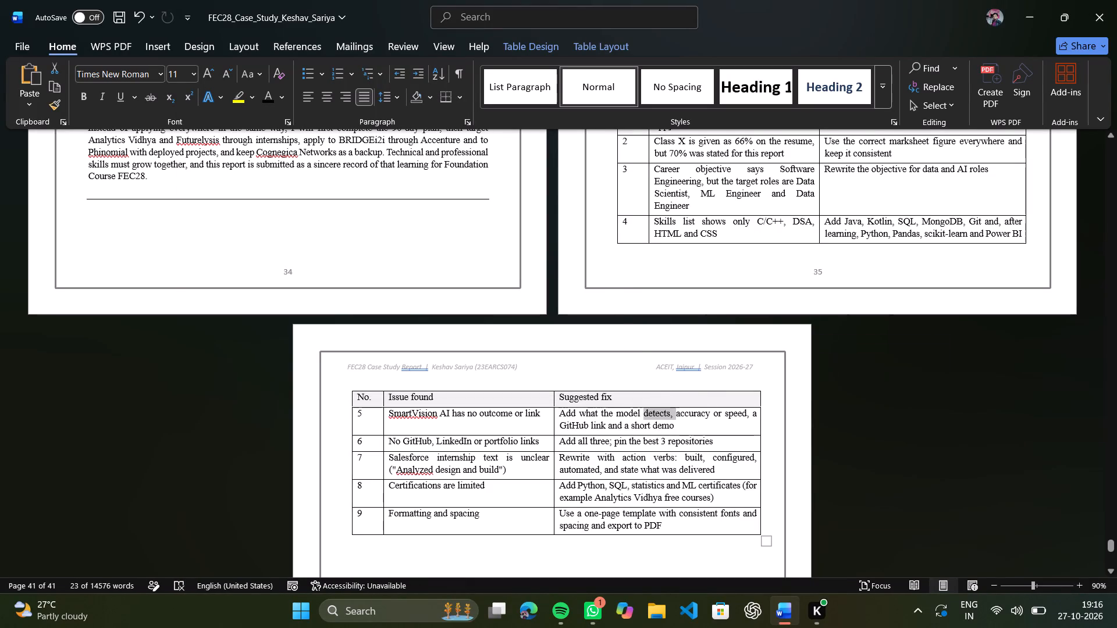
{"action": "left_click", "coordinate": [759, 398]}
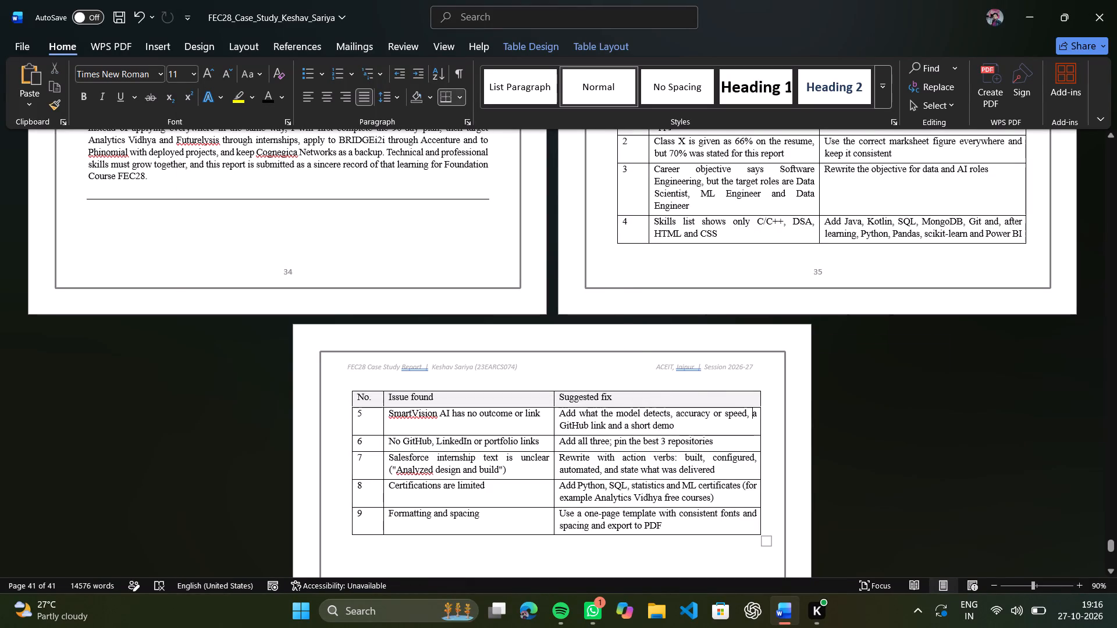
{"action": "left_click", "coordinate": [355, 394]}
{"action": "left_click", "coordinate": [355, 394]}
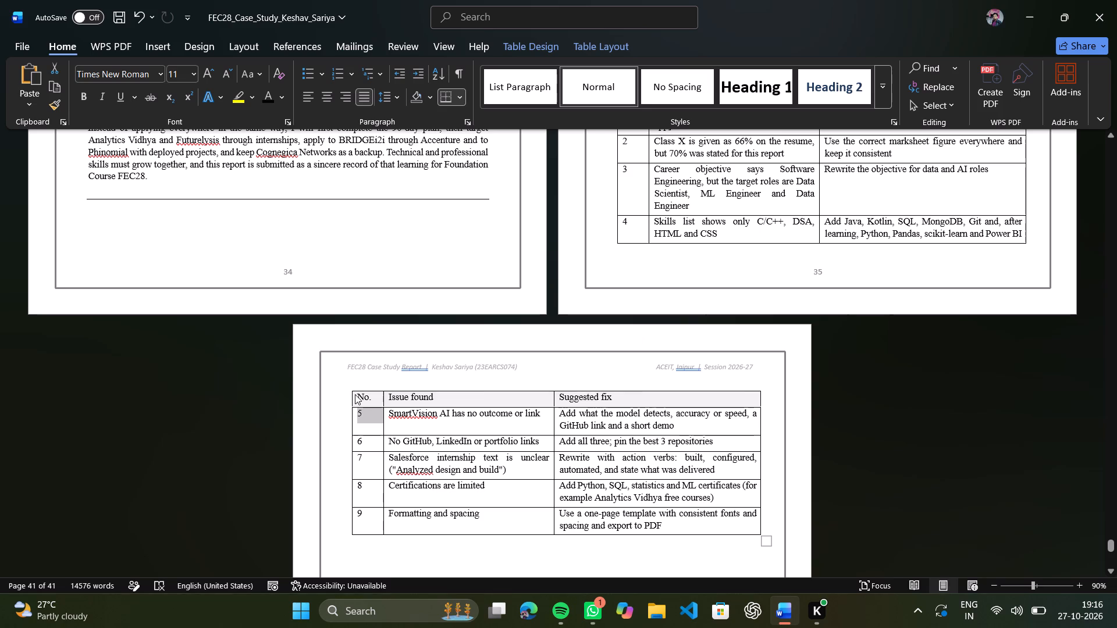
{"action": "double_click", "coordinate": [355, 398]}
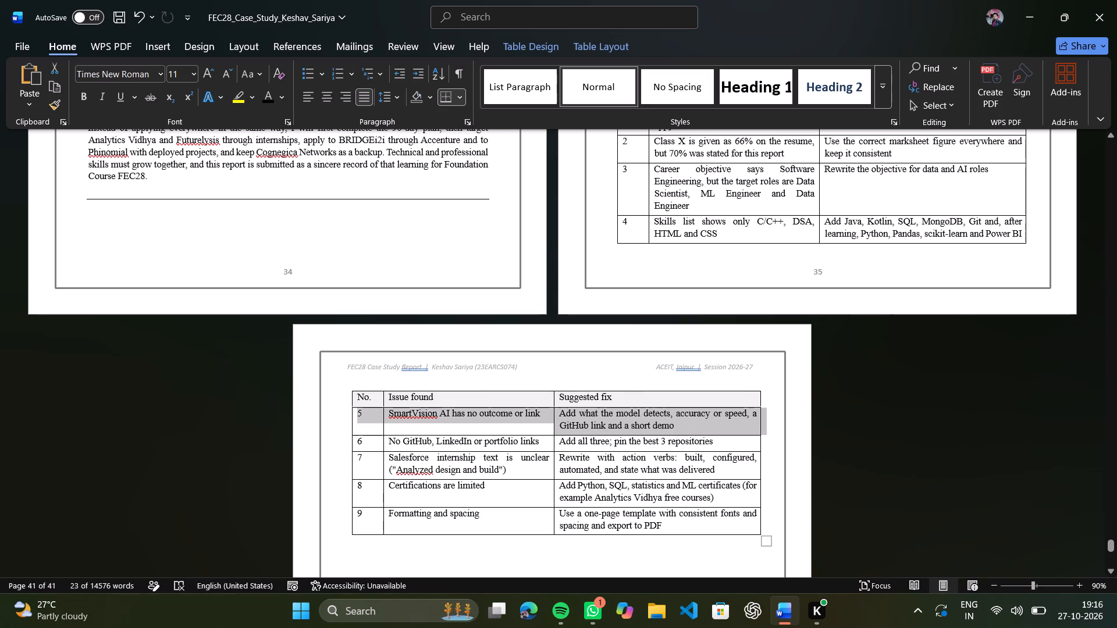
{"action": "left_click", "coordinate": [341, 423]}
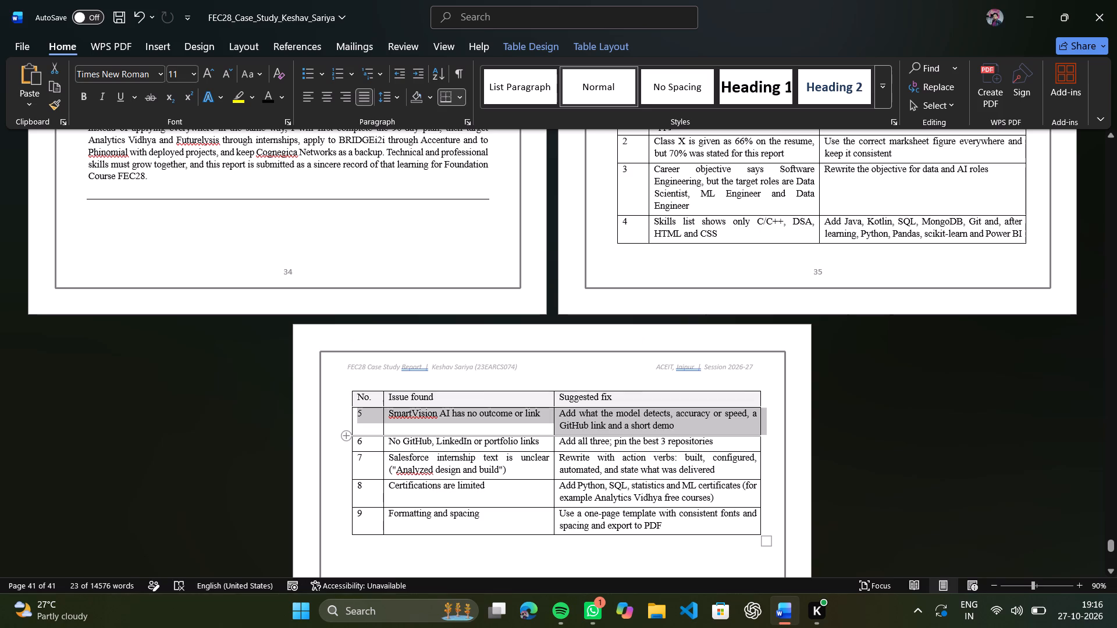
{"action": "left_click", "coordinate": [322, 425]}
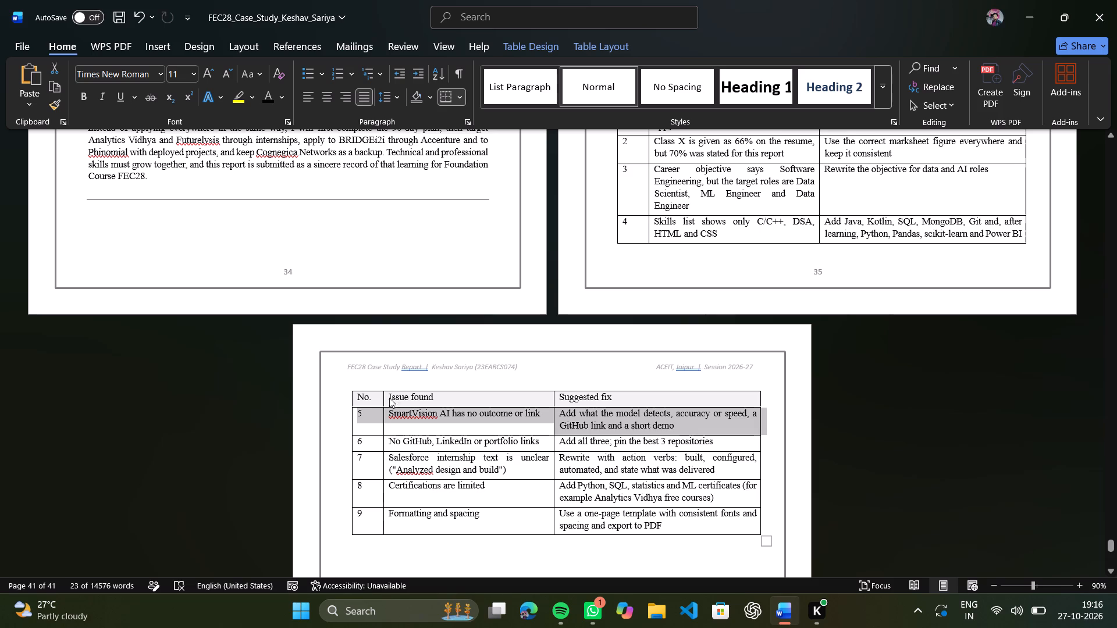
Shade the No., Issue found and Suggested fix header cells of the Resume Improvement Checklist table dark blue.
{"action": "scroll", "coordinate": [667, 225], "scroll_direction": "up", "scroll_amount": 2}
{"action": "right_click", "coordinate": [667, 225]}
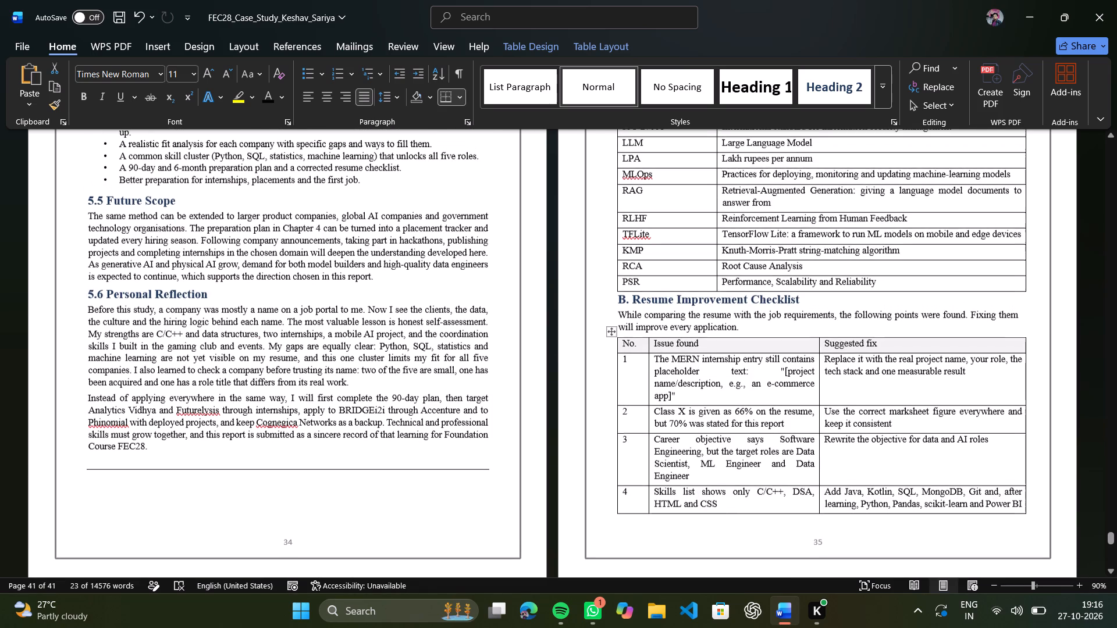
{"action": "left_click", "coordinate": [627, 341]}
{"action": "left_click", "coordinate": [627, 341]}
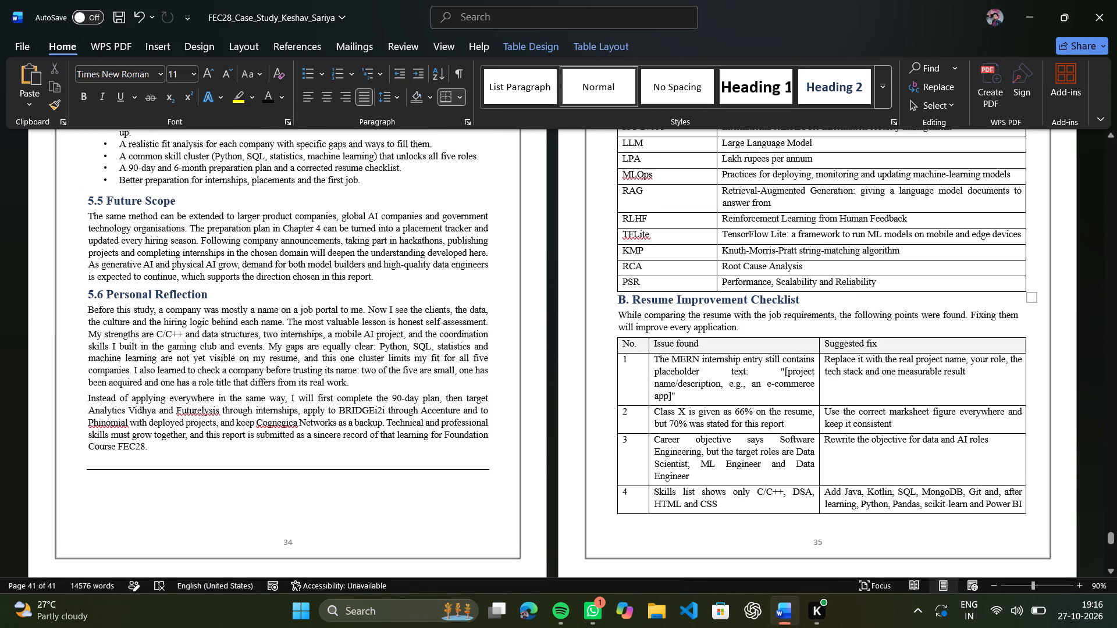
{"action": "right_click", "coordinate": [635, 350]}
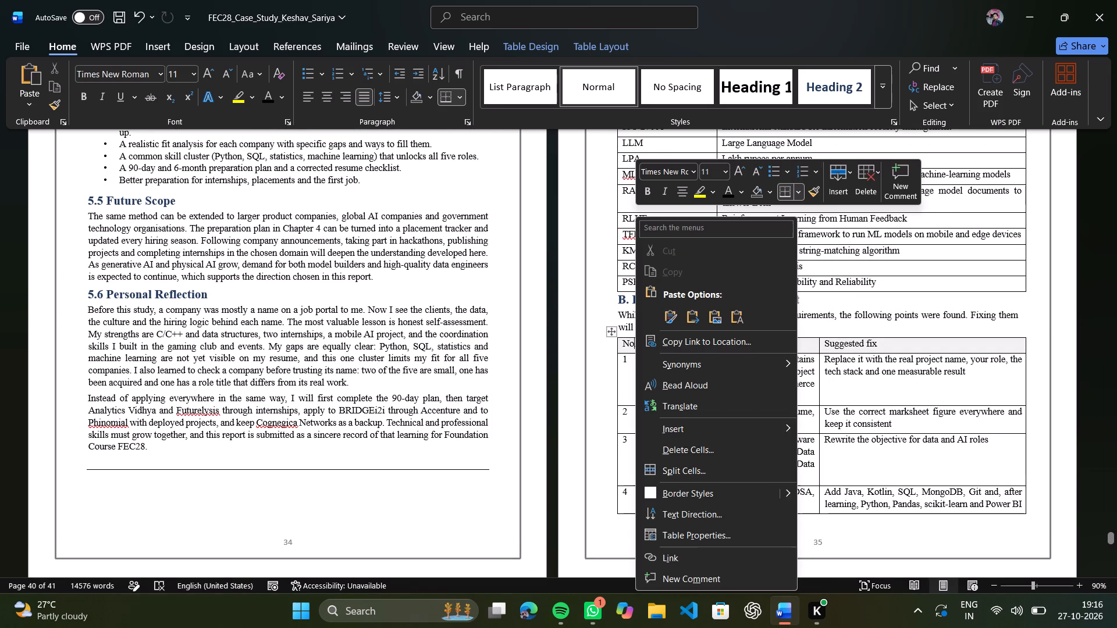
{"action": "left_click", "coordinate": [771, 189]}
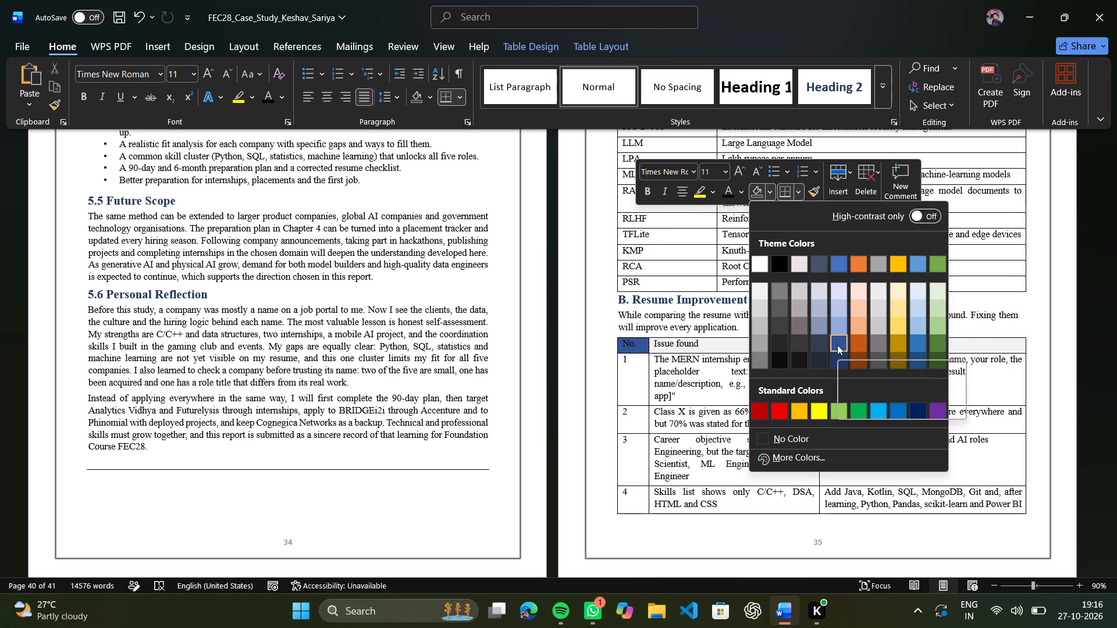
{"action": "left_click", "coordinate": [837, 345]}
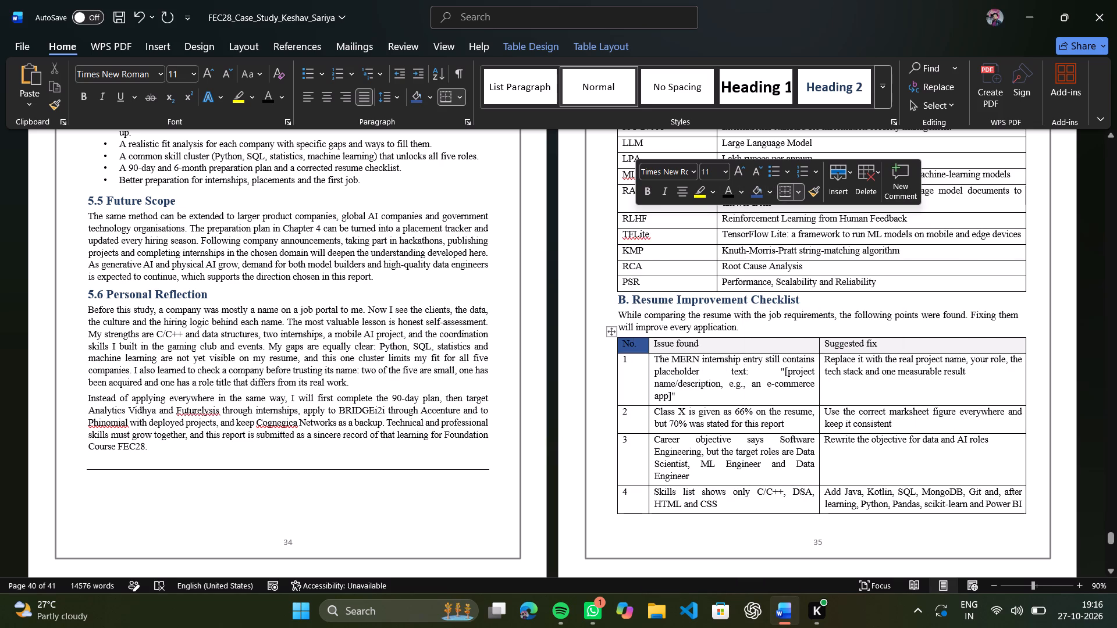
{"action": "left_click", "coordinate": [796, 343]}
{"action": "left_click", "coordinate": [796, 343]}
{"action": "right_click", "coordinate": [796, 343]}
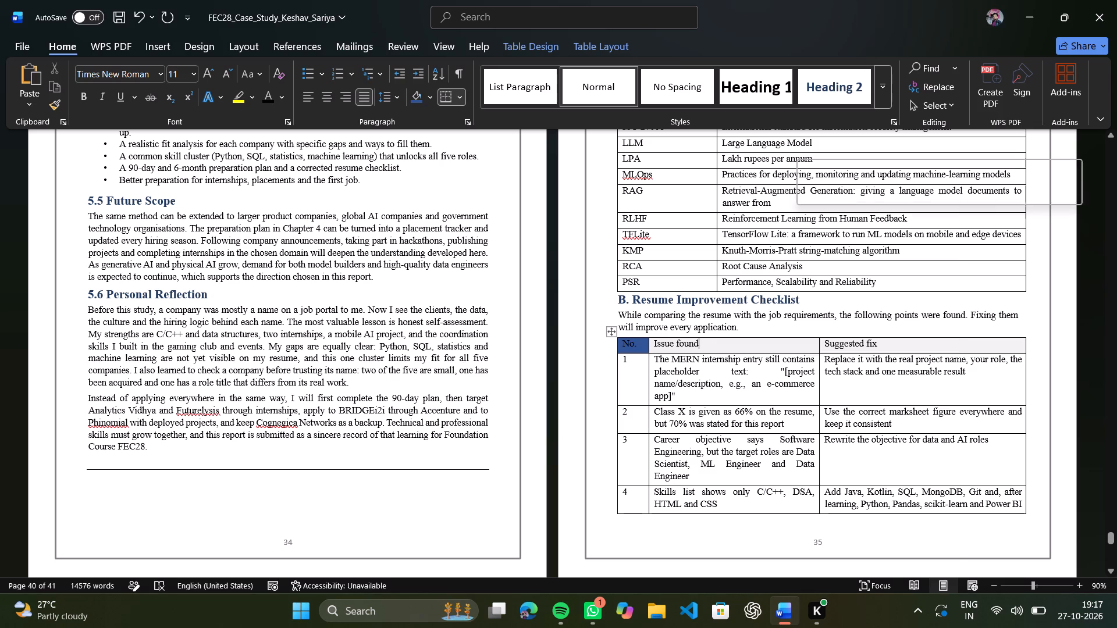
{"action": "left_click", "coordinate": [920, 191]}
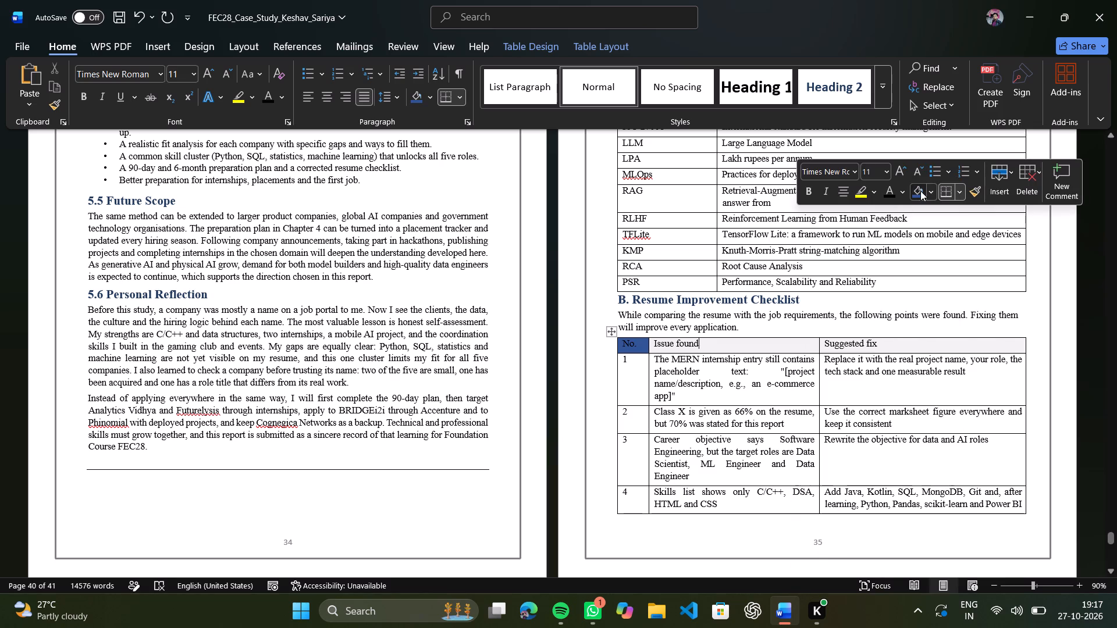
{"action": "left_click", "coordinate": [942, 345]}
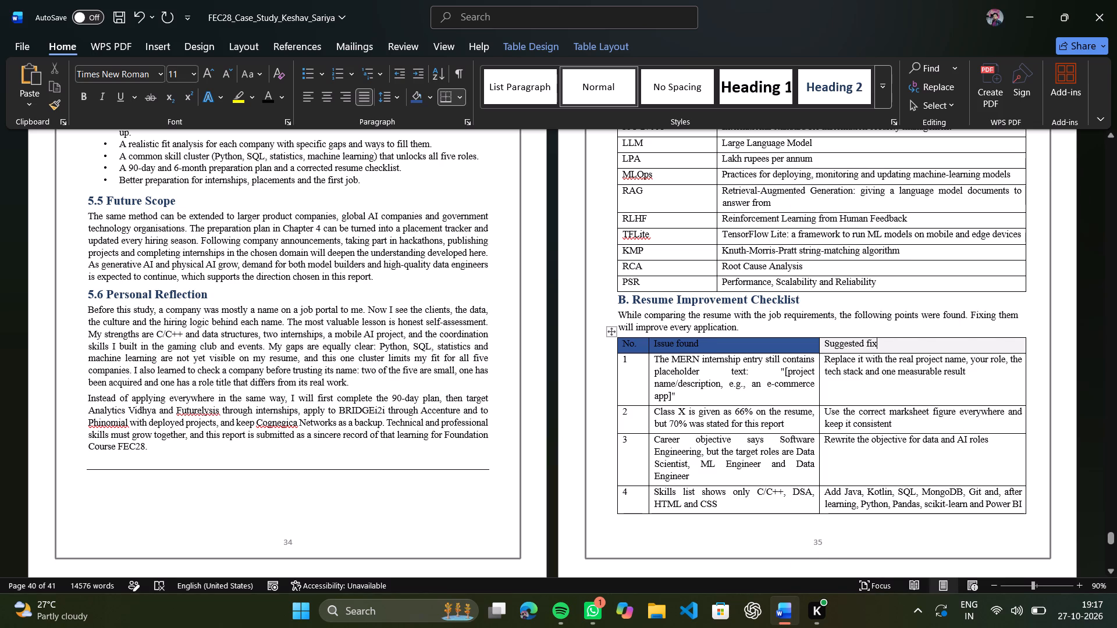
{"action": "left_click", "coordinate": [942, 345]}
{"action": "right_click", "coordinate": [942, 345]}
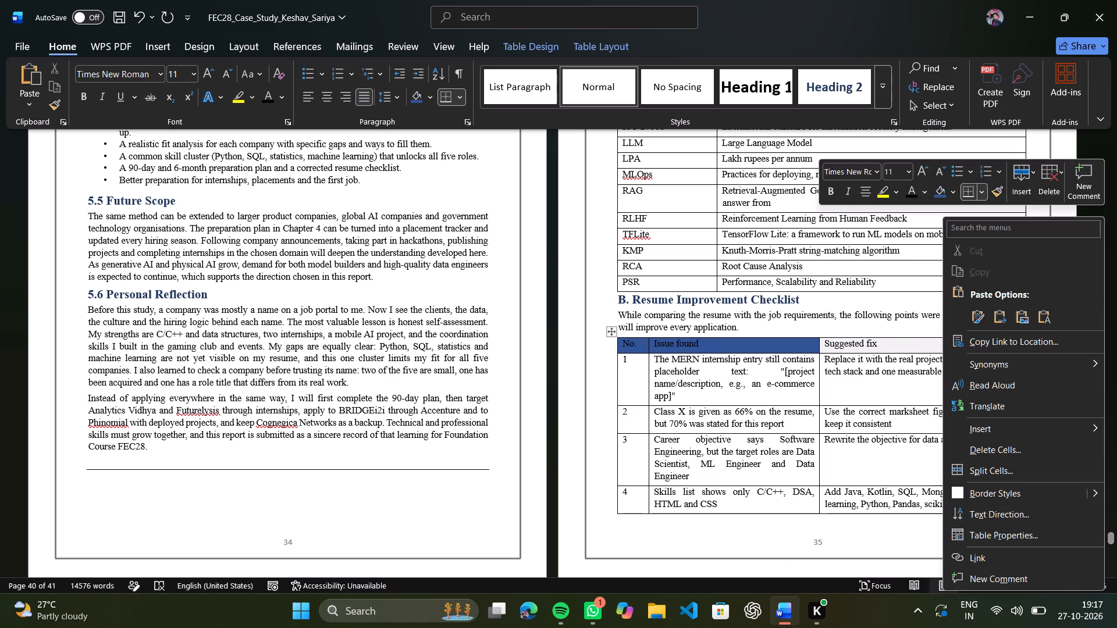
{"action": "left_click", "coordinate": [945, 194]}
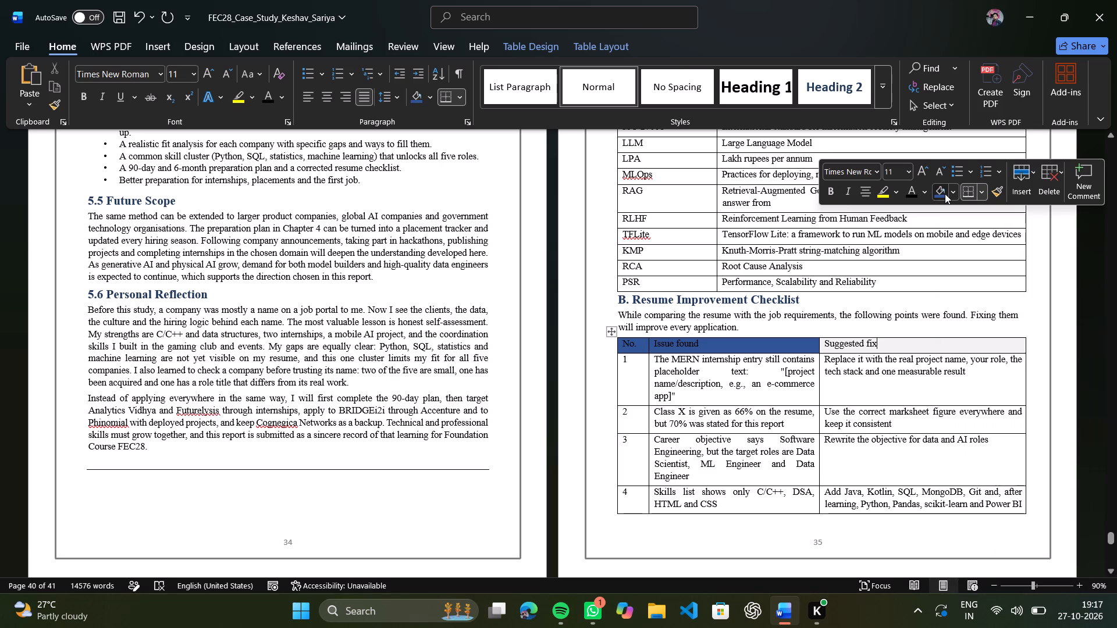
Shade the Term and Definition header row of the appendix's Glossary of Key Terms table the same dark blue.
{"action": "scroll", "coordinate": [810, 344], "scroll_direction": "down", "scroll_amount": 8}
{"action": "scroll", "coordinate": [810, 344], "scroll_direction": "up", "scroll_amount": 3}
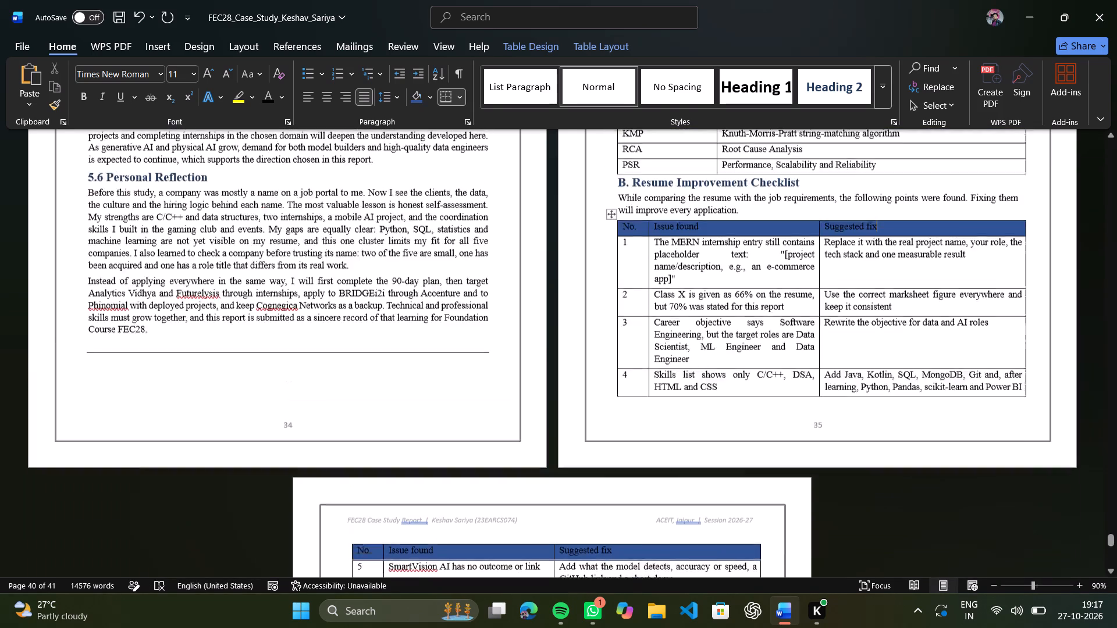
{"action": "scroll", "coordinate": [810, 344], "scroll_direction": "up", "scroll_amount": 4}
{"action": "scroll", "coordinate": [810, 344], "scroll_direction": "down", "scroll_amount": 2}
{"action": "scroll", "coordinate": [810, 344], "scroll_direction": "up", "scroll_amount": 1}
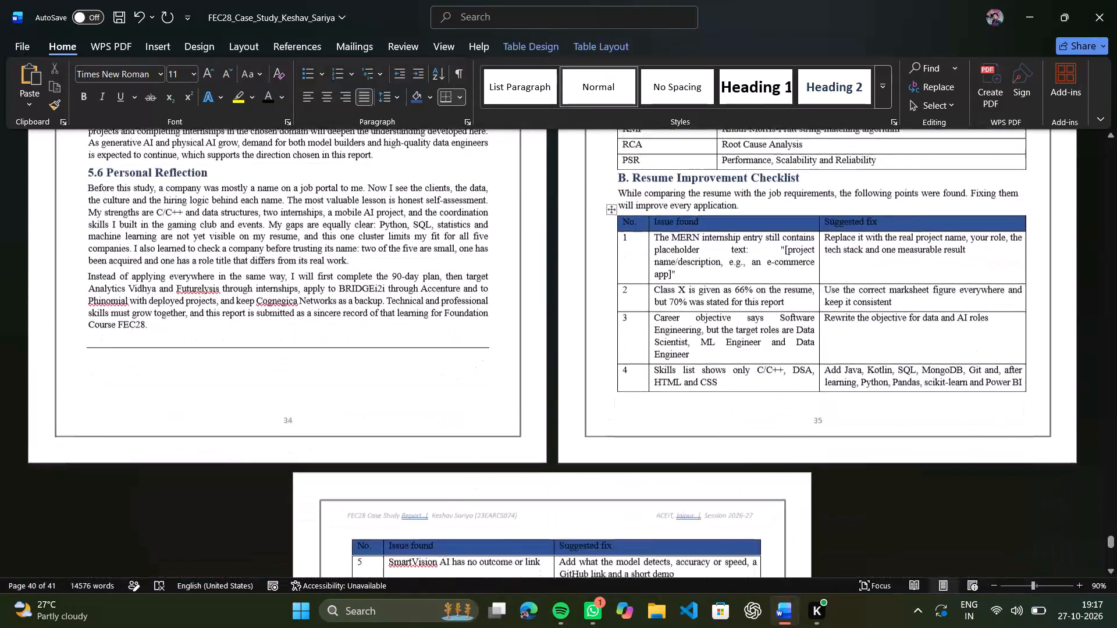
{"action": "scroll", "coordinate": [810, 344], "scroll_direction": "up", "scroll_amount": 2}
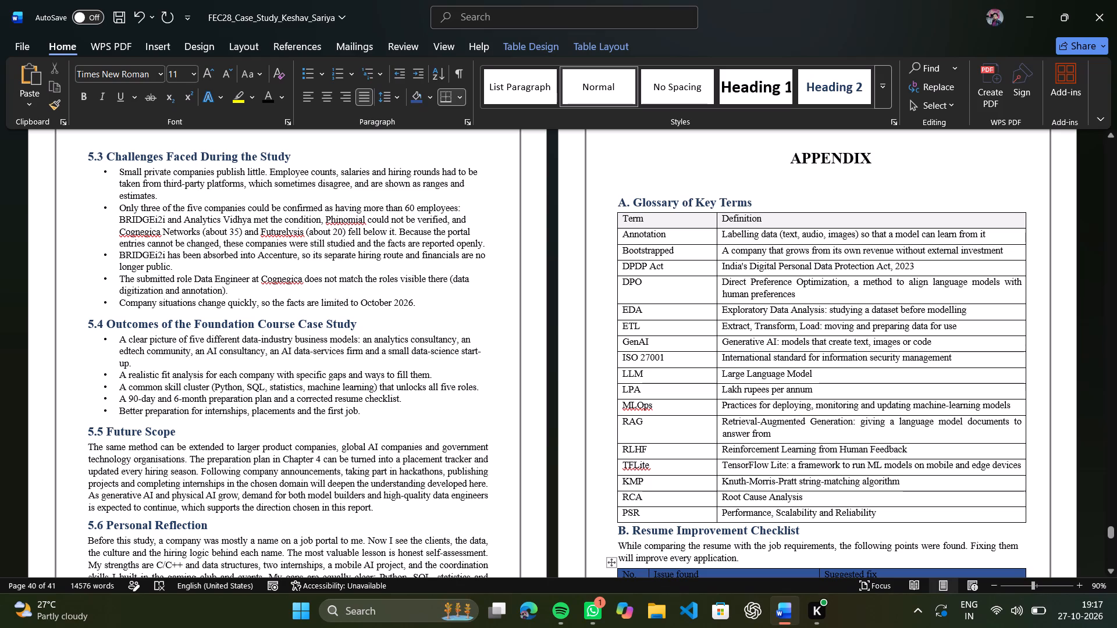
{"action": "left_click", "coordinate": [617, 223]}
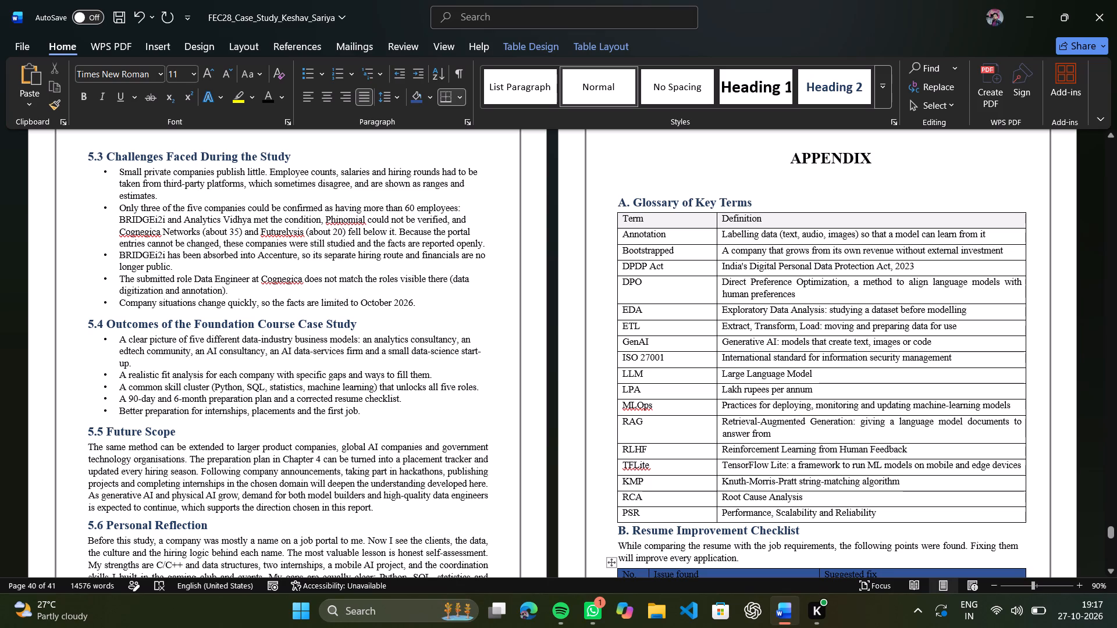
{"action": "left_click", "coordinate": [616, 228]}
{"action": "left_click", "coordinate": [616, 228]}
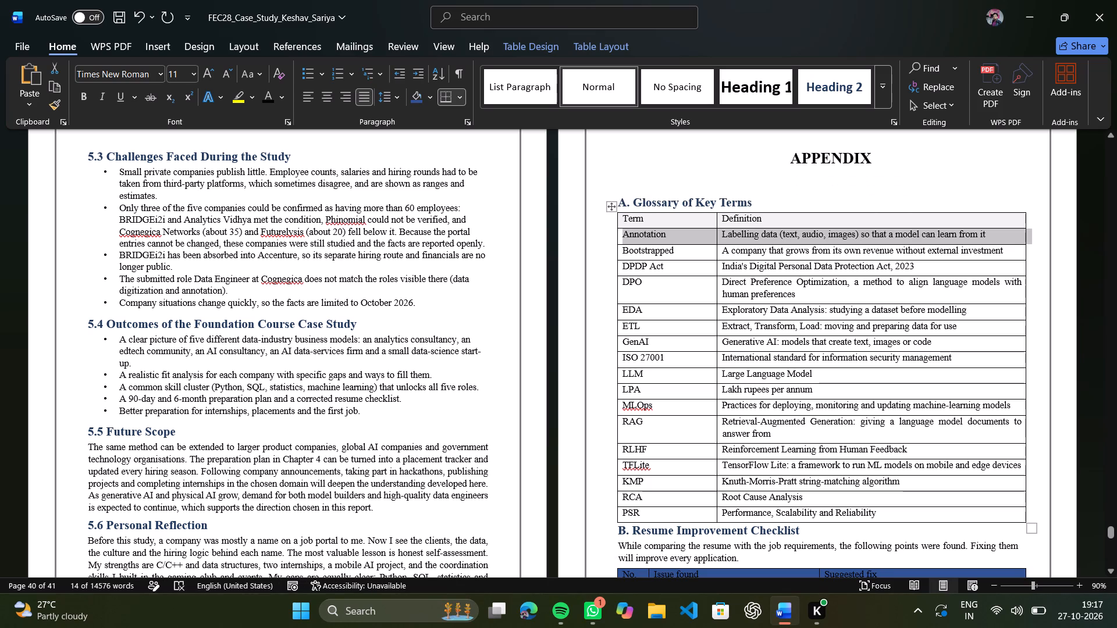
{"action": "triple_click", "coordinate": [616, 228]}
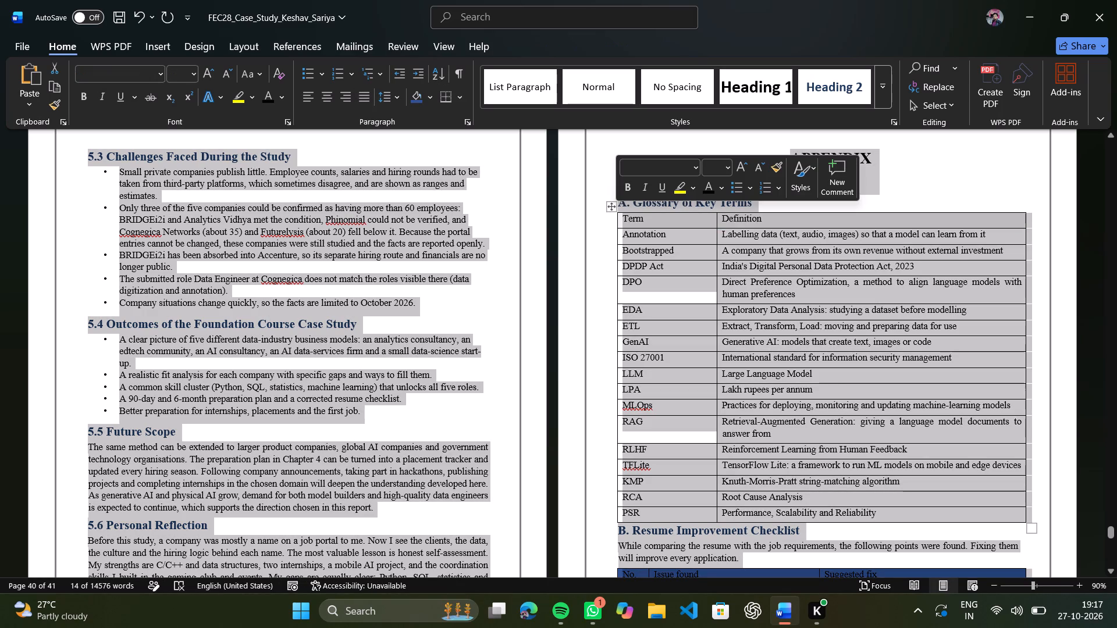
{"action": "left_click", "coordinate": [619, 221]}
{"action": "double_click", "coordinate": [619, 221]}
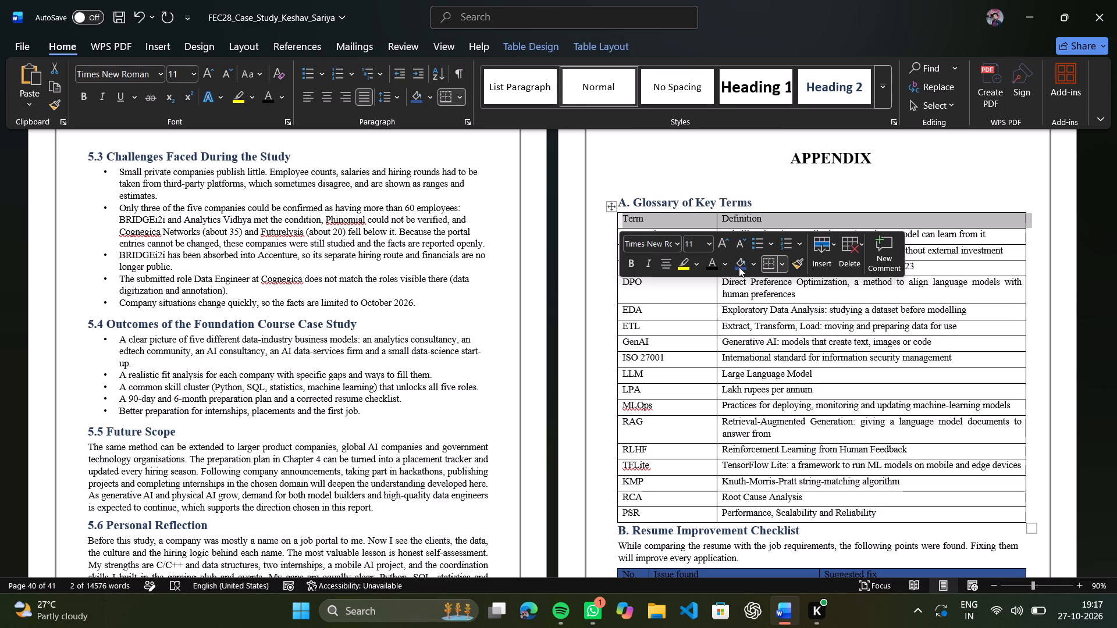
{"action": "left_click", "coordinate": [739, 267]}
{"action": "left_click", "coordinate": [601, 347]}
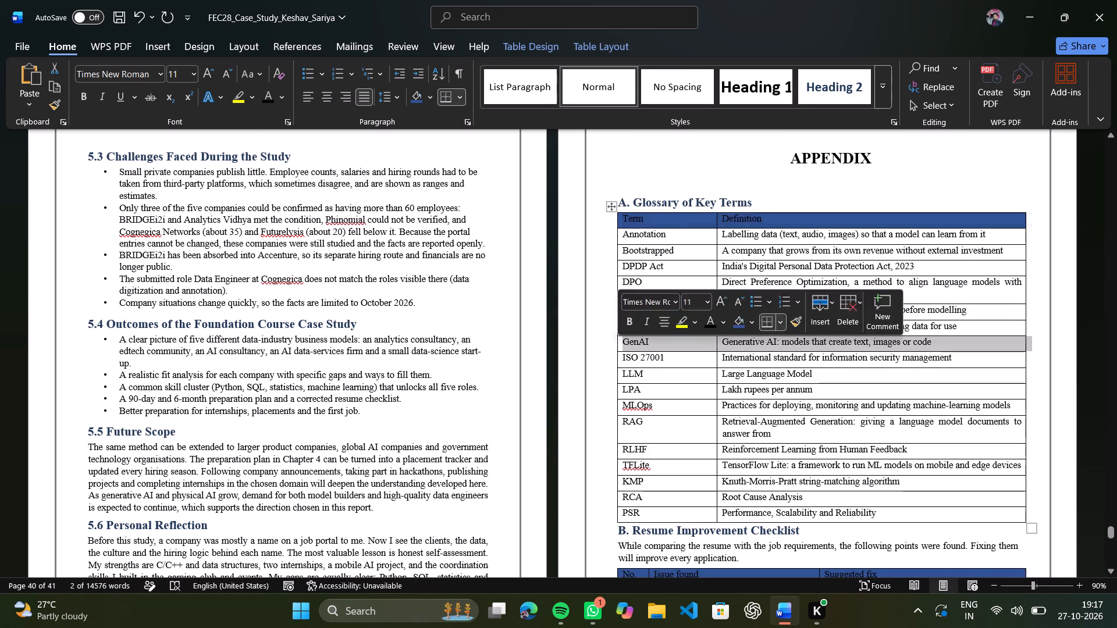
Shade the Period, Focus and Target header row of the 4.8 Practical Preparation Plan table dark blue.
{"action": "scroll", "coordinate": [601, 347], "scroll_direction": "up", "scroll_amount": 4}
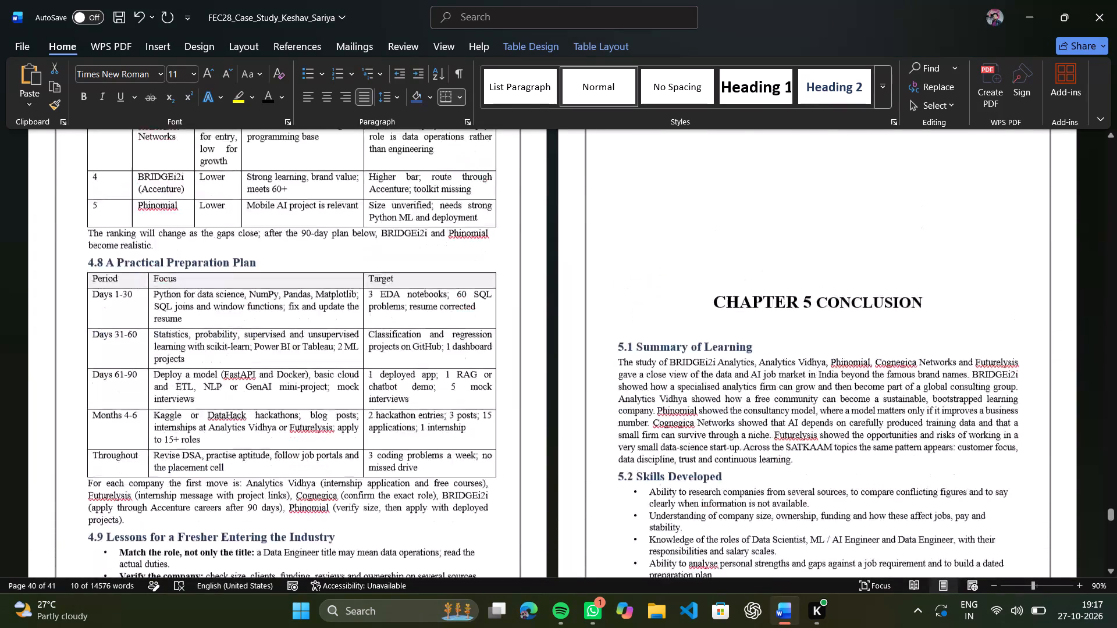
{"action": "scroll", "coordinate": [601, 347], "scroll_direction": "down", "scroll_amount": 1}
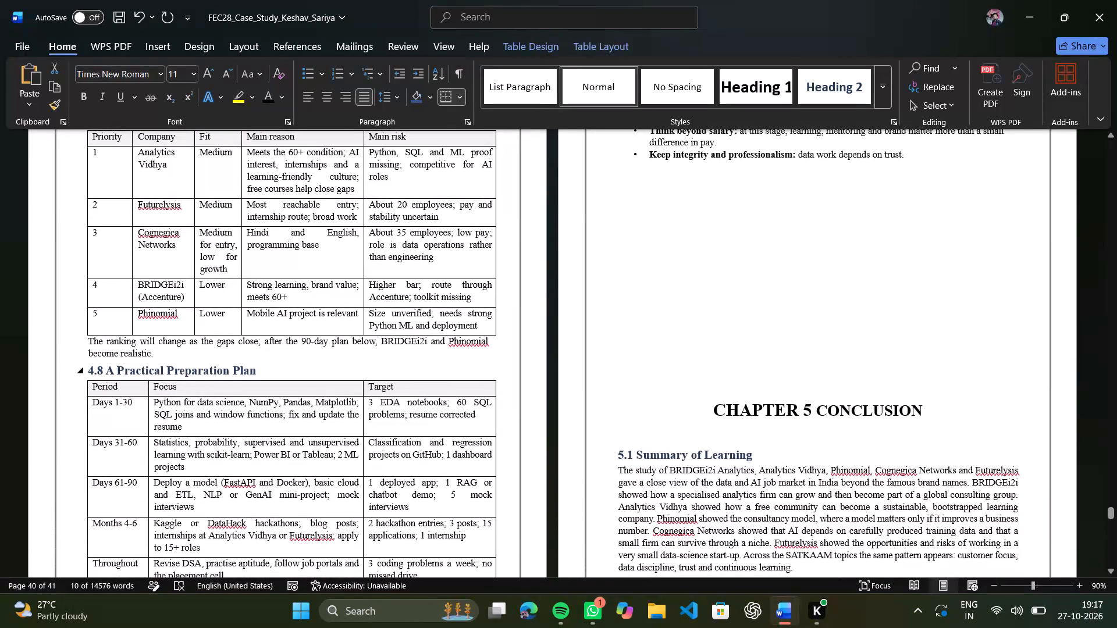
{"action": "left_click", "coordinate": [88, 395]}
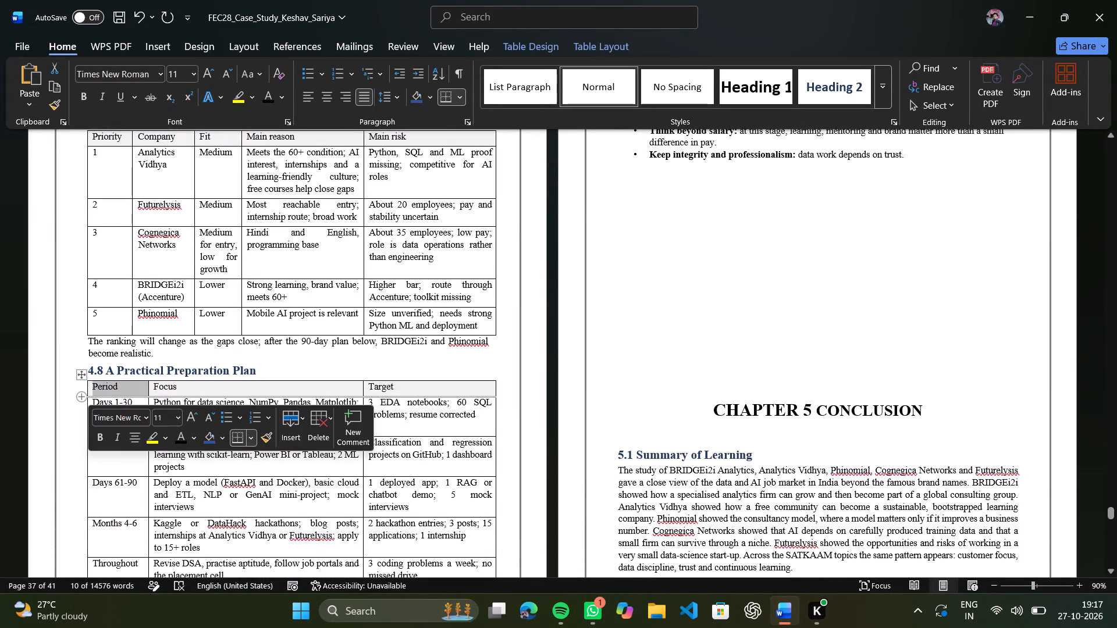
{"action": "double_click", "coordinate": [88, 395]}
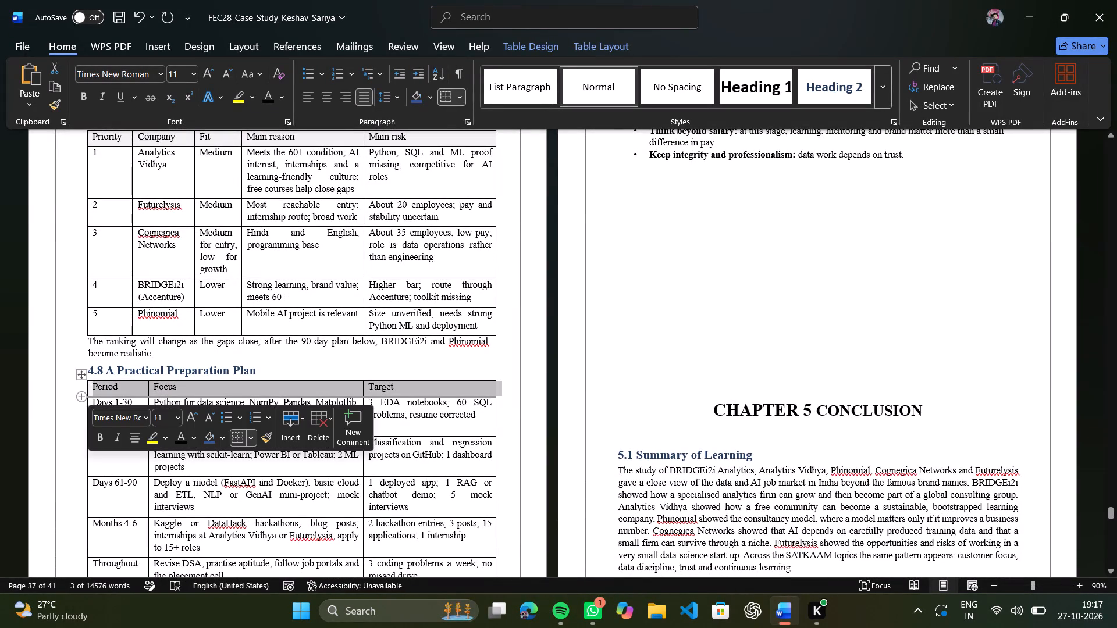
{"action": "left_click", "coordinate": [216, 442]}
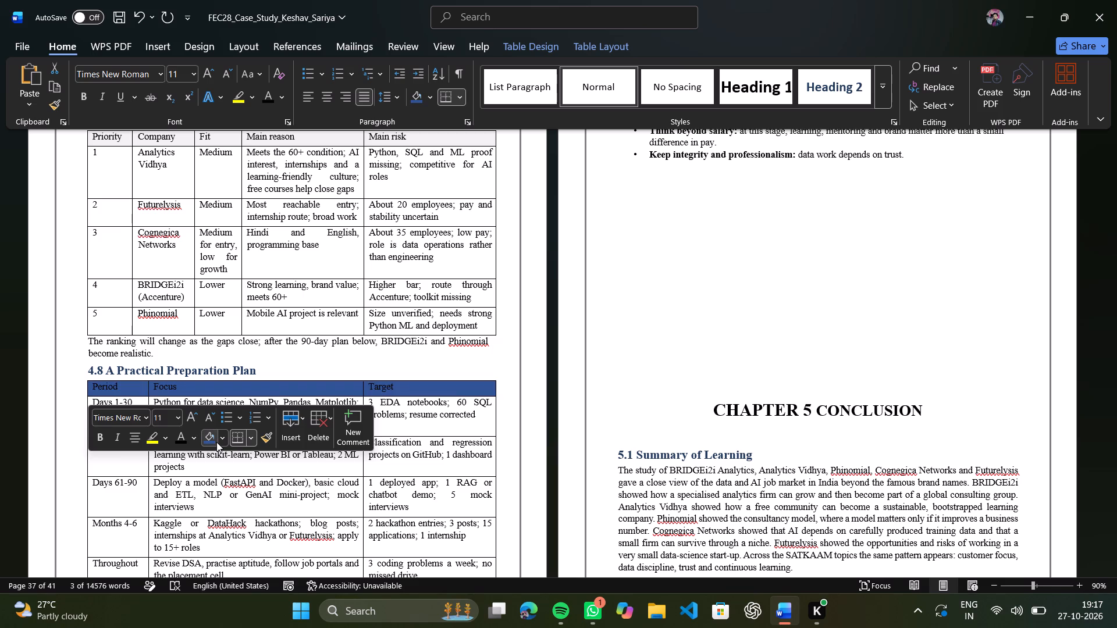
{"action": "left_click", "coordinate": [222, 441]}
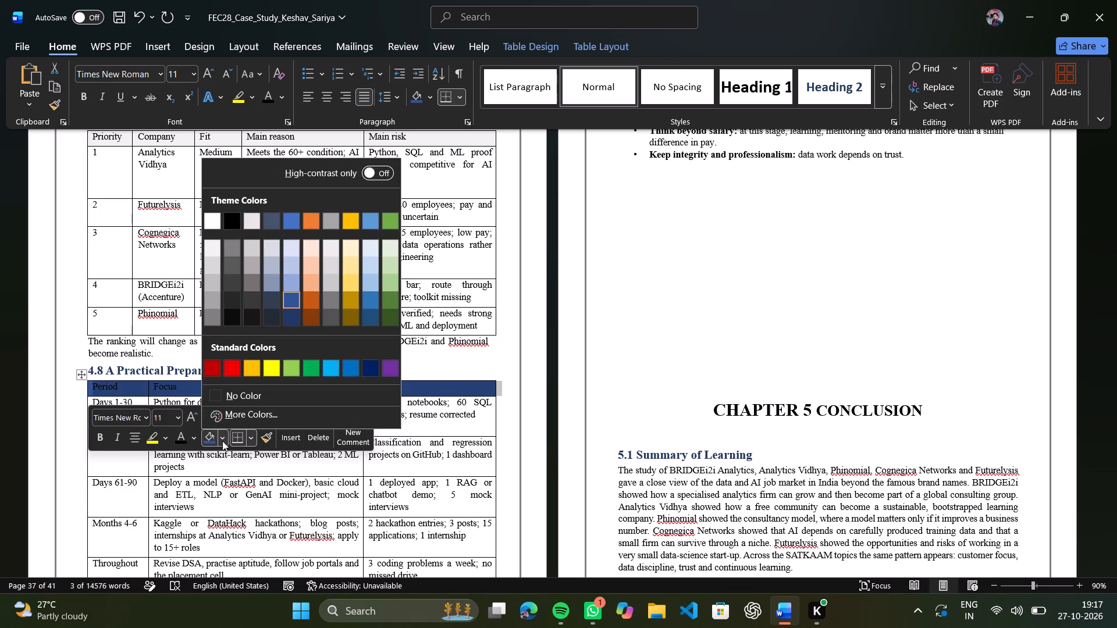
{"action": "left_click", "coordinate": [292, 302]}
{"action": "left_click", "coordinate": [292, 302]}
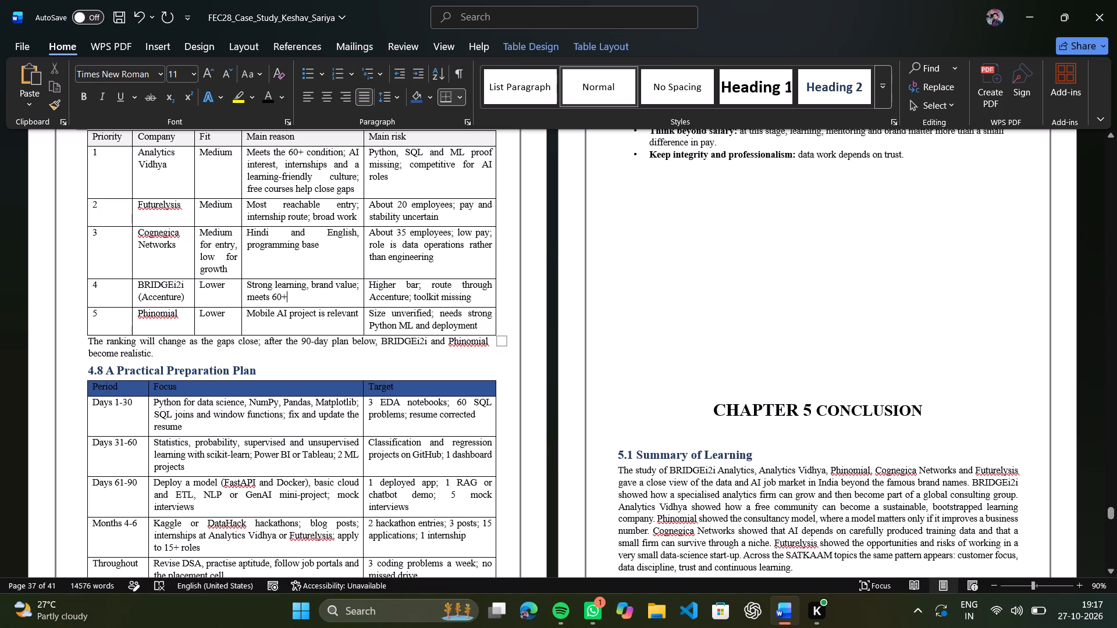
Shade the header row of the 4.7 Fit Ranking table the same dark blue.
{"action": "scroll", "coordinate": [300, 271], "scroll_direction": "up", "scroll_amount": 2}
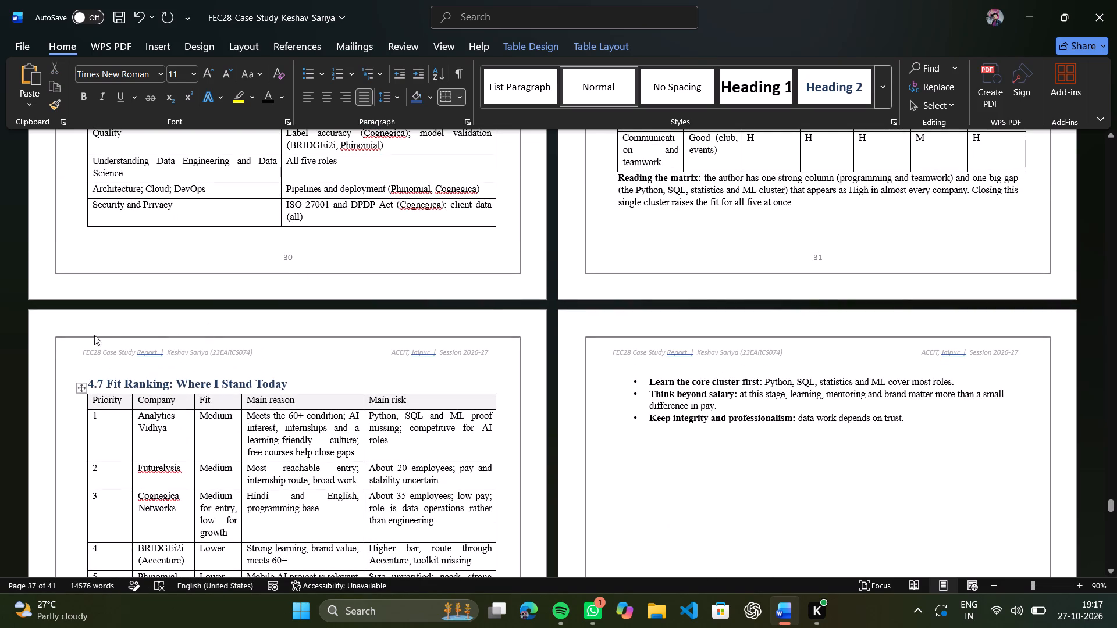
{"action": "double_click", "coordinate": [88, 405]}
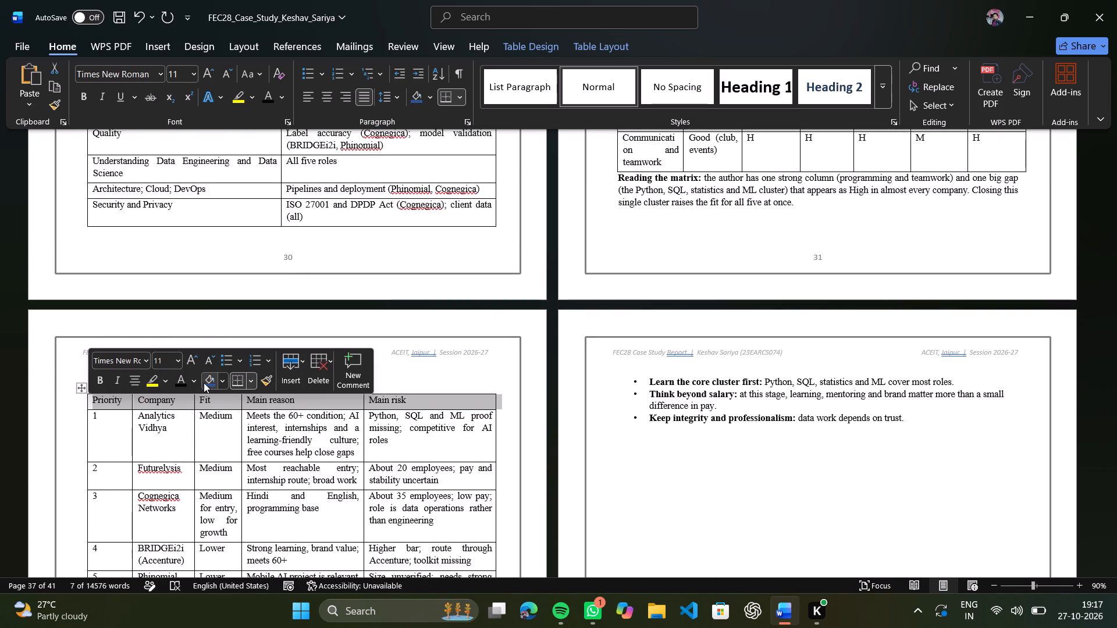
{"action": "left_click", "coordinate": [204, 383]}
{"action": "scroll", "coordinate": [336, 271], "scroll_direction": "up", "scroll_amount": 2}
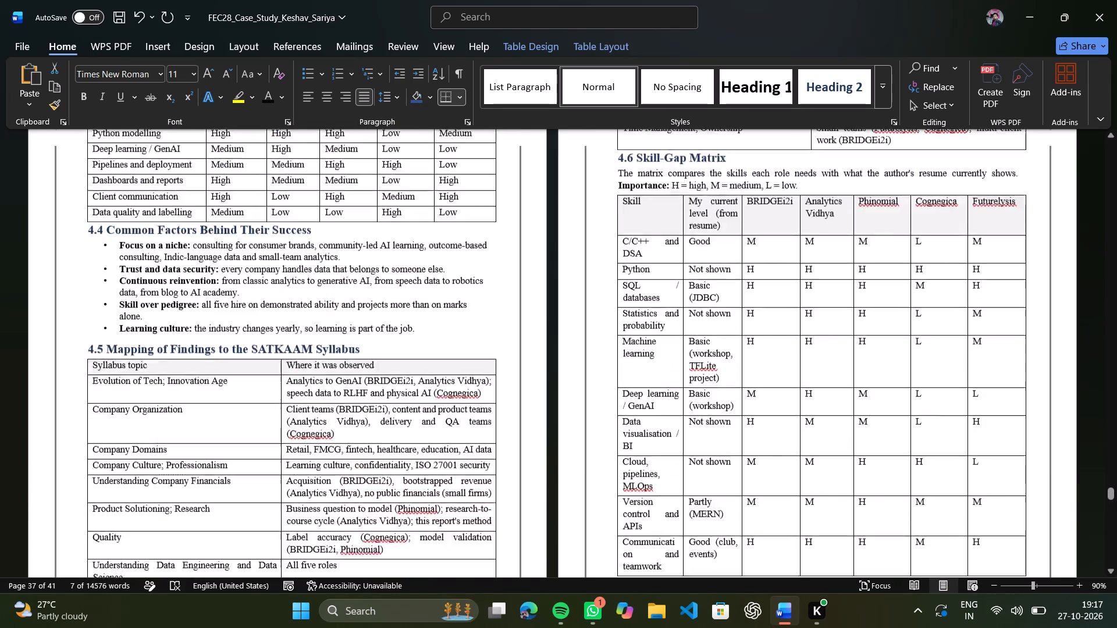
Shade the header row of the 4.6 Skill-Gap Matrix table the same dark blue.
{"action": "scroll", "coordinate": [336, 271], "scroll_direction": "up", "scroll_amount": 1}
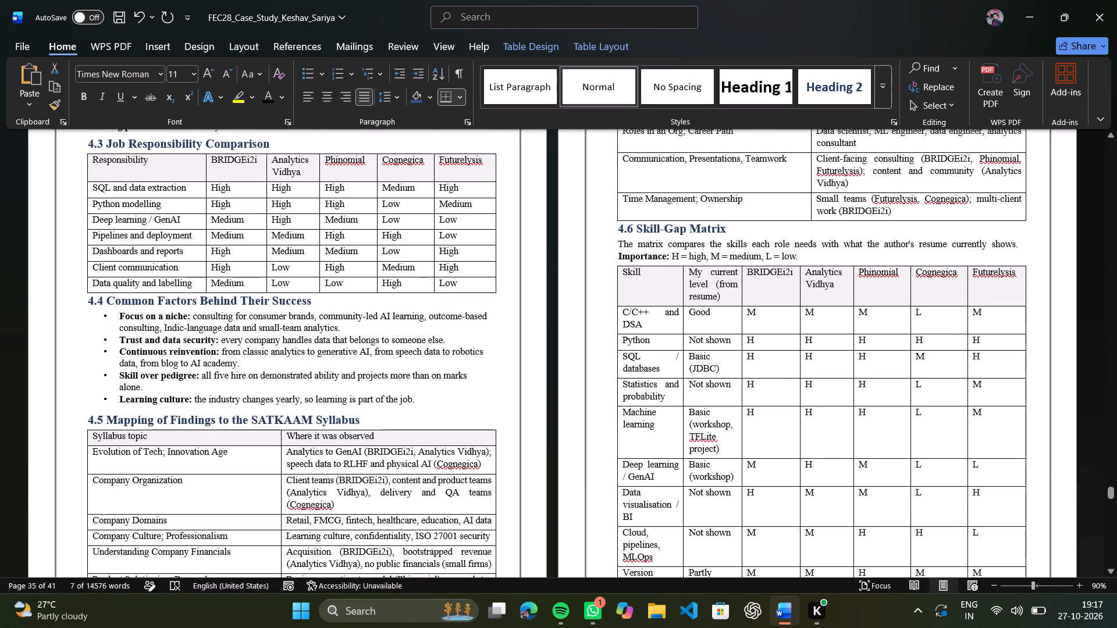
{"action": "left_click", "coordinate": [618, 294]}
{"action": "left_click", "coordinate": [618, 294]}
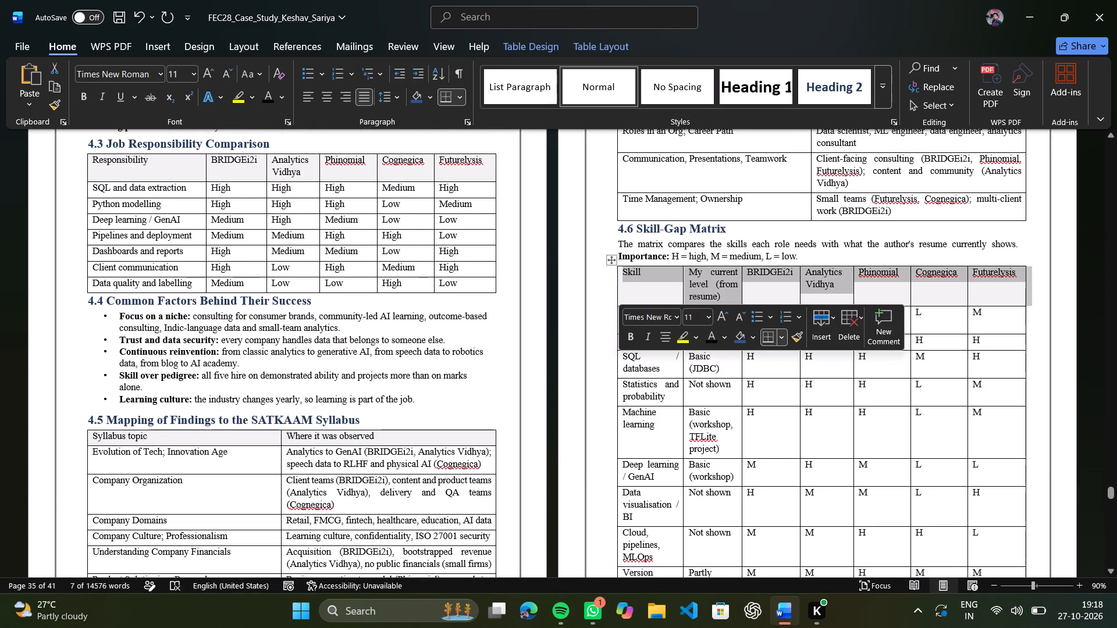
{"action": "left_click", "coordinate": [742, 335]}
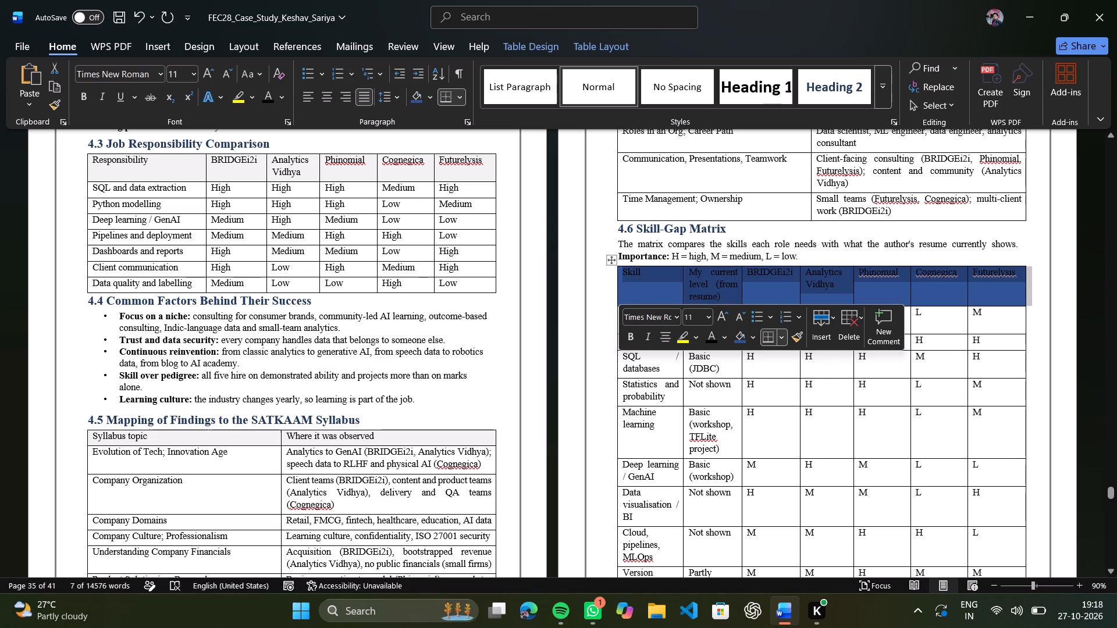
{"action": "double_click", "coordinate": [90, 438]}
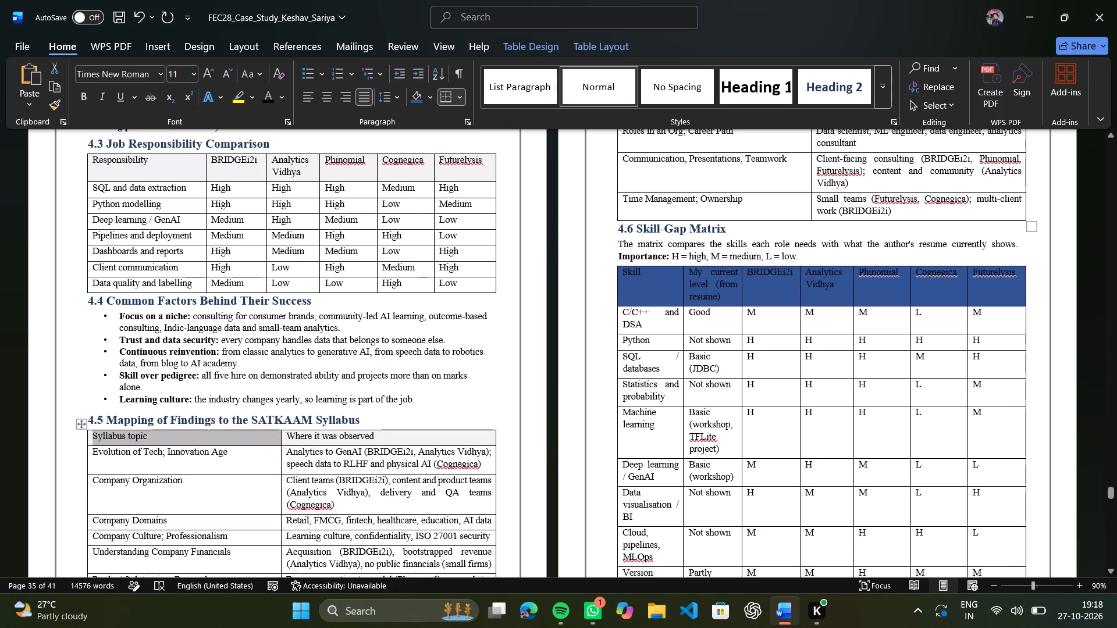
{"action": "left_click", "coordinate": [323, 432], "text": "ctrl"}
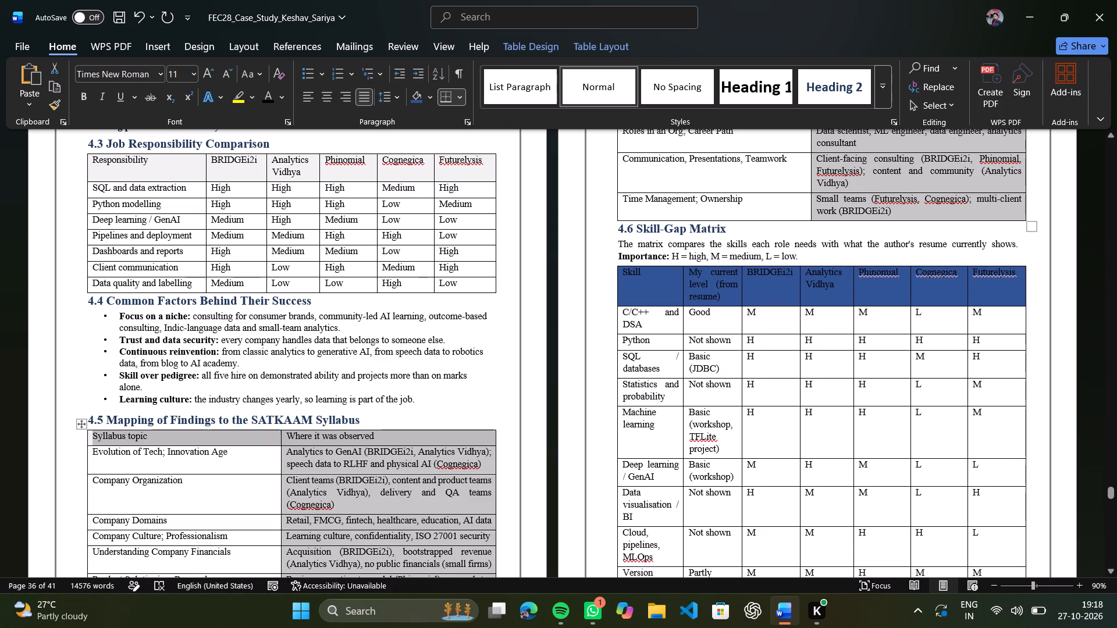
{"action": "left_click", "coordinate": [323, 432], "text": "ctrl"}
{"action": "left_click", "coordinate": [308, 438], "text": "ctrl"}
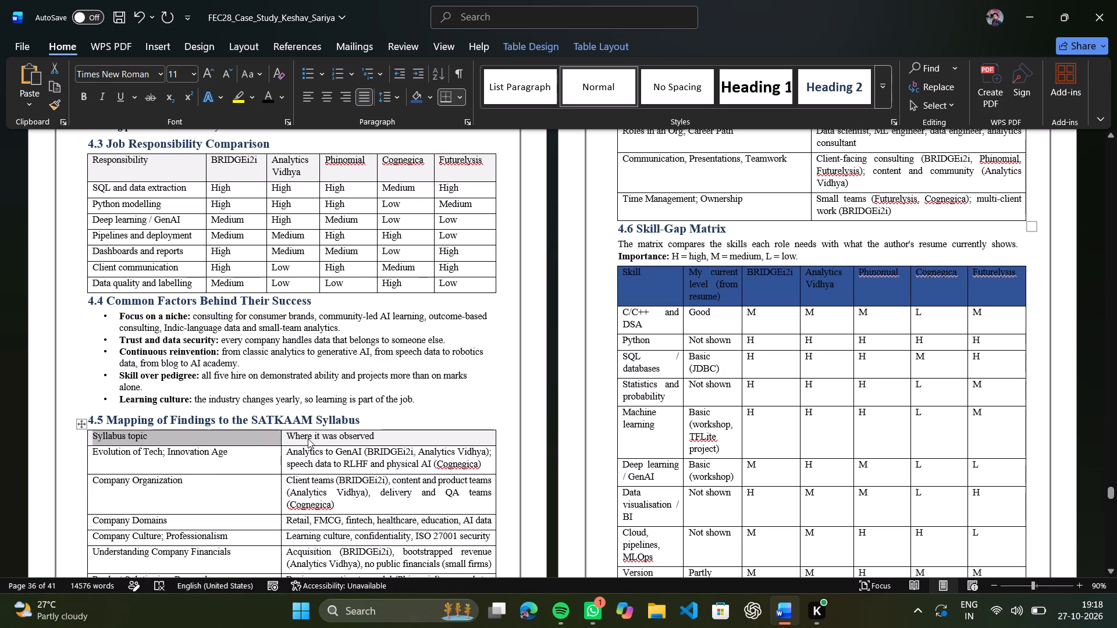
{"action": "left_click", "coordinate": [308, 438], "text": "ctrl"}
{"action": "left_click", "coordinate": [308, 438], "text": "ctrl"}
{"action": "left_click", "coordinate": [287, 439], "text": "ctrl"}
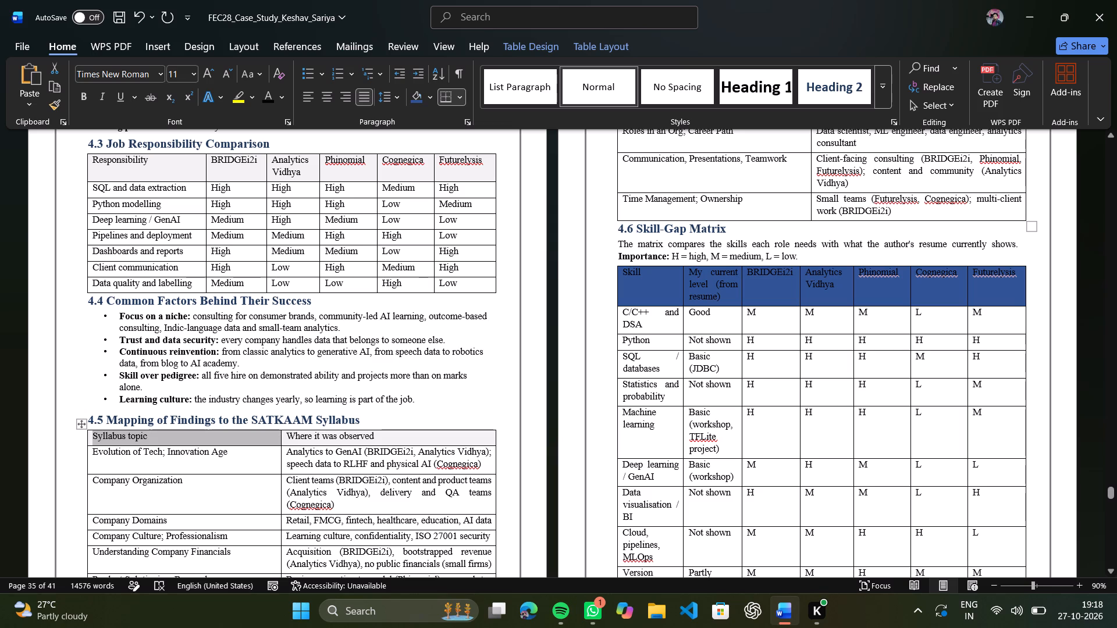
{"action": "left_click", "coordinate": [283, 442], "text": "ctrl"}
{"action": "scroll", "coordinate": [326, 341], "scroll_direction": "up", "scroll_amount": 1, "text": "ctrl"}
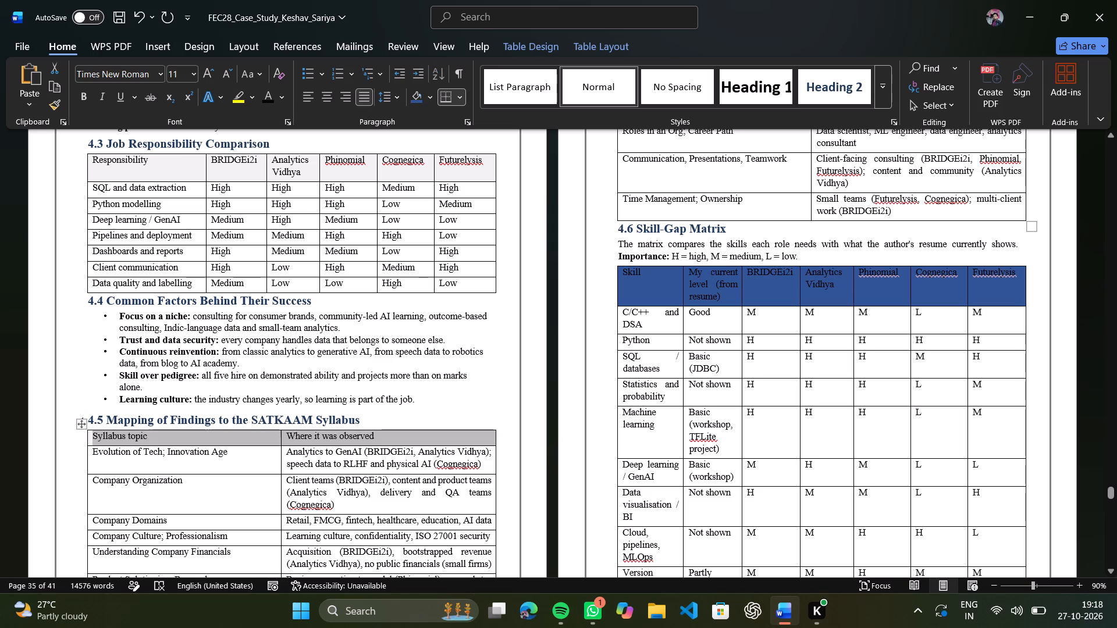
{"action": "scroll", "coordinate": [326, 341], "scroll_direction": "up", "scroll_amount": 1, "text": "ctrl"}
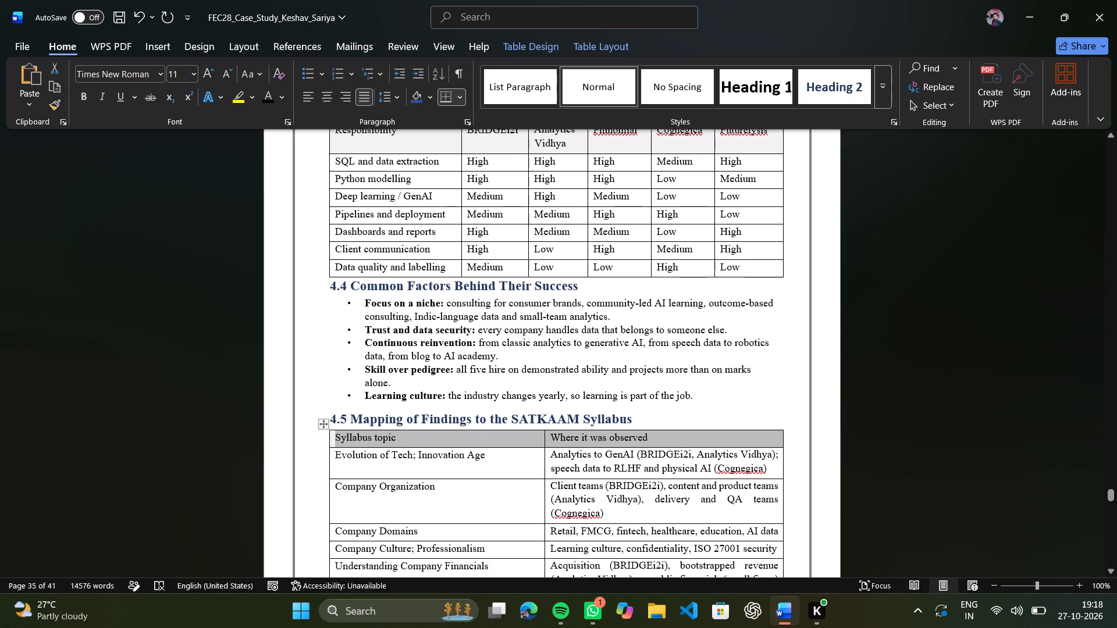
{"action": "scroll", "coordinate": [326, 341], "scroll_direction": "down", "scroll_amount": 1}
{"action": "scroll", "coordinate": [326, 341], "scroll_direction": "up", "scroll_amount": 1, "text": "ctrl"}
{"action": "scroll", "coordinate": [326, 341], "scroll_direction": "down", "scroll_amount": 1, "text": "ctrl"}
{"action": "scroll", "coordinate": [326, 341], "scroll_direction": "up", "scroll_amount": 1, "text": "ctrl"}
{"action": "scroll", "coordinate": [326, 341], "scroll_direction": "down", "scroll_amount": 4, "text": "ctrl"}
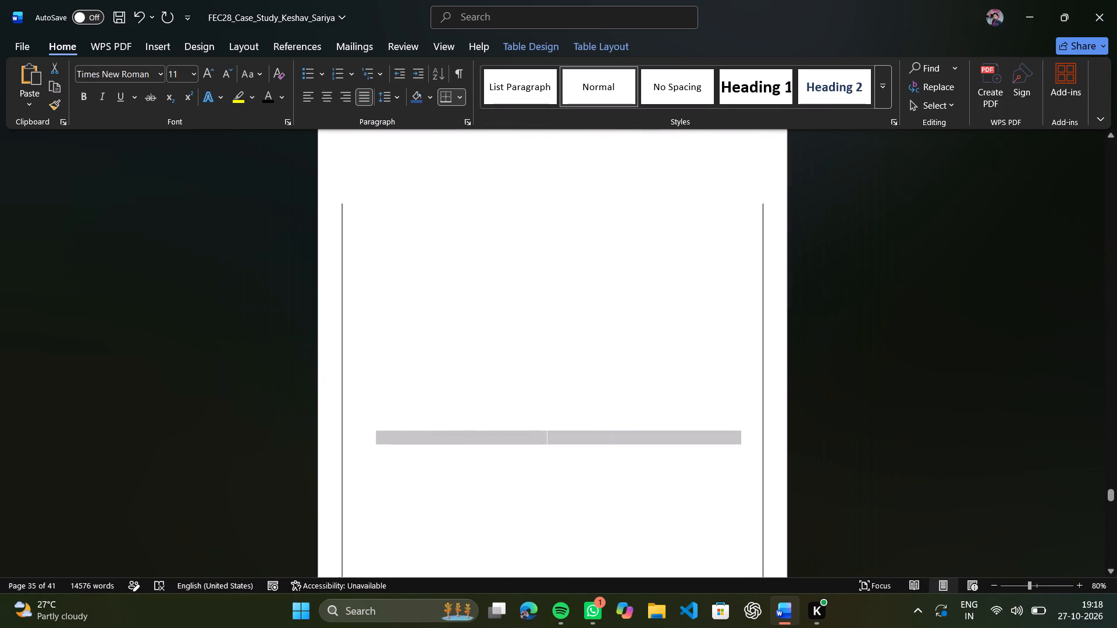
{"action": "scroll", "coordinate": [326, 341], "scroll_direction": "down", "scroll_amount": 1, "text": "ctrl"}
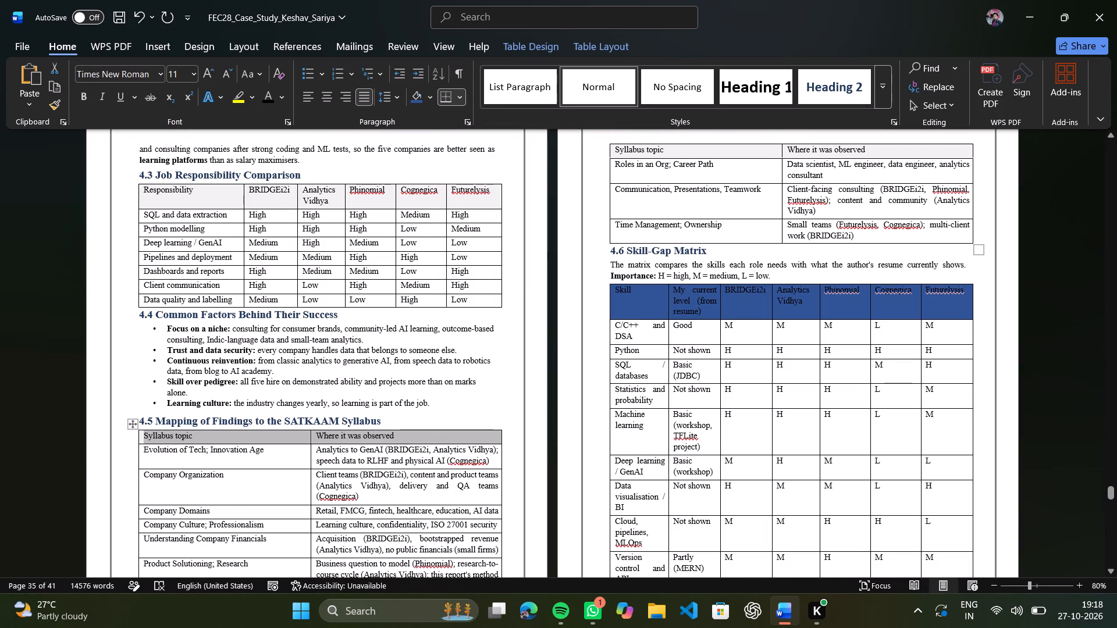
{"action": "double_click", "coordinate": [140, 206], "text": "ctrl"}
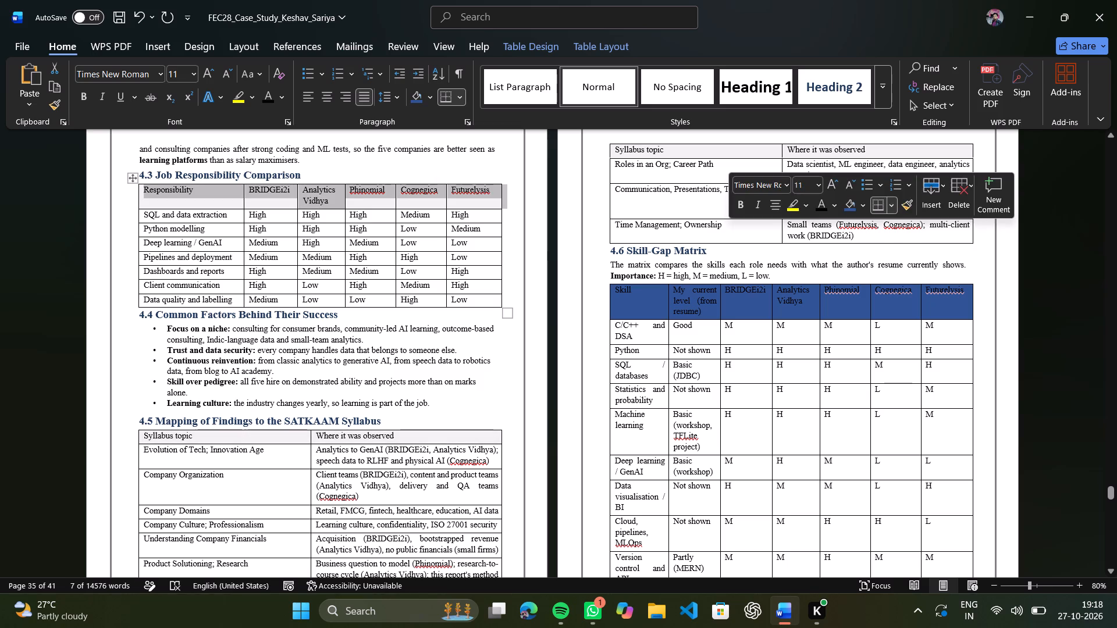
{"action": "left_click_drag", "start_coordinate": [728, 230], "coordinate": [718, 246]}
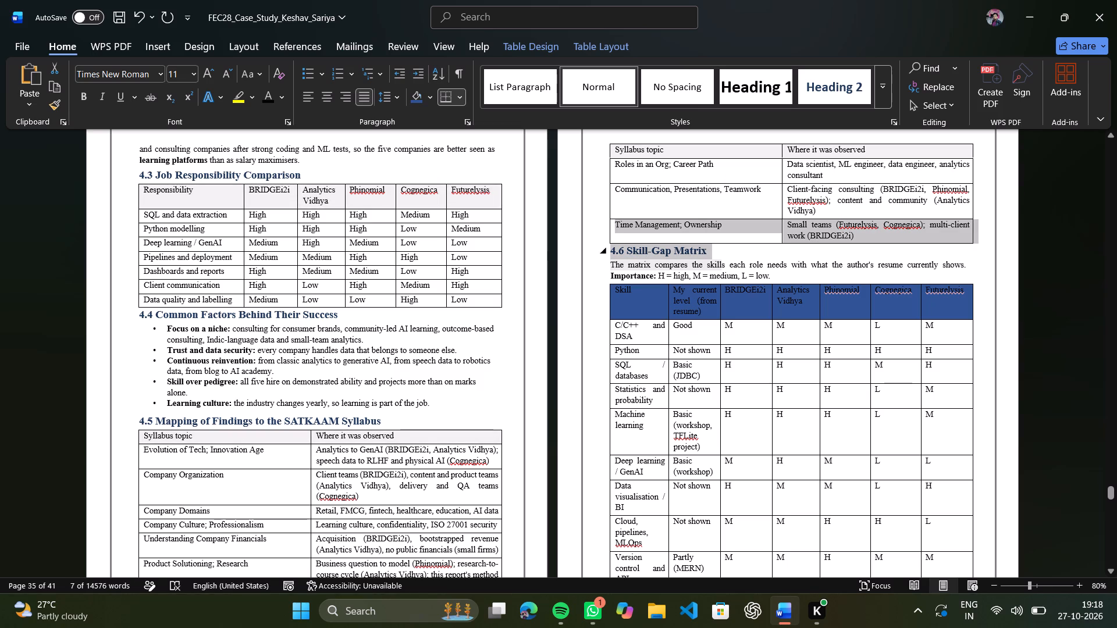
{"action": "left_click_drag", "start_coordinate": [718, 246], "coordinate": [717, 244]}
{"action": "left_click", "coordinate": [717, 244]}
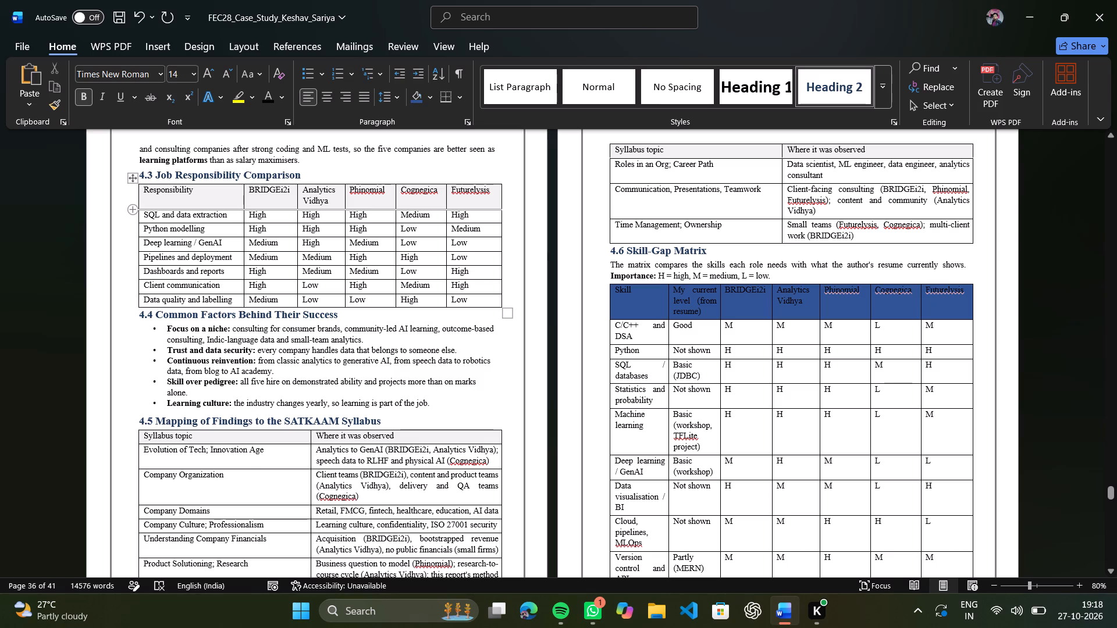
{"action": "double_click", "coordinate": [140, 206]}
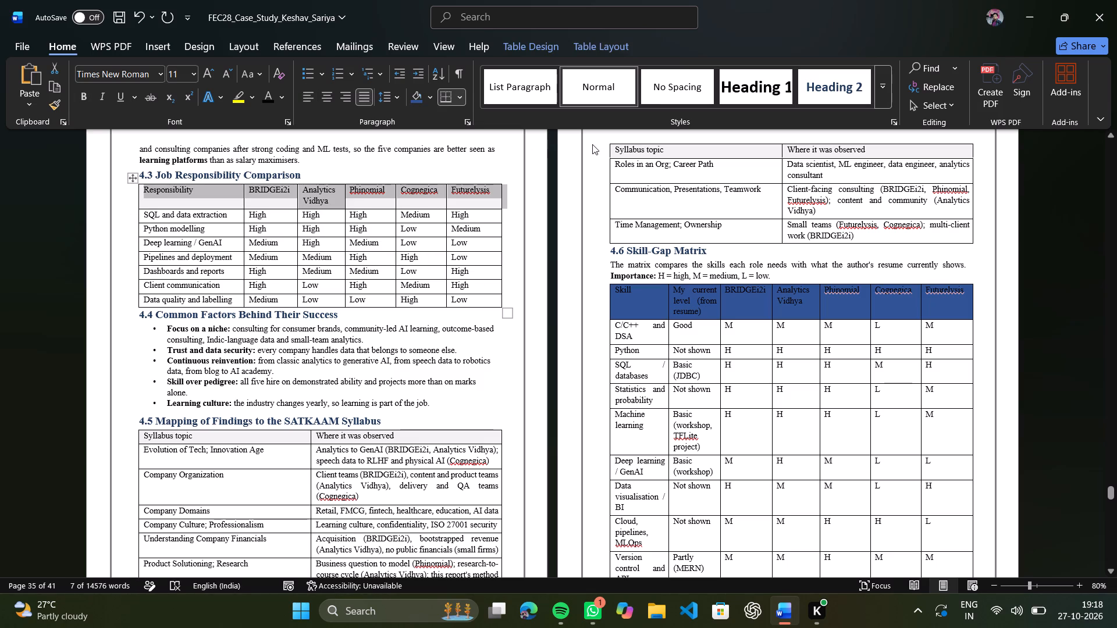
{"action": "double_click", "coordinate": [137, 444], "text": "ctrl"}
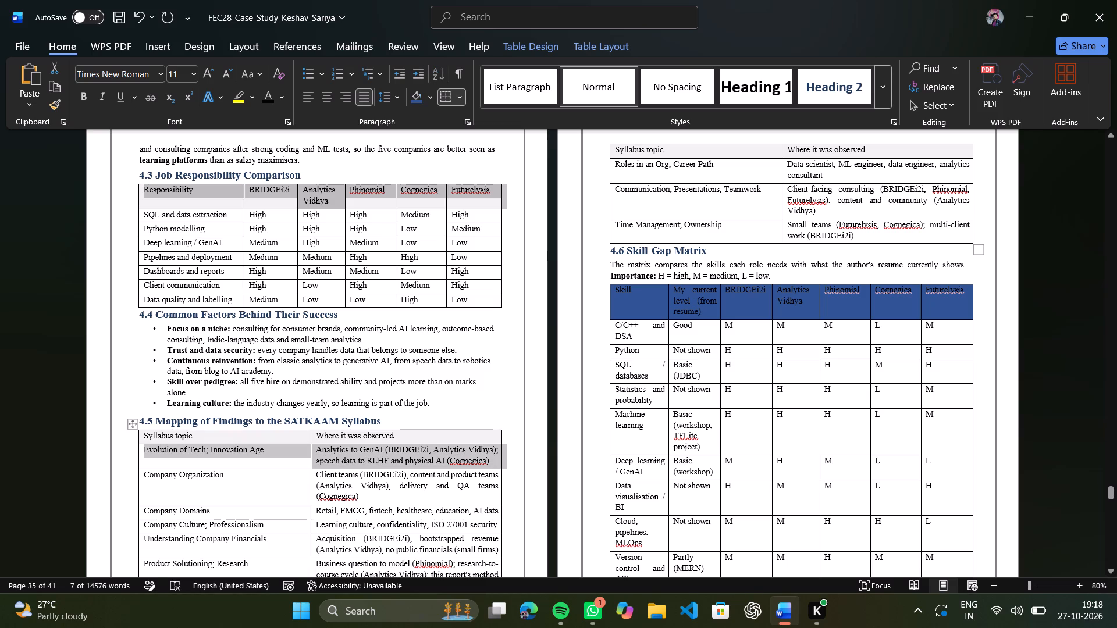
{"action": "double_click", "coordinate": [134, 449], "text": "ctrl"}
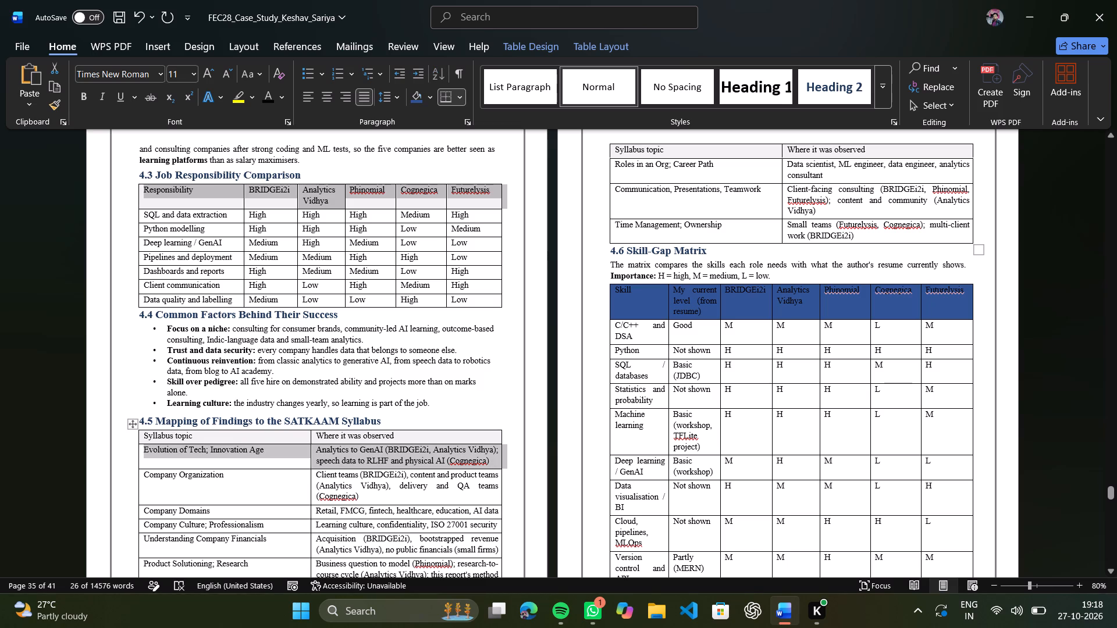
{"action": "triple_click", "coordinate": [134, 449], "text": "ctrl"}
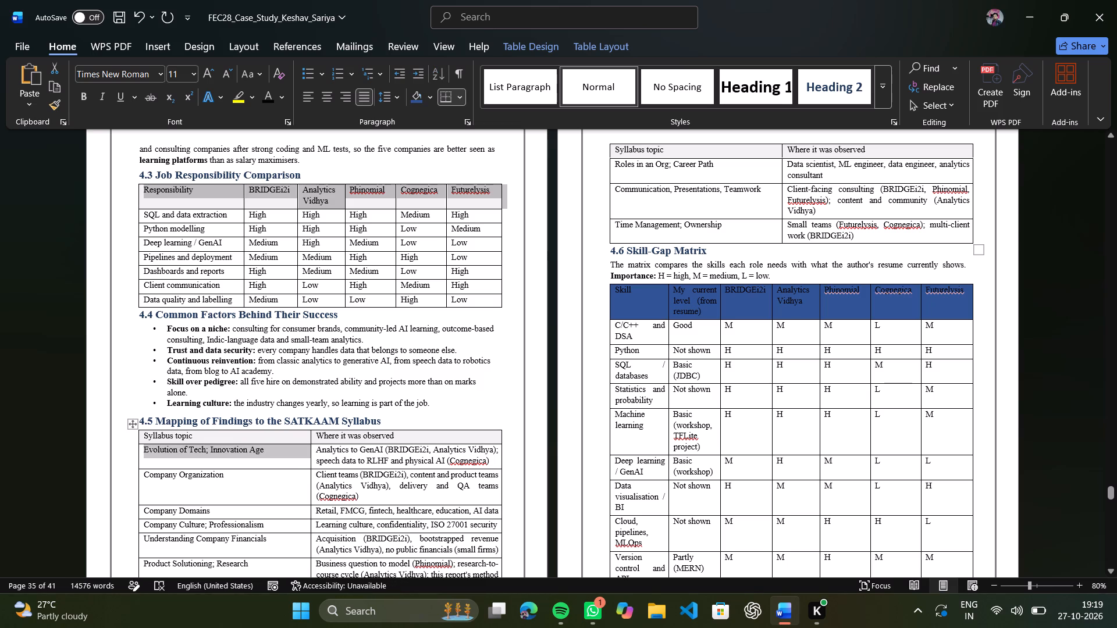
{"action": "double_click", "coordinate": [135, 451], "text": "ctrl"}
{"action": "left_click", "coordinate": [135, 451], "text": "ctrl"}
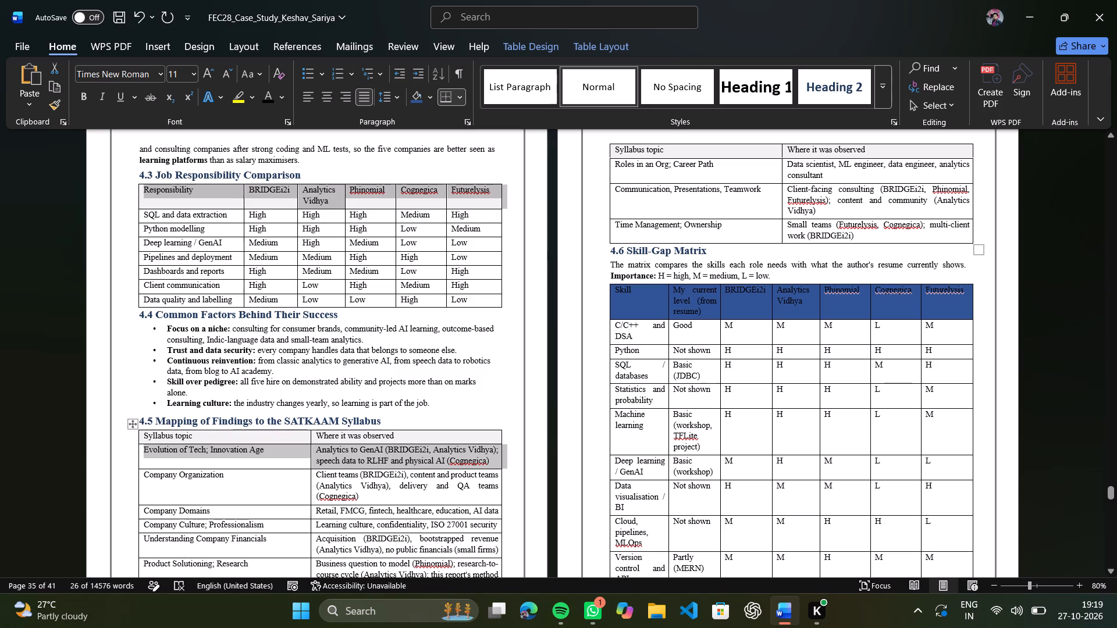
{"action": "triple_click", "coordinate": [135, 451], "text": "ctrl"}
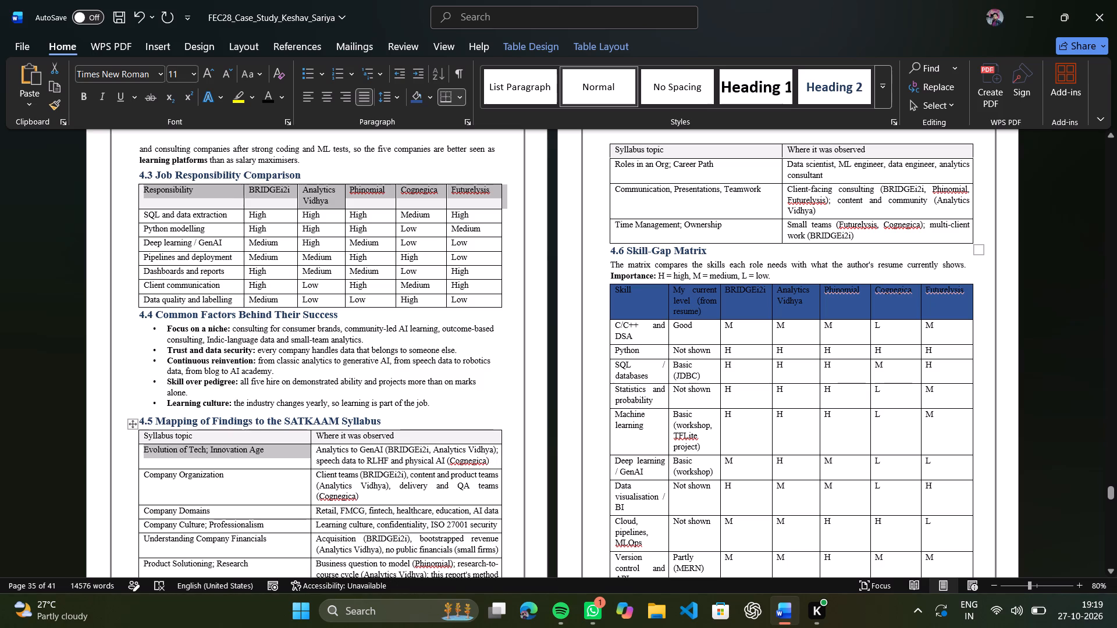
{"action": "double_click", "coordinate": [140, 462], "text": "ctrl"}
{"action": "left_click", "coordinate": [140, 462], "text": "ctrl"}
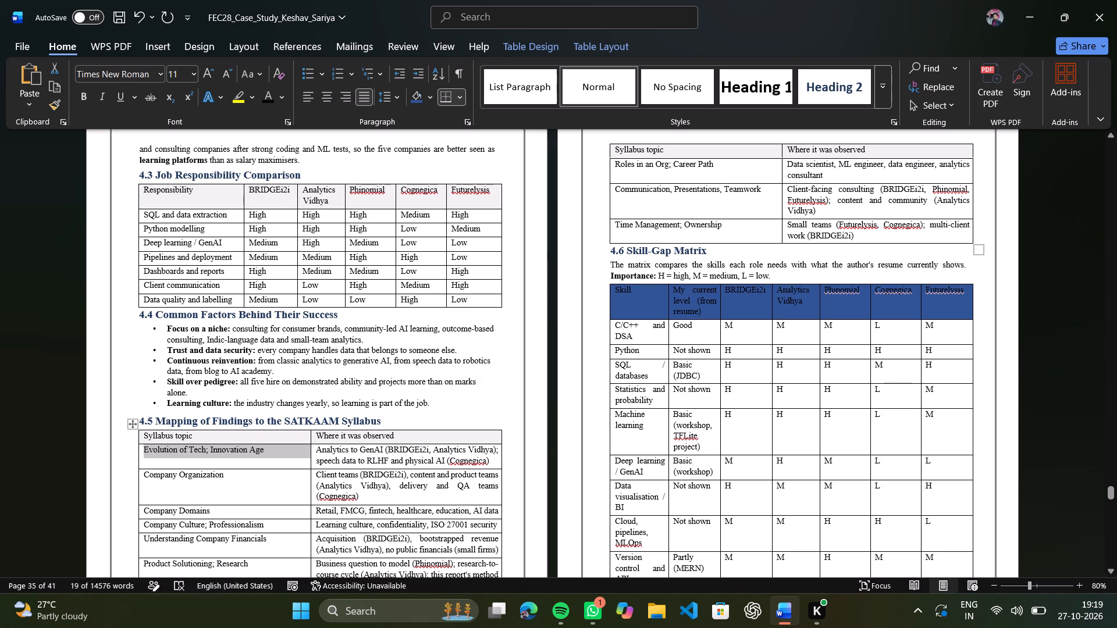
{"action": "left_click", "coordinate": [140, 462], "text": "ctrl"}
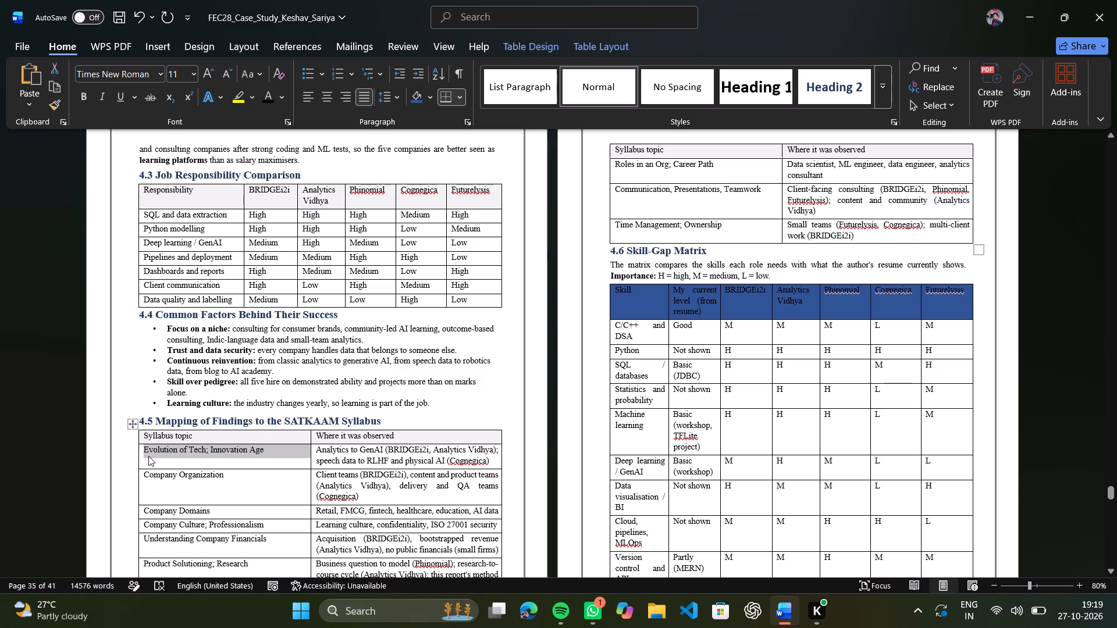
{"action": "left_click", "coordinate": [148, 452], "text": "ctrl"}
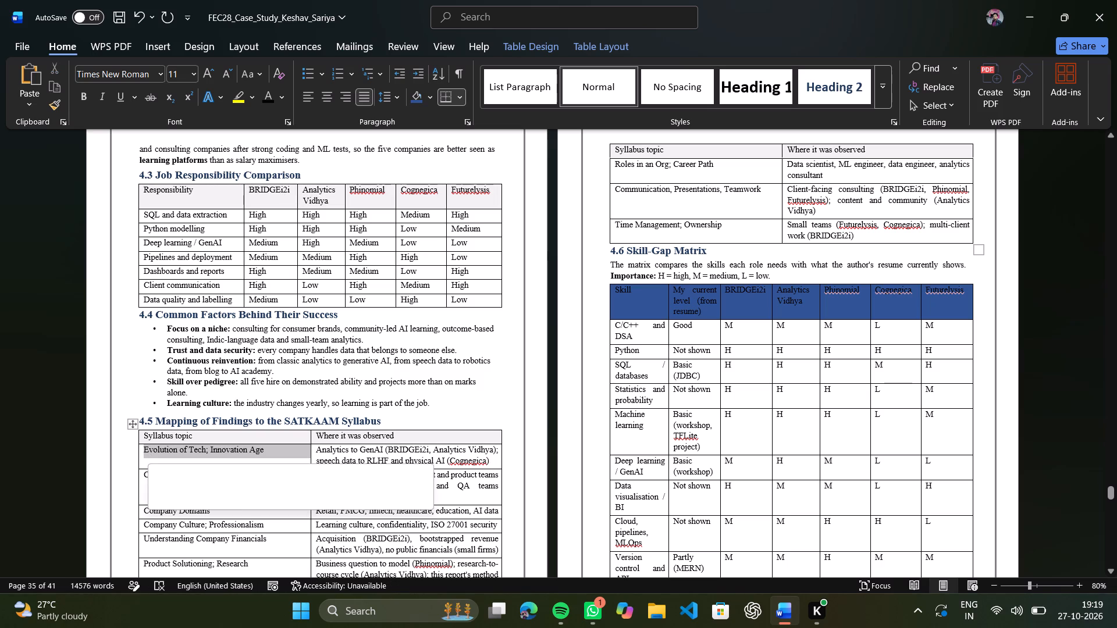
Shade the Responsibility and company-name header row of the 4.3 Job Responsibility Comparison table dark blue.
{"action": "double_click", "coordinate": [143, 208]}
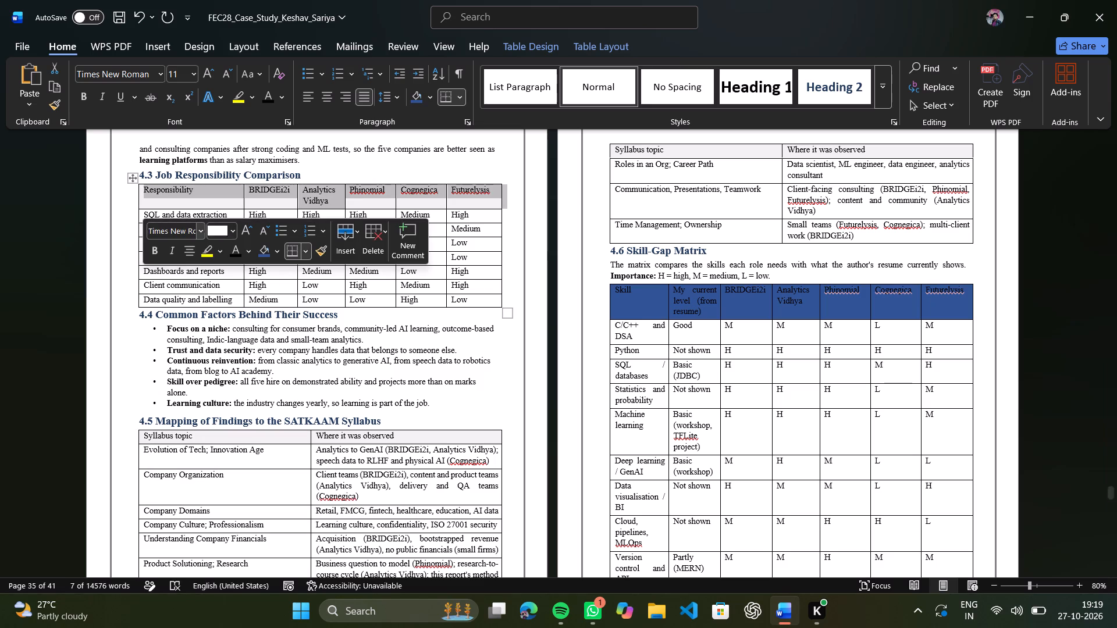
{"action": "left_click", "coordinate": [262, 256]}
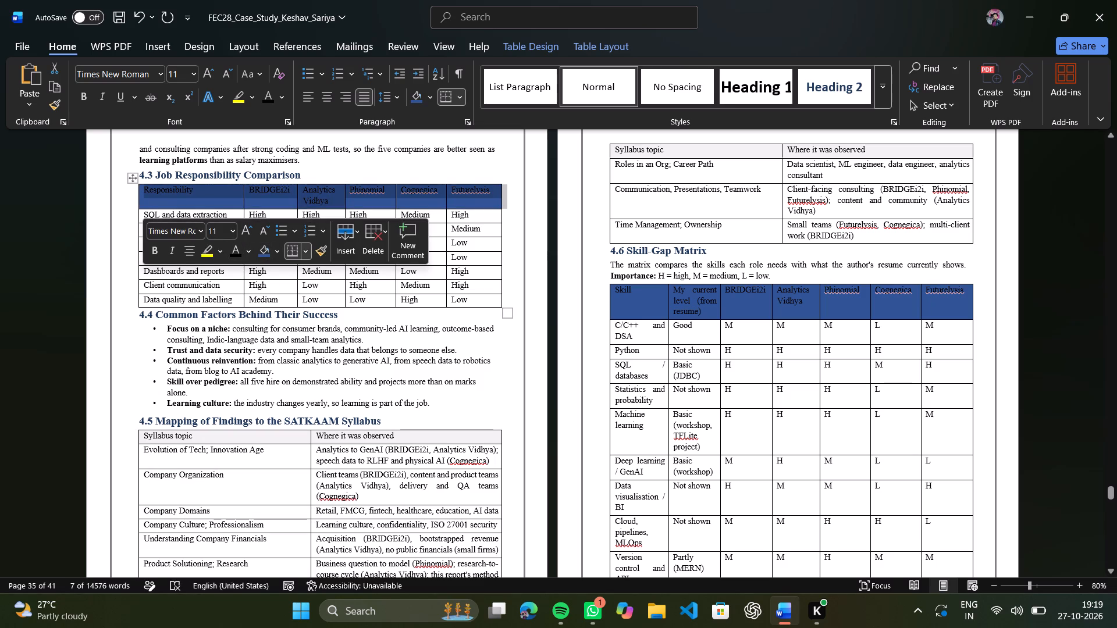
Shade the Syllabus topic and Where it was observed header row of the 4.5 mapping table the same dark blue.
{"action": "double_click", "coordinate": [142, 442]}
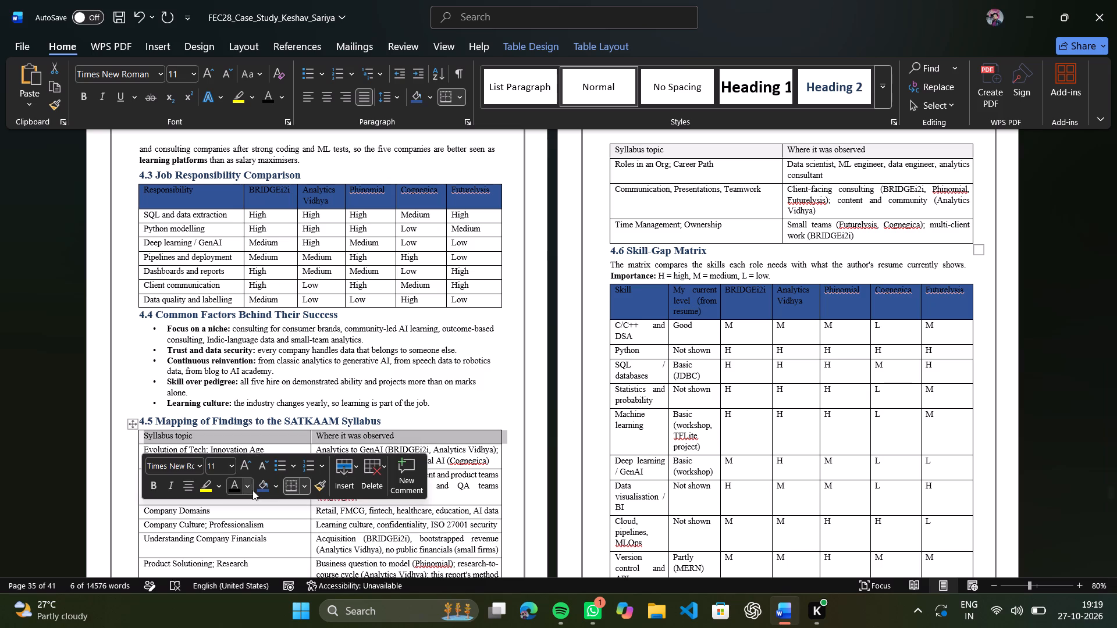
{"action": "left_click", "coordinate": [262, 489]}
Insert blank lines between the end of the 4.9 lessons list and the Chapter 5 Conclusion heading until the chapter starts on a new page.
{"action": "scroll", "coordinate": [371, 376], "scroll_direction": "down", "scroll_amount": 1}
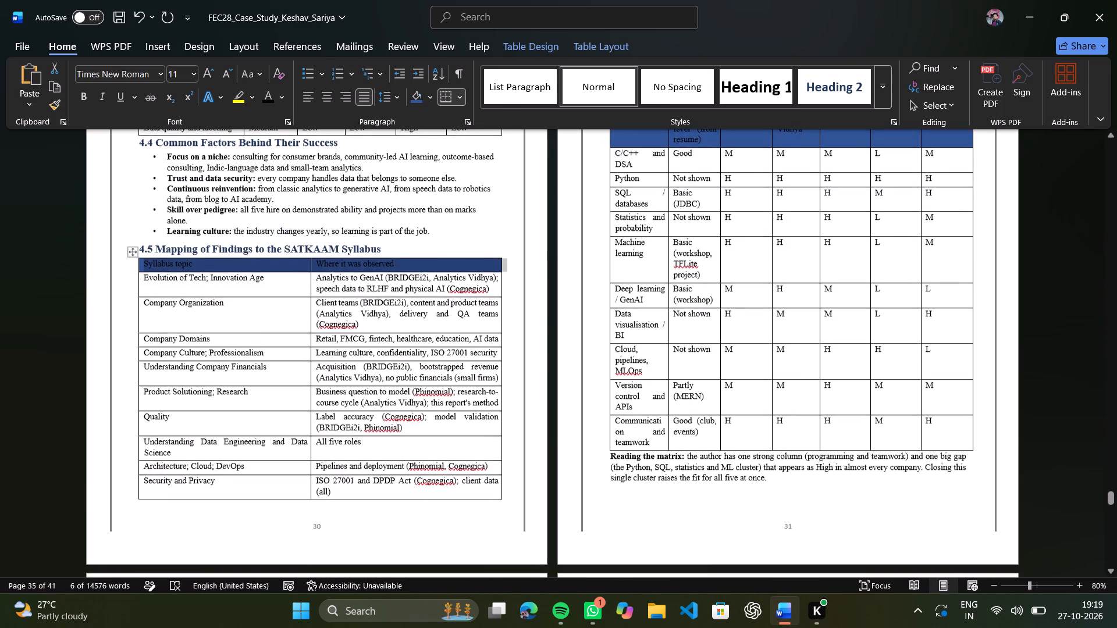
{"action": "scroll", "coordinate": [371, 376], "scroll_direction": "down", "scroll_amount": 1}
{"action": "scroll", "coordinate": [371, 376], "scroll_direction": "up", "scroll_amount": 4}
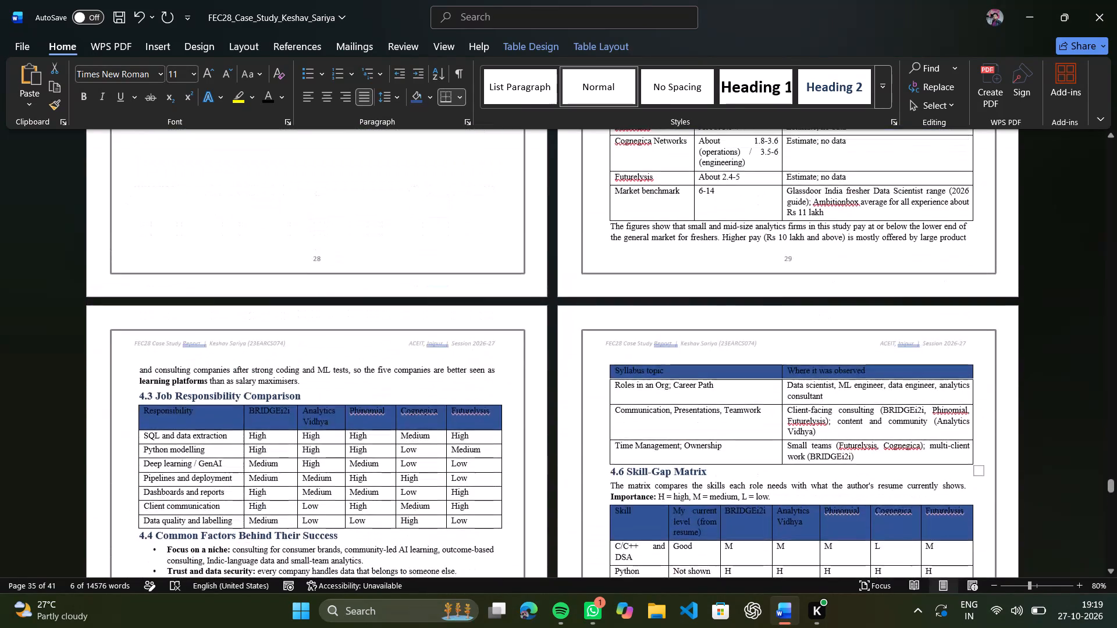
{"action": "scroll", "coordinate": [371, 376], "scroll_direction": "up", "scroll_amount": 1}
{"action": "scroll", "coordinate": [371, 376], "scroll_direction": "down", "scroll_amount": 1, "text": "ctrl"}
{"action": "scroll", "coordinate": [371, 376], "scroll_direction": "up", "scroll_amount": 1, "text": "ctrl"}
{"action": "scroll", "coordinate": [371, 376], "scroll_direction": "down", "scroll_amount": 1, "text": "ctrl"}
{"action": "scroll", "coordinate": [371, 376], "scroll_direction": "up", "scroll_amount": 1, "text": "ctrl"}
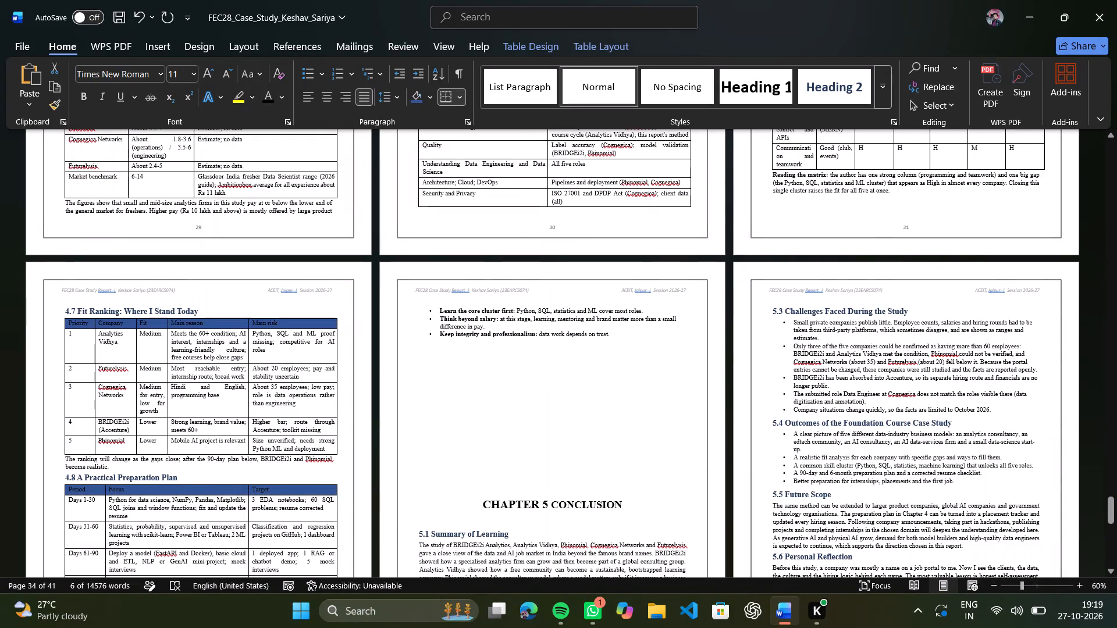
{"action": "left_click", "coordinate": [507, 425]}
{"action": "key", "text": "Return"}
{"action": "key", "text": "Return"}
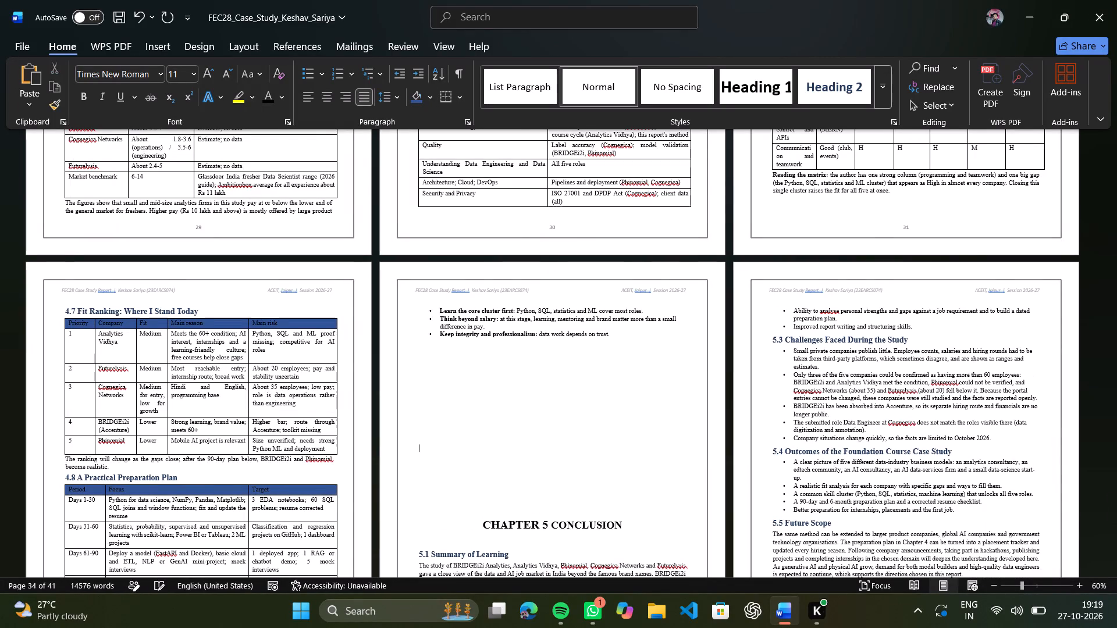
{"action": "key", "text": "Return"}
{"action": "key", "text": "Return"}
{"action": "key", "text": "Return"}
{"action": "key", "text": "Return"}
{"action": "key", "text": "Return"}
{"action": "key", "text": "Return"}
{"action": "key", "text": "Return"}
{"action": "key", "text": "Return"}
{"action": "key", "text": "Return"}
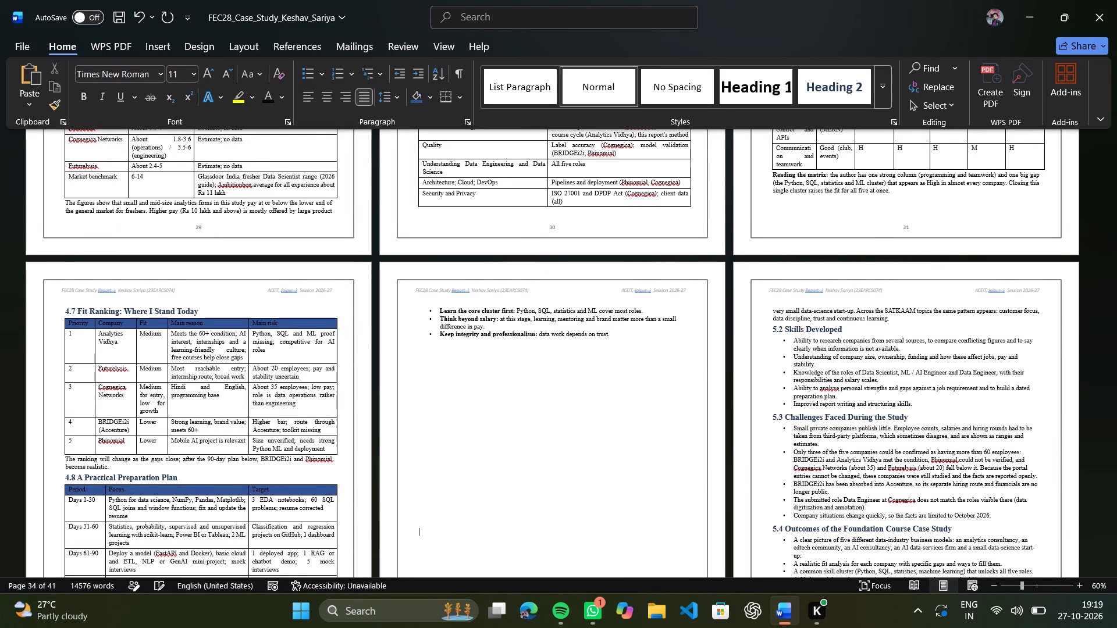
{"action": "key", "text": "Return"}
{"action": "key", "text": "Return"}
{"action": "key", "text": "Return"}
{"action": "key", "text": "Return"}
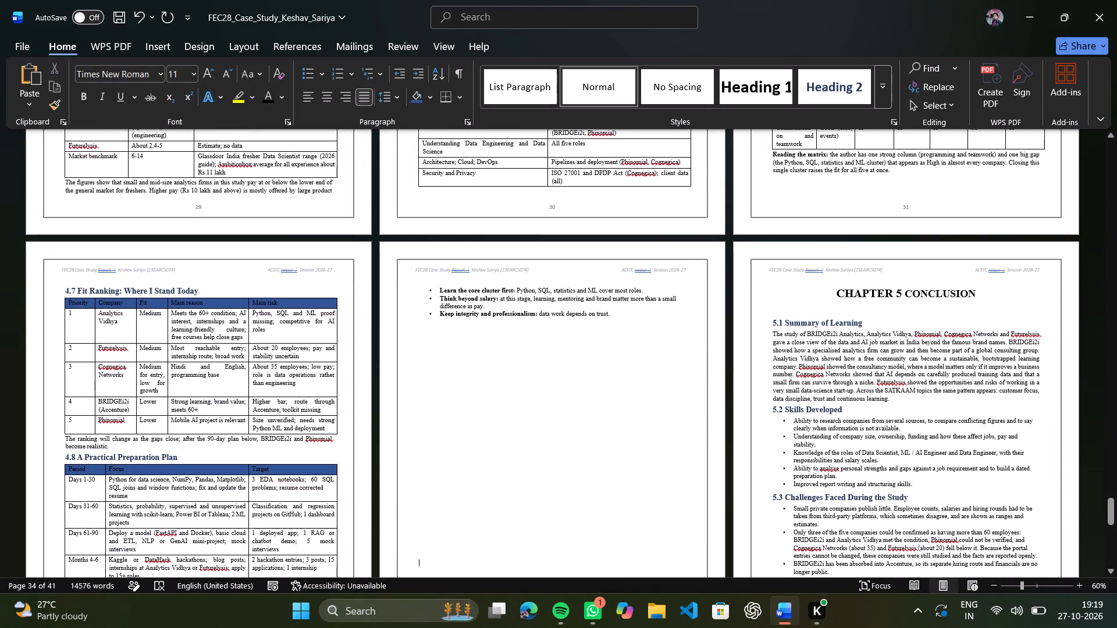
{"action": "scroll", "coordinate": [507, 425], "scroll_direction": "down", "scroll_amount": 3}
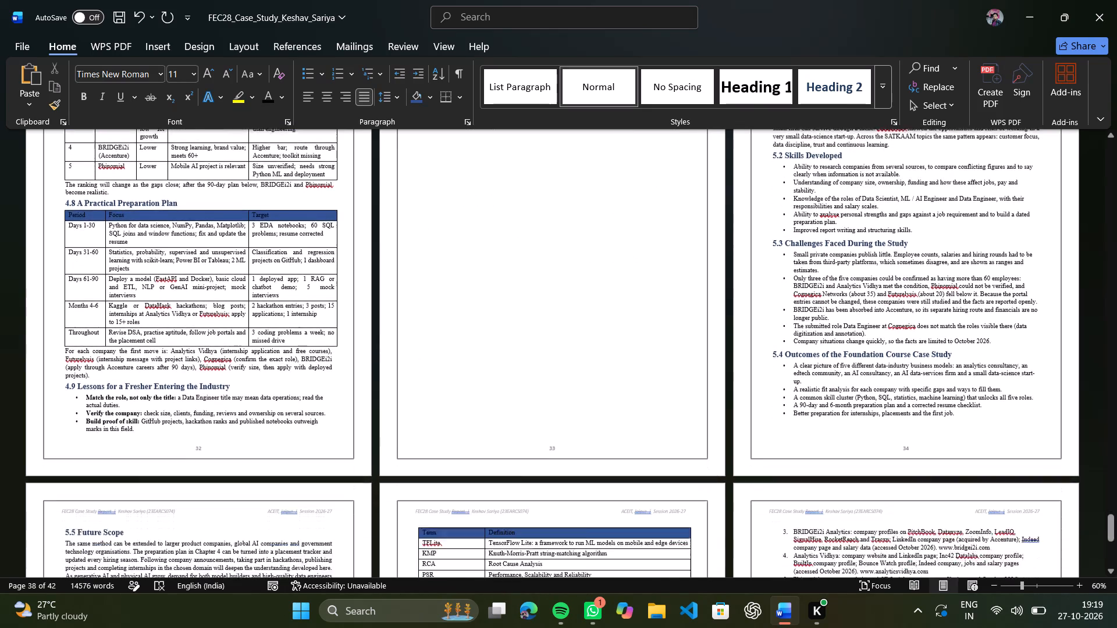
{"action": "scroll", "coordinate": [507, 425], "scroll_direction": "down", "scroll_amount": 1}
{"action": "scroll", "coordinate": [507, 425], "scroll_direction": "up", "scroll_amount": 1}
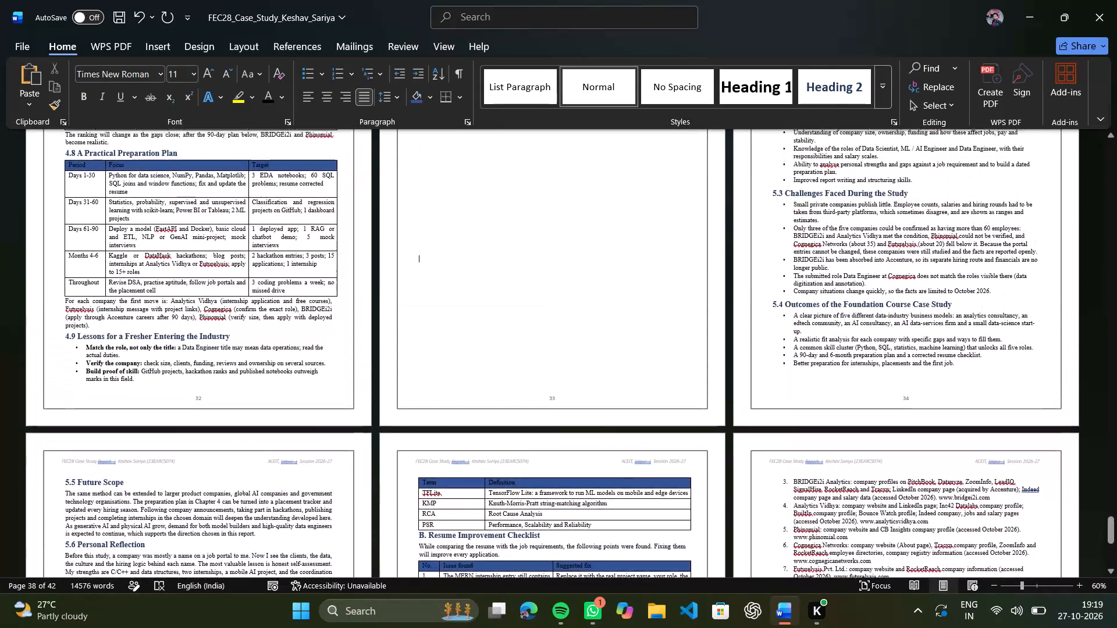
Shade the Parameter and company-name header row of the 4.1 Comparison of the Five Companies table dark blue.
{"action": "scroll", "coordinate": [507, 425], "scroll_direction": "up", "scroll_amount": 5}
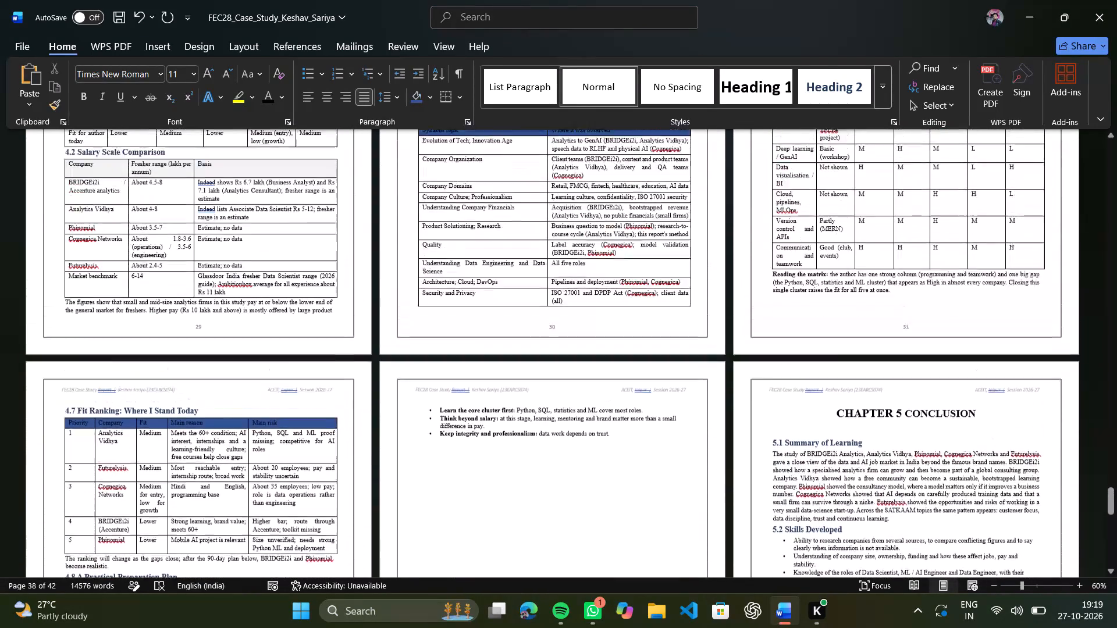
{"action": "scroll", "coordinate": [507, 425], "scroll_direction": "up", "scroll_amount": 3}
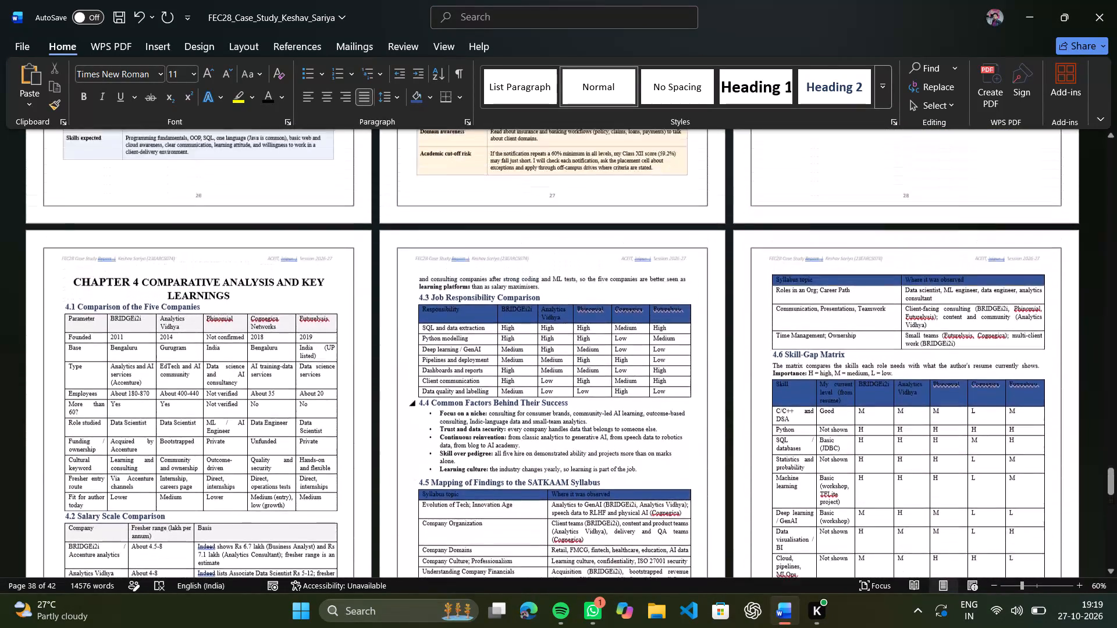
{"action": "scroll", "coordinate": [507, 425], "scroll_direction": "down", "scroll_amount": 2}
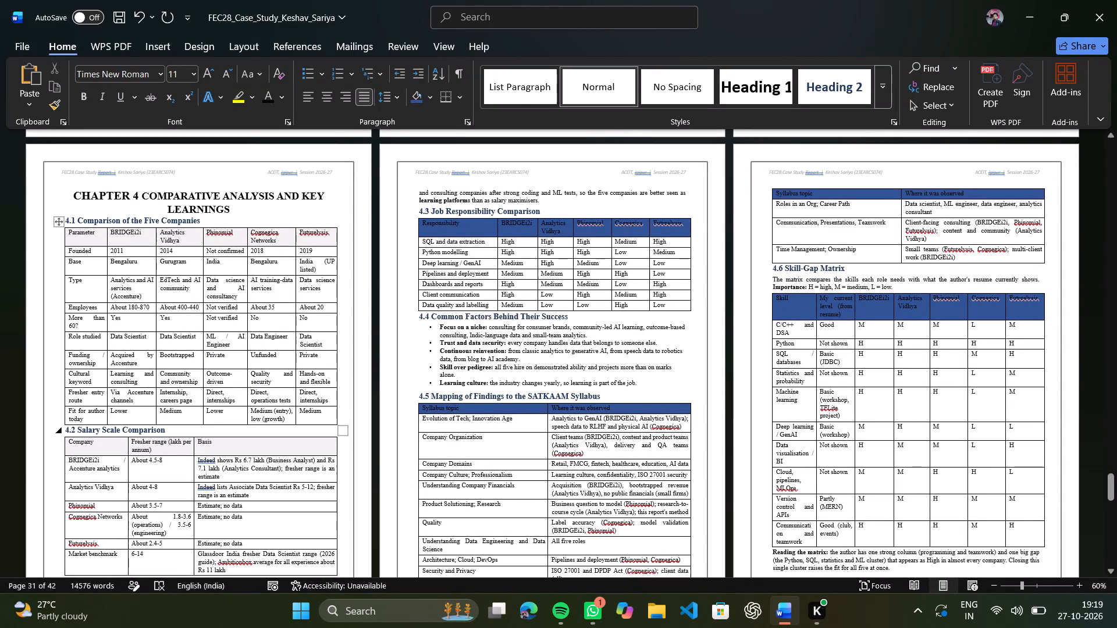
{"action": "double_click", "coordinate": [68, 451]}
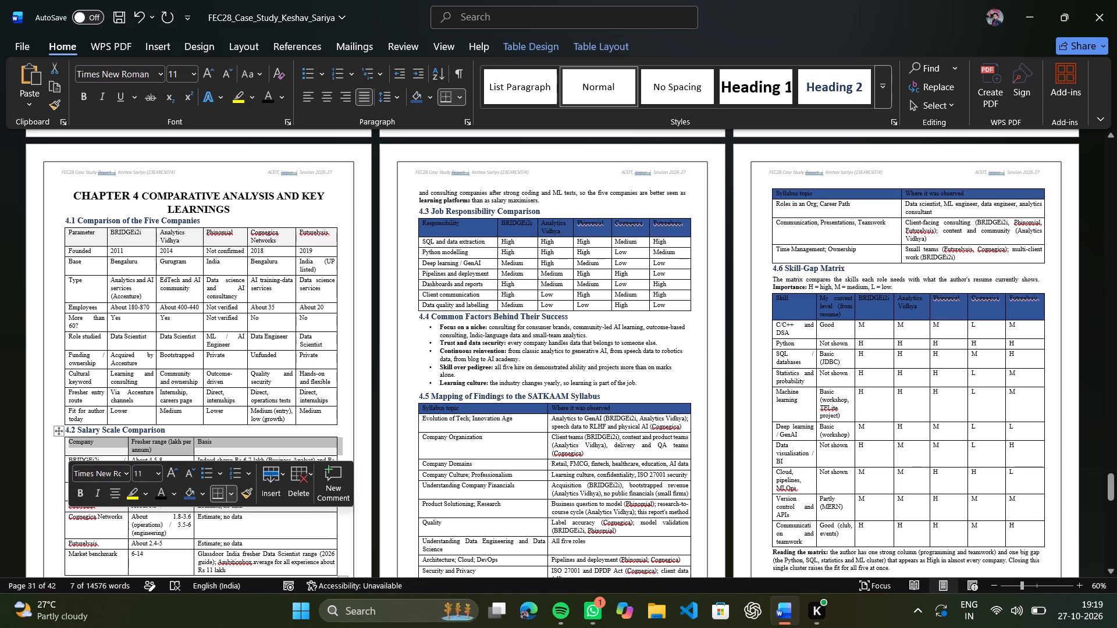
{"action": "triple_click", "coordinate": [66, 239], "text": "ctrl"}
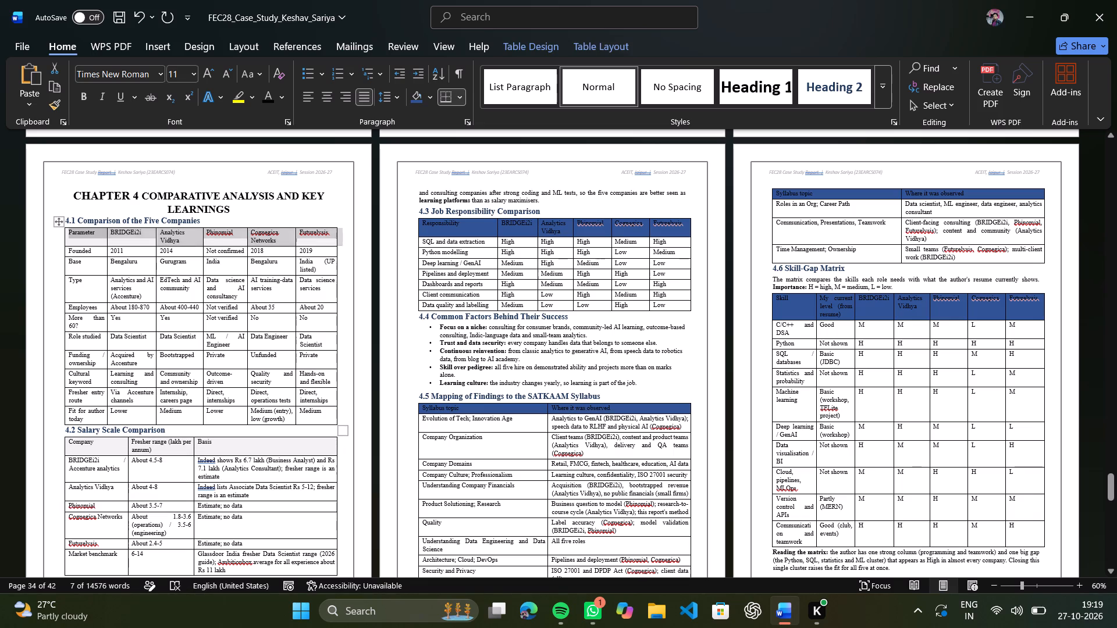
{"action": "double_click", "coordinate": [66, 239], "text": "ctrl"}
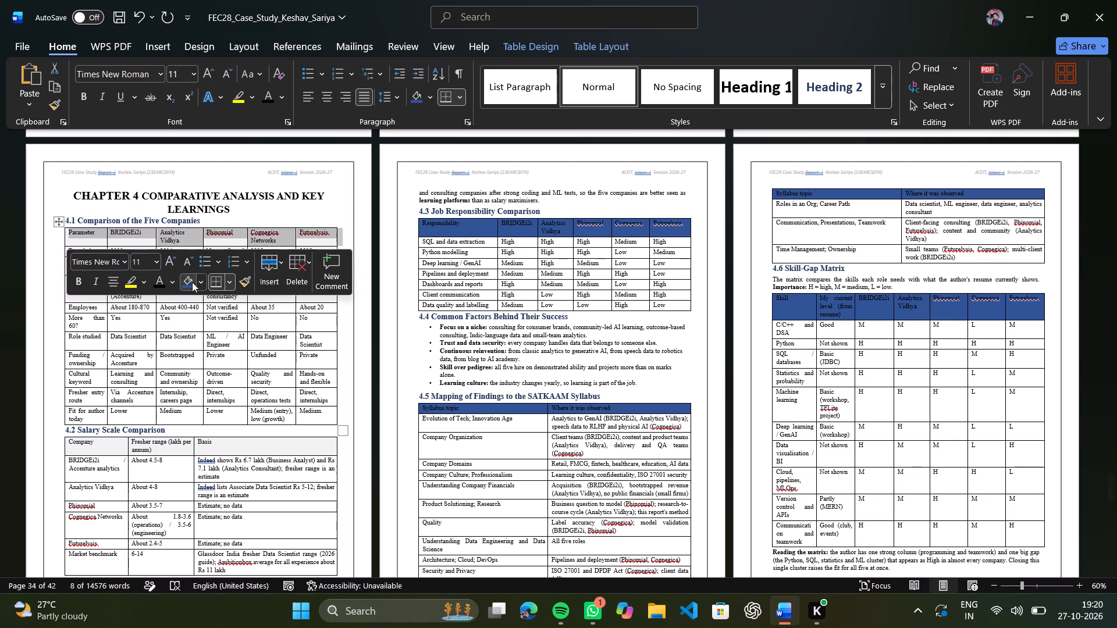
{"action": "left_click", "coordinate": [192, 282]}
{"action": "left_click", "coordinate": [102, 420]}
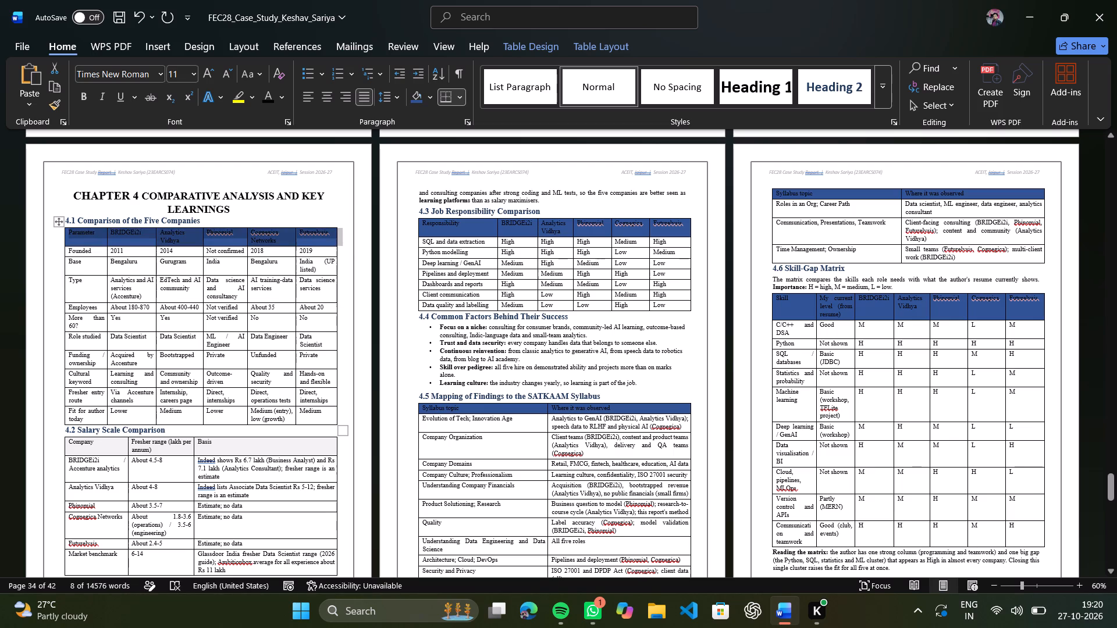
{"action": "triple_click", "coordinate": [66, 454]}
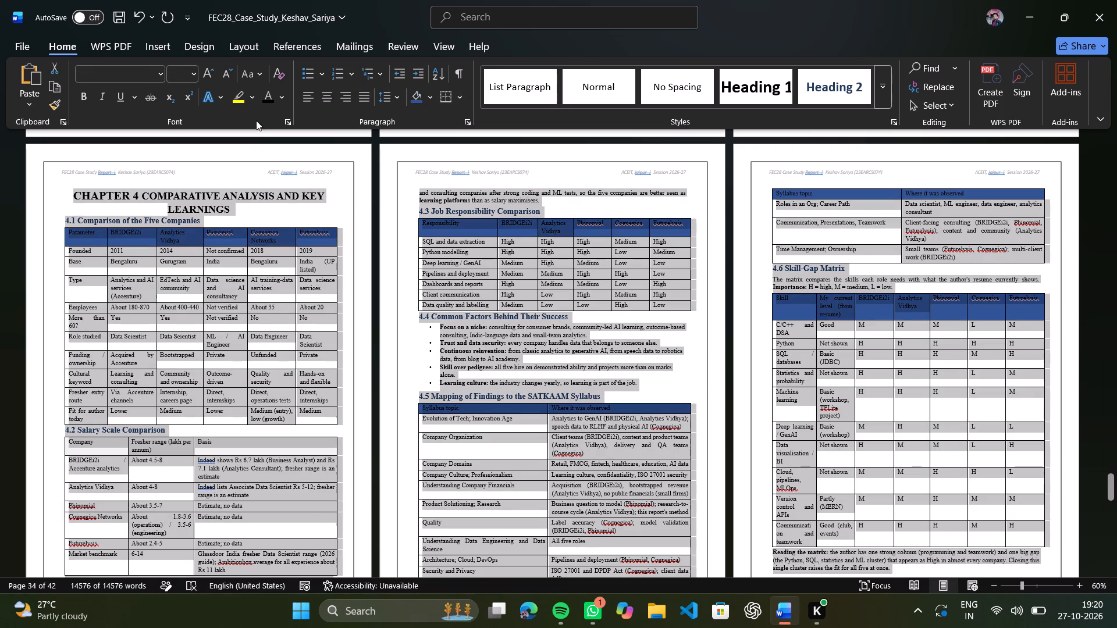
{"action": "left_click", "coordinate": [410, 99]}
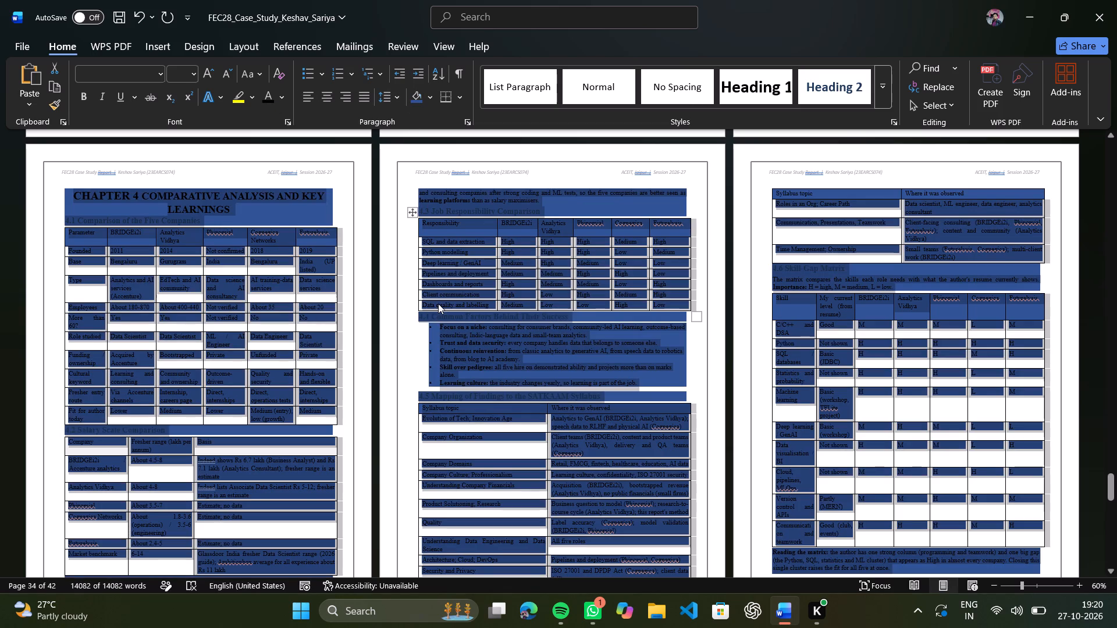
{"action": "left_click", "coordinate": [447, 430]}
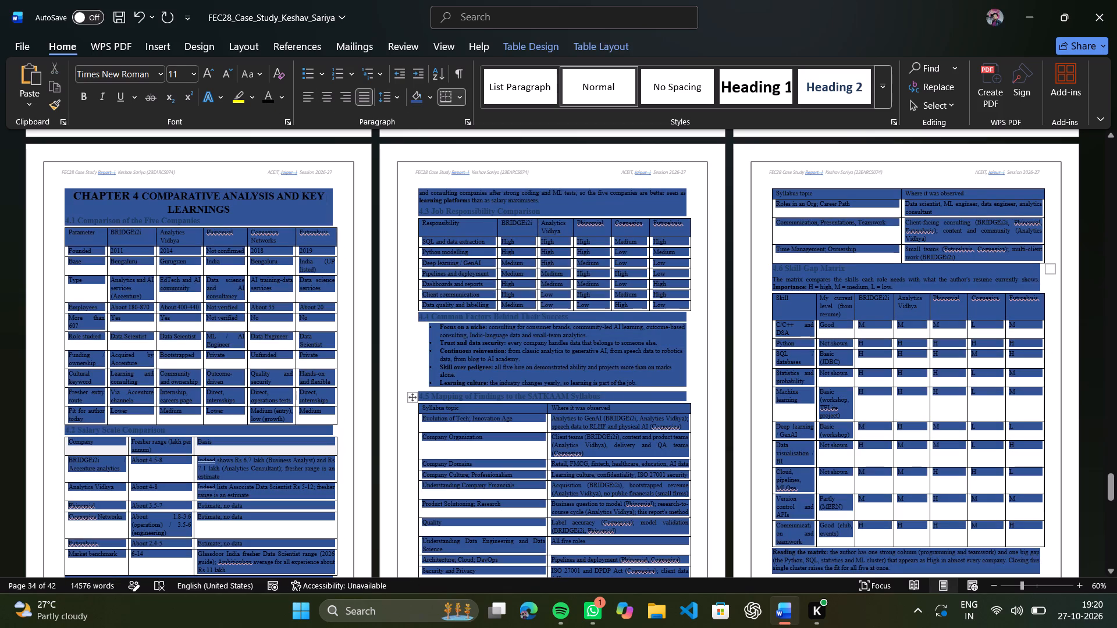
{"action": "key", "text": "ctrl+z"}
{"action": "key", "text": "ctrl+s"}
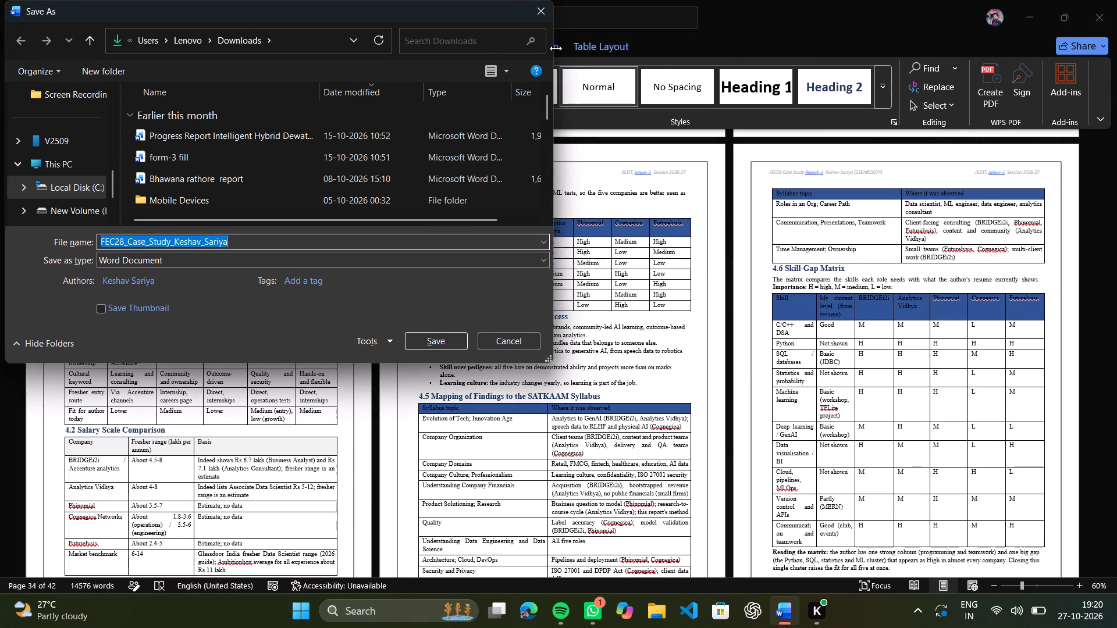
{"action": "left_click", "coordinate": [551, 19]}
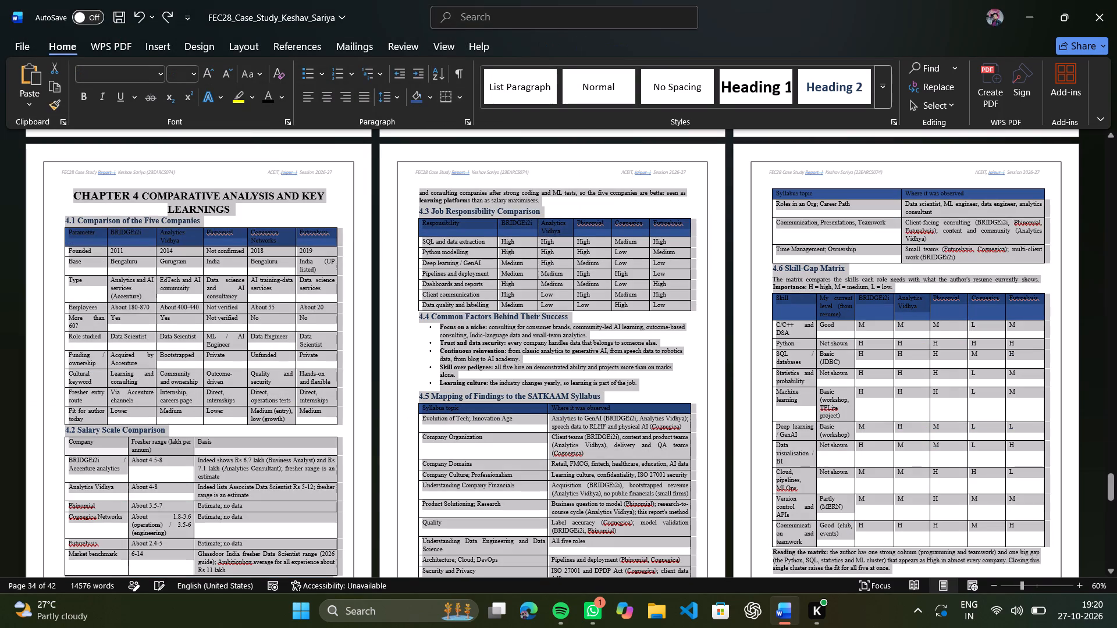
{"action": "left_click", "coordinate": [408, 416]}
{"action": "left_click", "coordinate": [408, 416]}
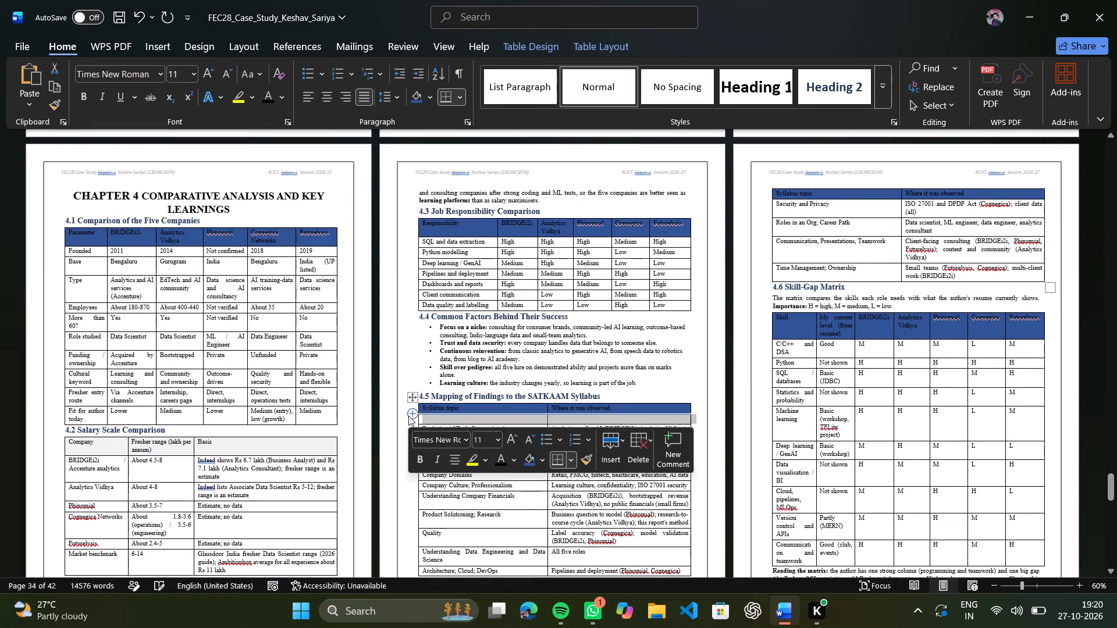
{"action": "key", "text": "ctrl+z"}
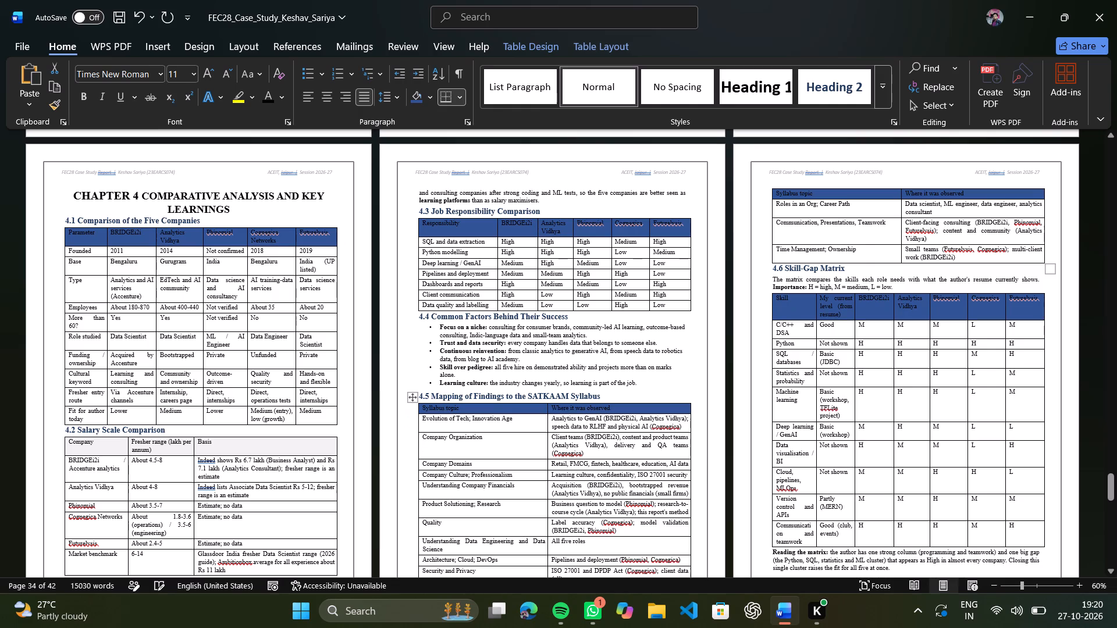
Shade the Company, Fresher range and Basis header row of the 4.2 Salary Scale Comparison table the same dark blue.
{"action": "double_click", "coordinate": [68, 454]}
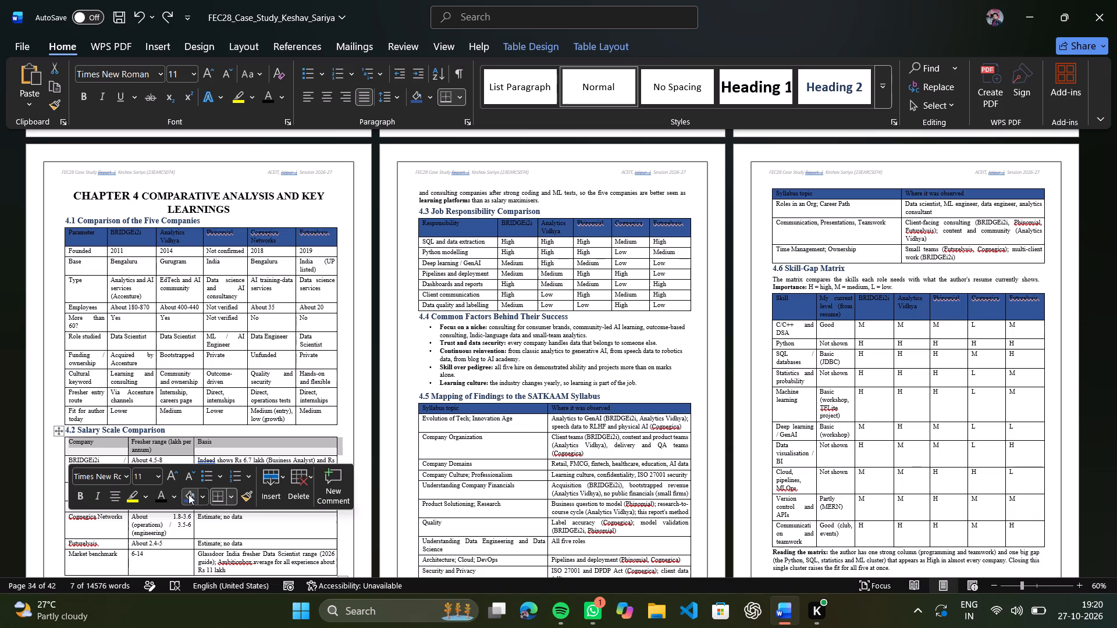
{"action": "left_click", "coordinate": [188, 494]}
Remove the blank lines above the LIST OF CONTENTS heading so that it starts at the top of its page.
{"action": "scroll", "coordinate": [256, 412], "scroll_direction": "up", "scroll_amount": 2}
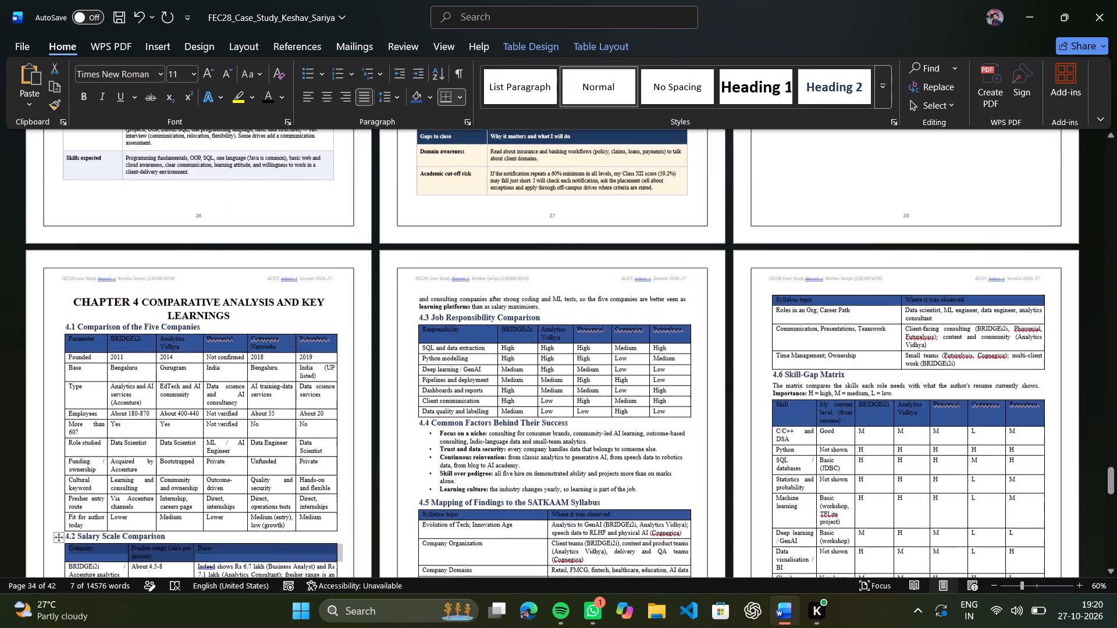
{"action": "scroll", "coordinate": [256, 412], "scroll_direction": "up", "scroll_amount": 3}
{"action": "scroll", "coordinate": [256, 412], "scroll_direction": "up", "scroll_amount": 20}
{"action": "scroll", "coordinate": [256, 412], "scroll_direction": "up", "scroll_amount": 12}
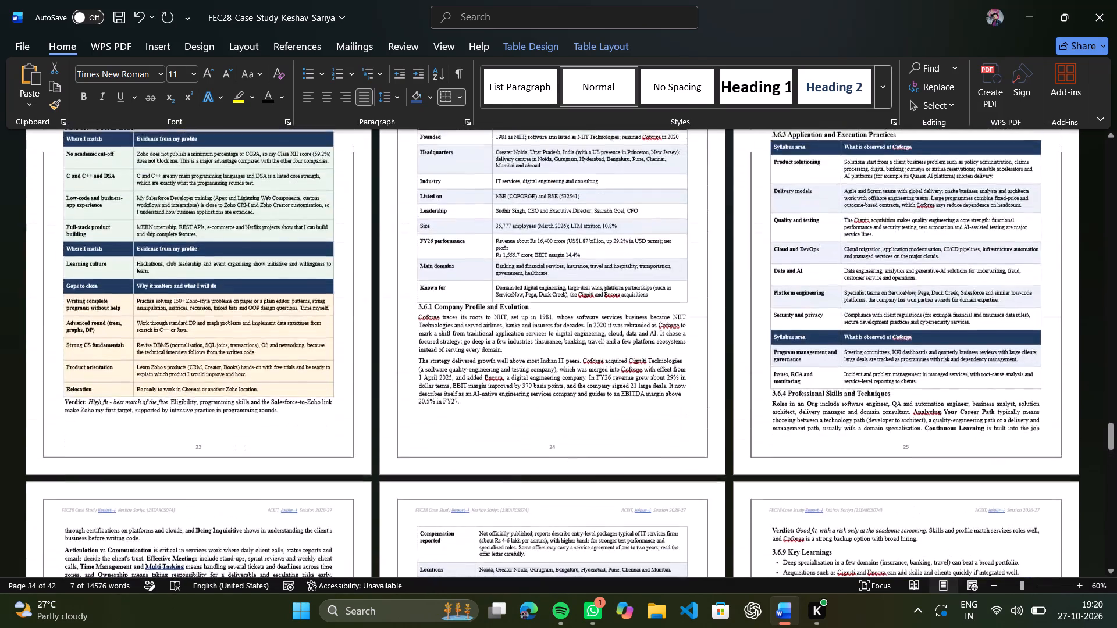
{"action": "scroll", "coordinate": [256, 412], "scroll_direction": "up", "scroll_amount": 20}
{"action": "scroll", "coordinate": [256, 412], "scroll_direction": "up", "scroll_amount": 20}
{"action": "scroll", "coordinate": [256, 412], "scroll_direction": "up", "scroll_amount": 20}
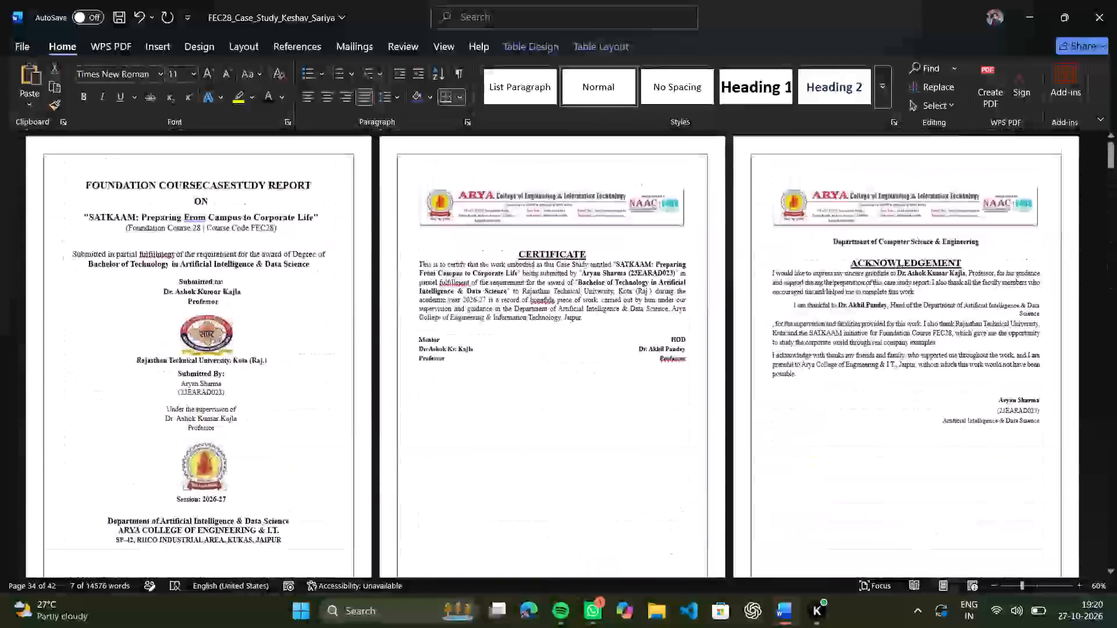
{"action": "scroll", "coordinate": [256, 412], "scroll_direction": "up", "scroll_amount": 11}
{"action": "scroll", "coordinate": [256, 412], "scroll_direction": "down", "scroll_amount": 1}
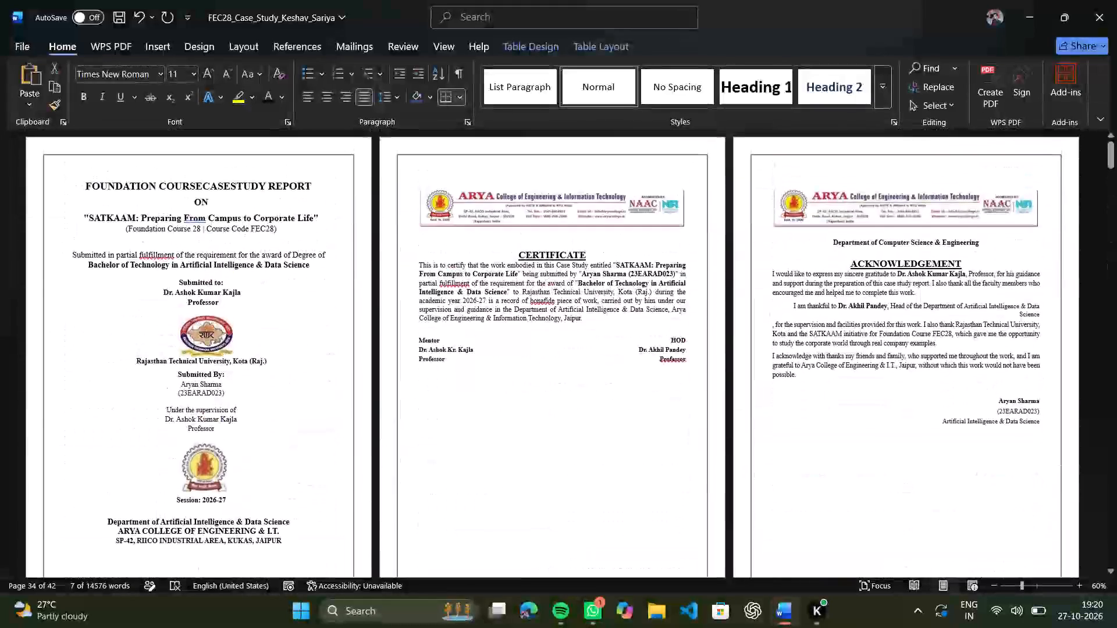
{"action": "scroll", "coordinate": [256, 412], "scroll_direction": "down", "scroll_amount": 3}
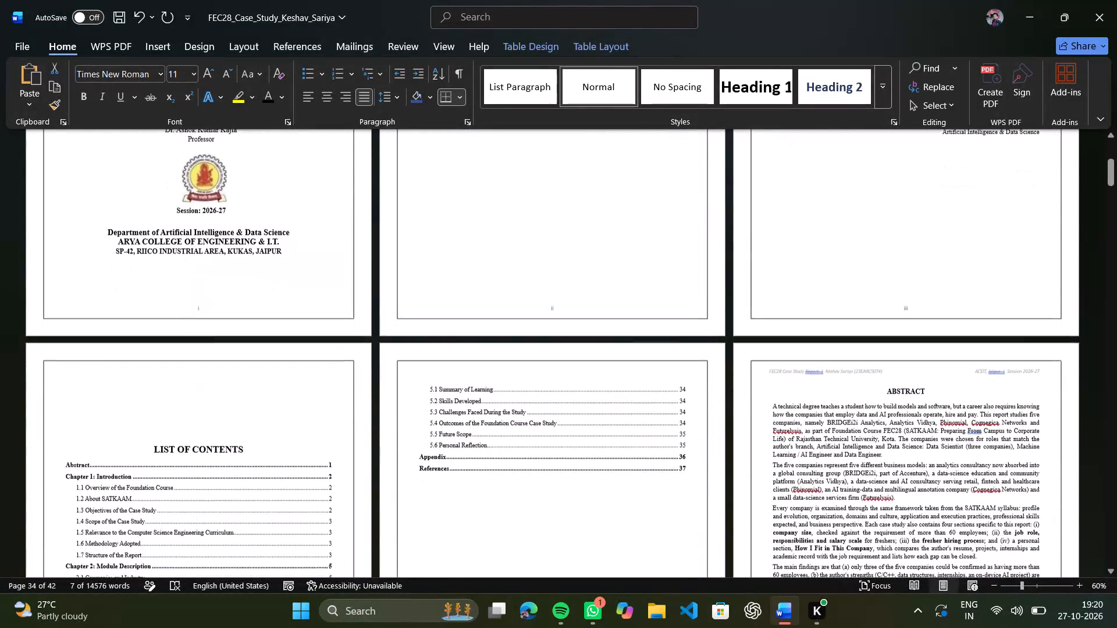
{"action": "scroll", "coordinate": [256, 412], "scroll_direction": "down", "scroll_amount": 2}
{"action": "left_click", "coordinate": [144, 359]}
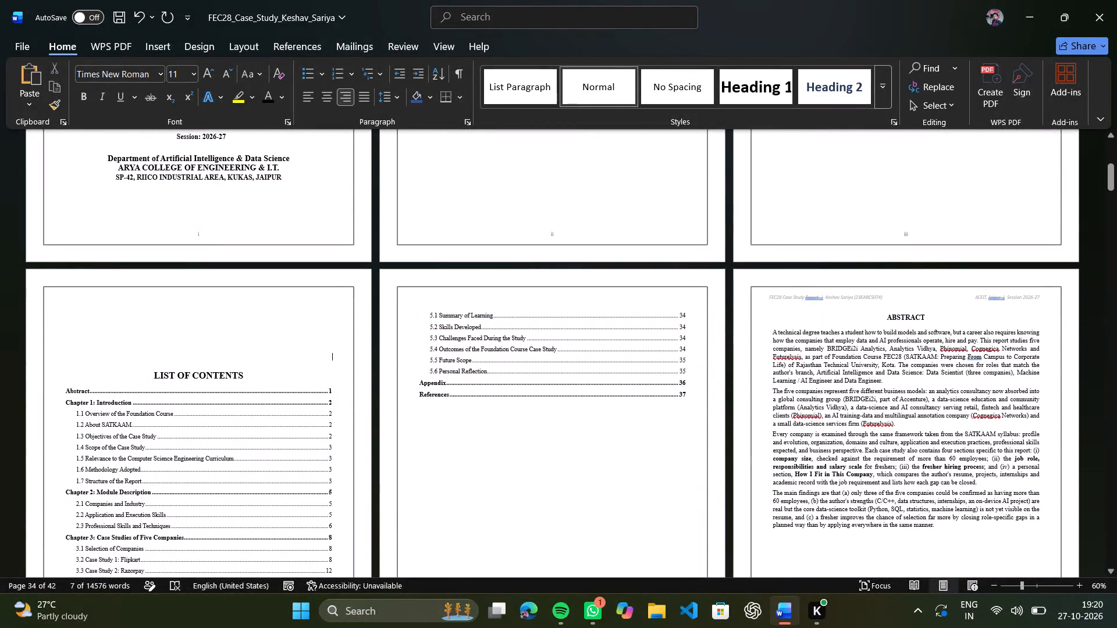
{"action": "key", "text": "BackSpace"}
{"action": "key", "text": "BackSpace"}
{"action": "key", "text": "BackSpace"}
{"action": "key", "text": "BackSpace"}
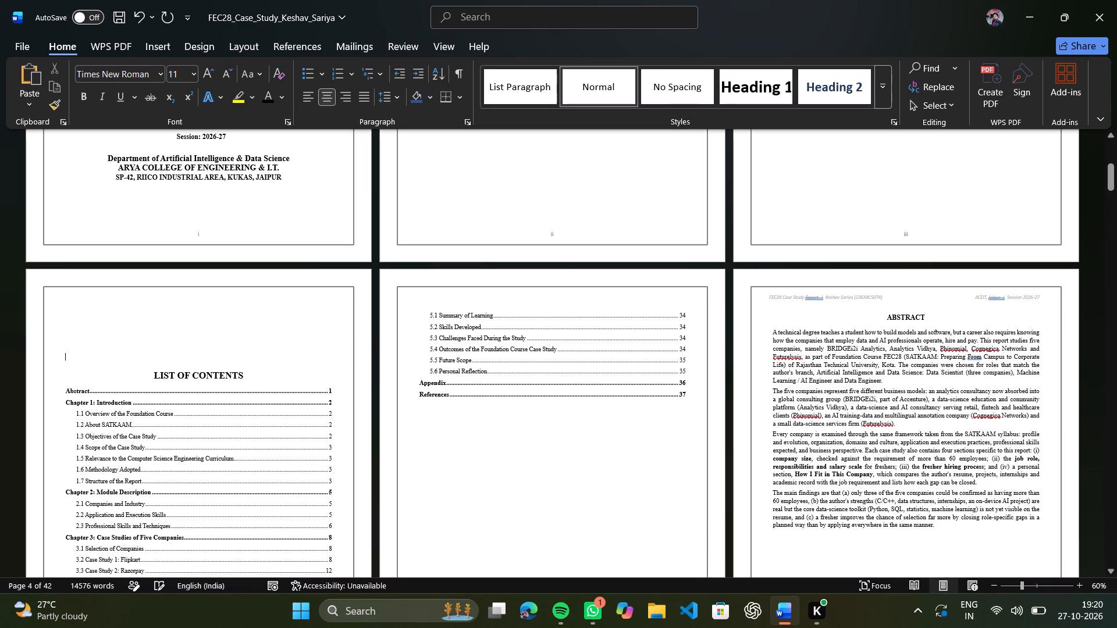
{"action": "key", "text": "BackSpace"}
{"action": "key", "text": "BackSpace"}
{"action": "key", "text": "BackSpace"}
{"action": "key", "text": "BackSpace"}
{"action": "key", "text": "BackSpace"}
{"action": "key", "text": "BackSpace"}
{"action": "key", "text": "Right"}
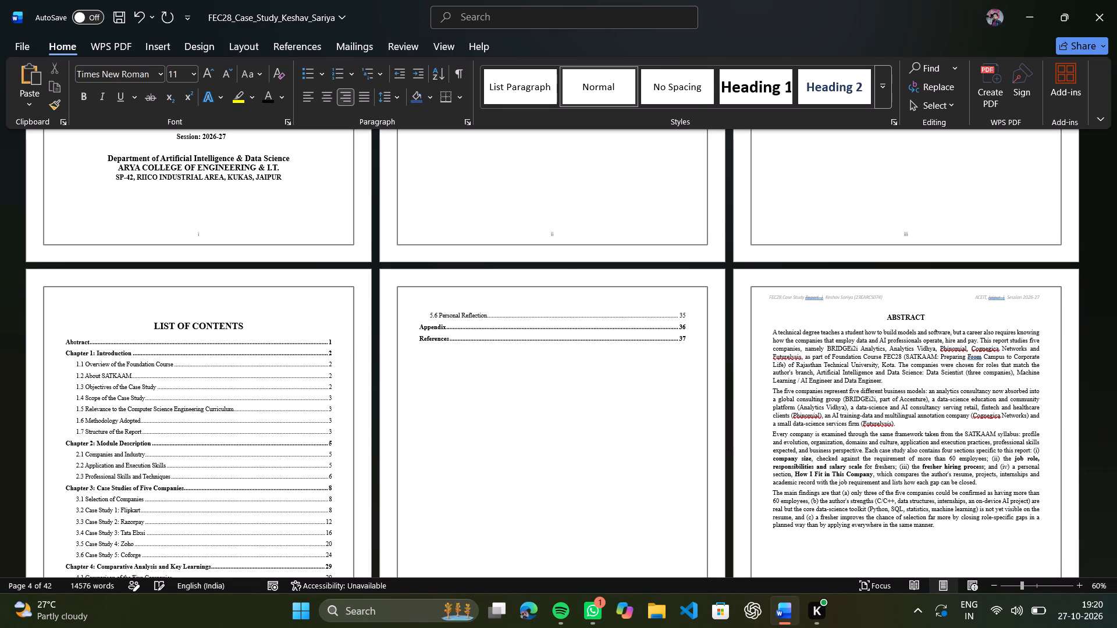
{"action": "left_click", "coordinate": [115, 304]}
{"action": "left_click", "coordinate": [112, 314]}
{"action": "key", "text": "BackSpace"}
{"action": "key", "text": "BackSpace"}
{"action": "key", "text": "BackSpace"}
{"action": "key", "text": "BackSpace"}
{"action": "key", "text": "BackSpace"}
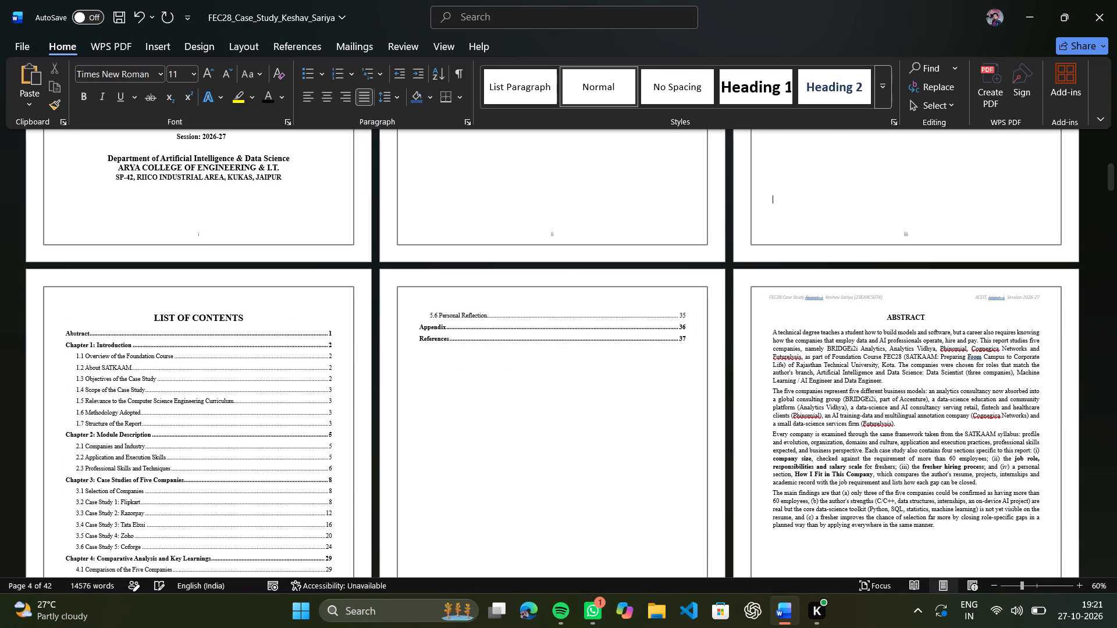
{"action": "key", "text": "BackSpace"}
{"action": "left_click", "coordinate": [112, 314]}
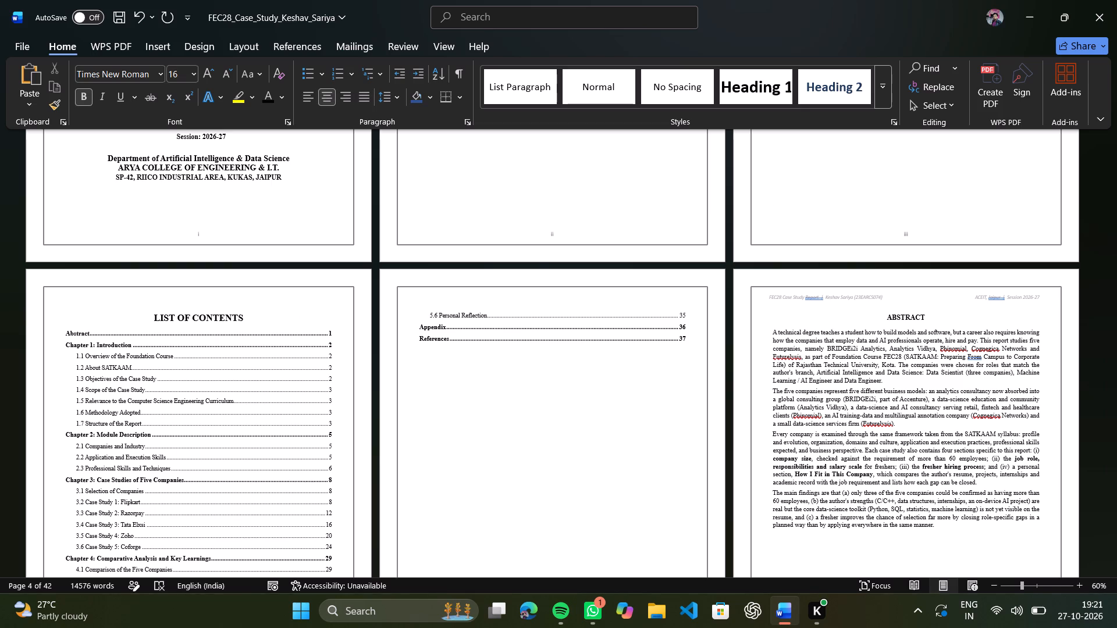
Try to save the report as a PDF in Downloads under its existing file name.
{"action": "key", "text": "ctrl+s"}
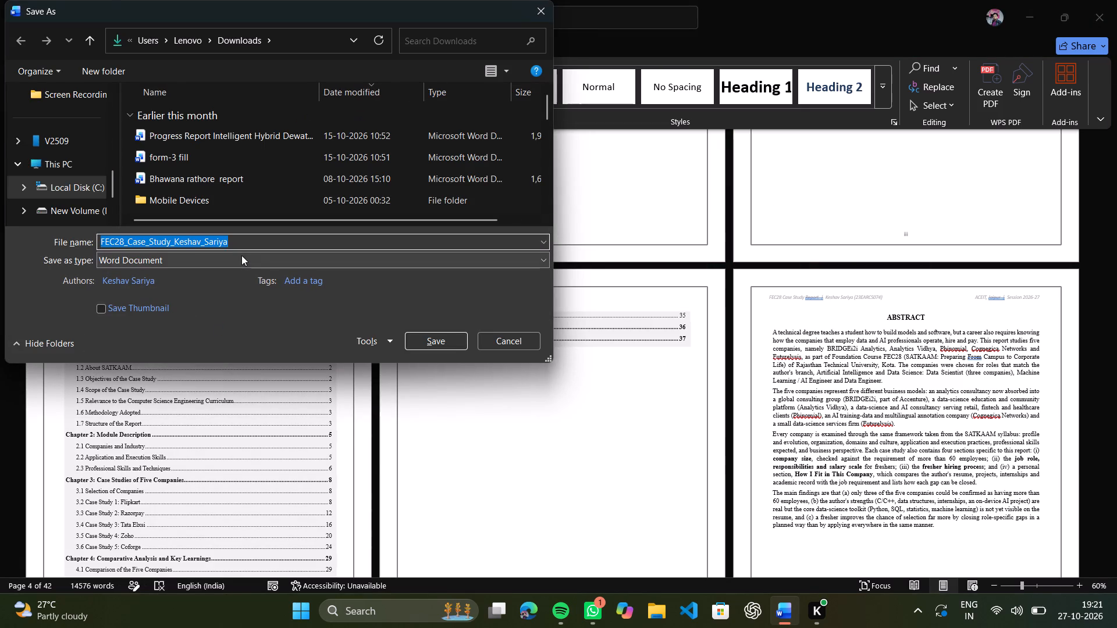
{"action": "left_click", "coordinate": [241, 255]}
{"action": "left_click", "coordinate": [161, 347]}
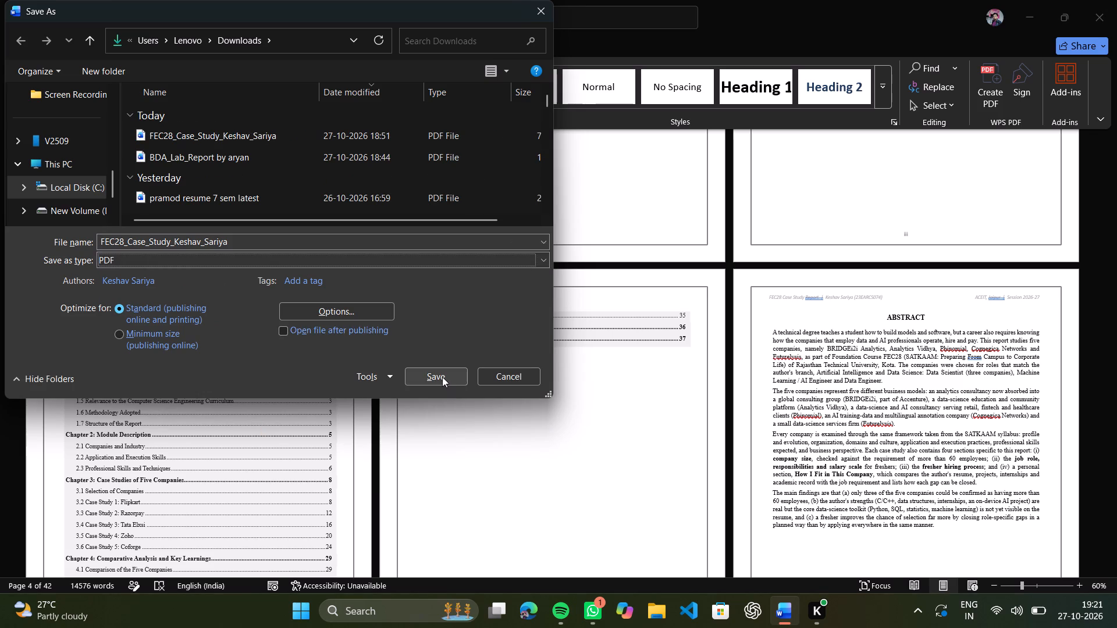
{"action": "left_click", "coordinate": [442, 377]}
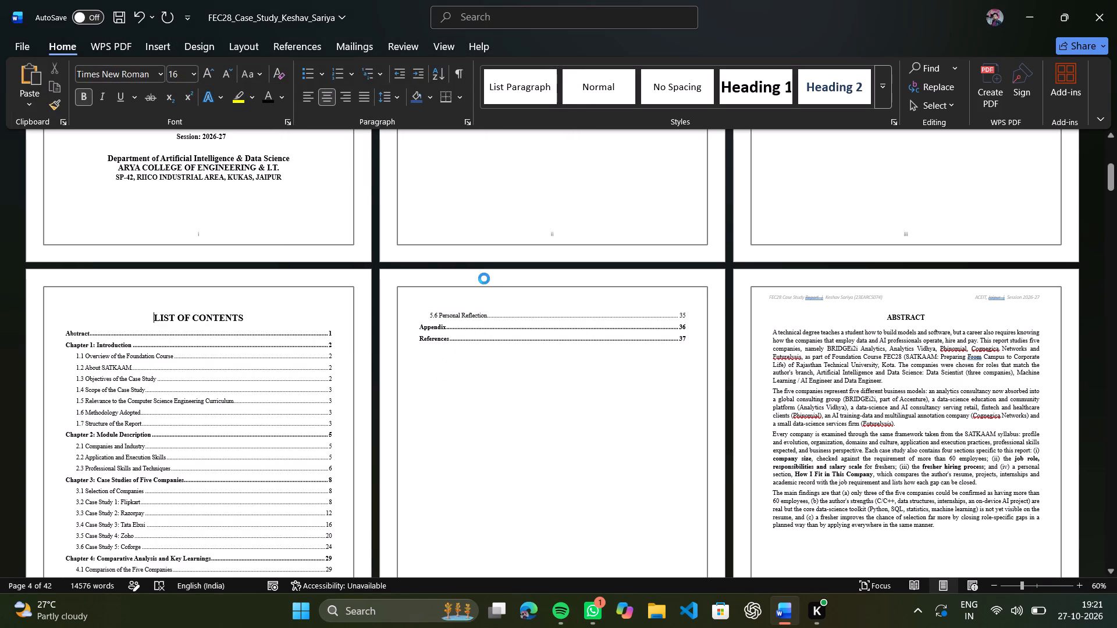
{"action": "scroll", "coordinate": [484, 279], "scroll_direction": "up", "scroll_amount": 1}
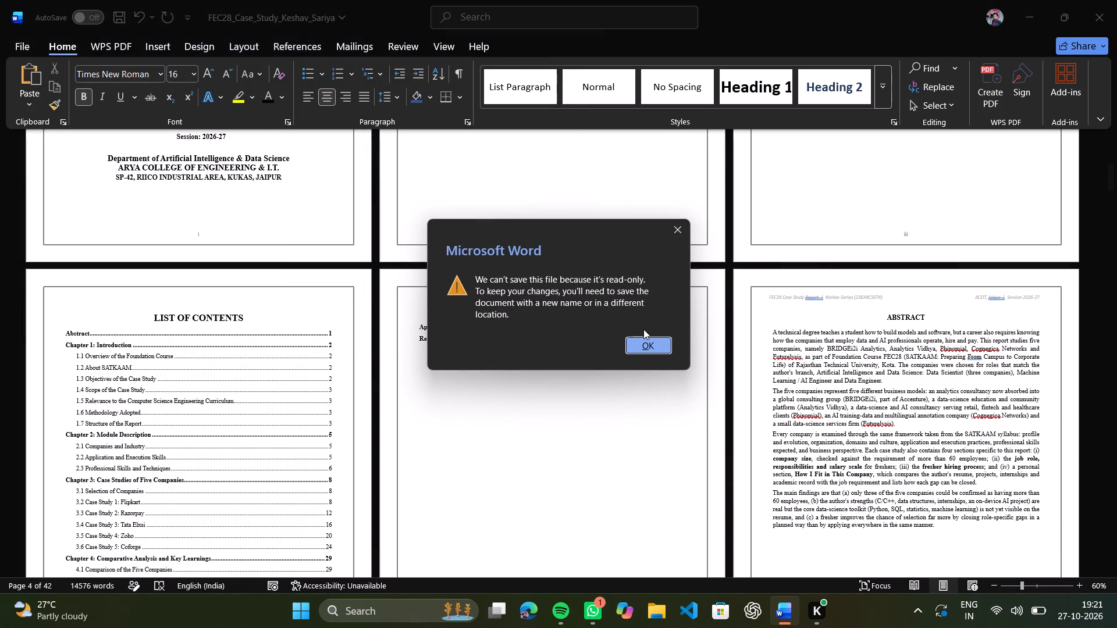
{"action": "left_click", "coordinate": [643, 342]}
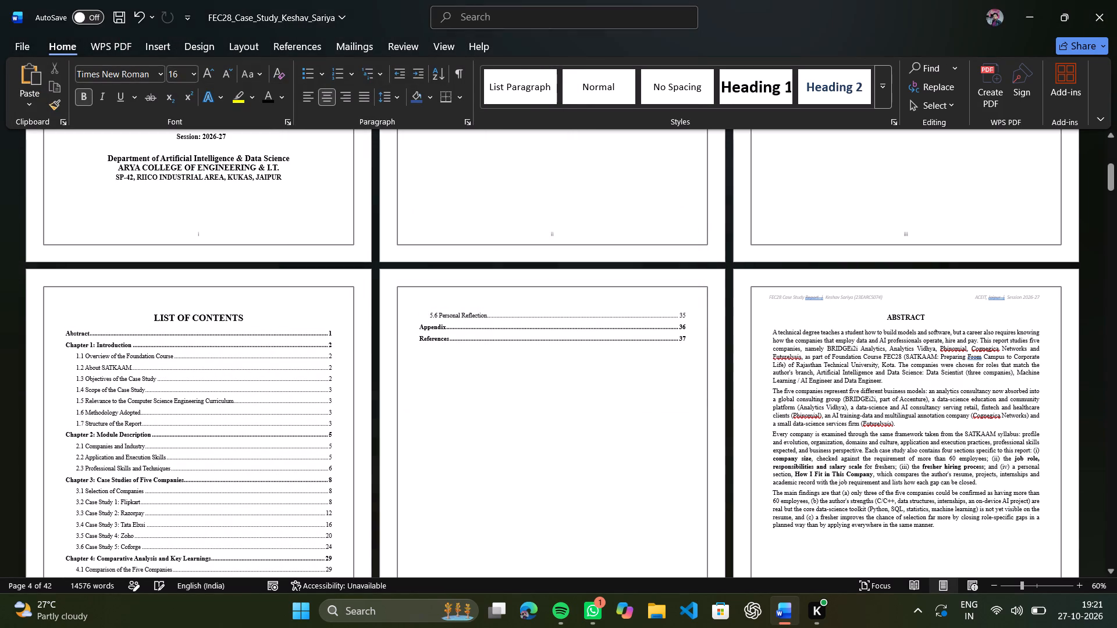
Save the report as a Word document in Downloads, replacing the name after FEC28_Case_Study_ with the new student's name.
{"action": "left_click", "coordinate": [40, 40]}
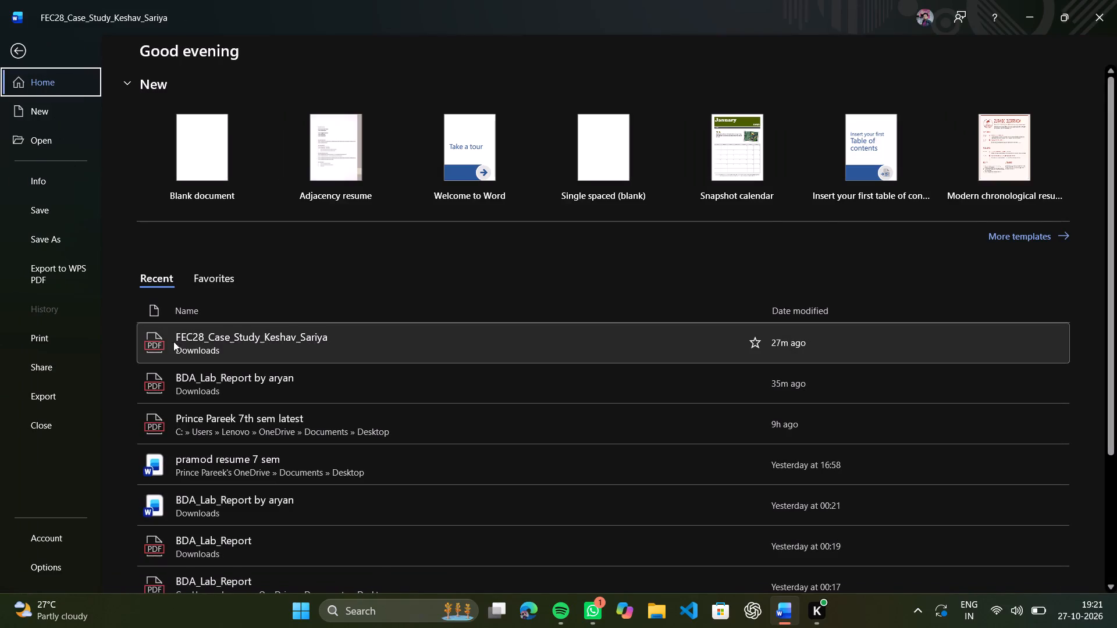
{"action": "left_click", "coordinate": [38, 248]}
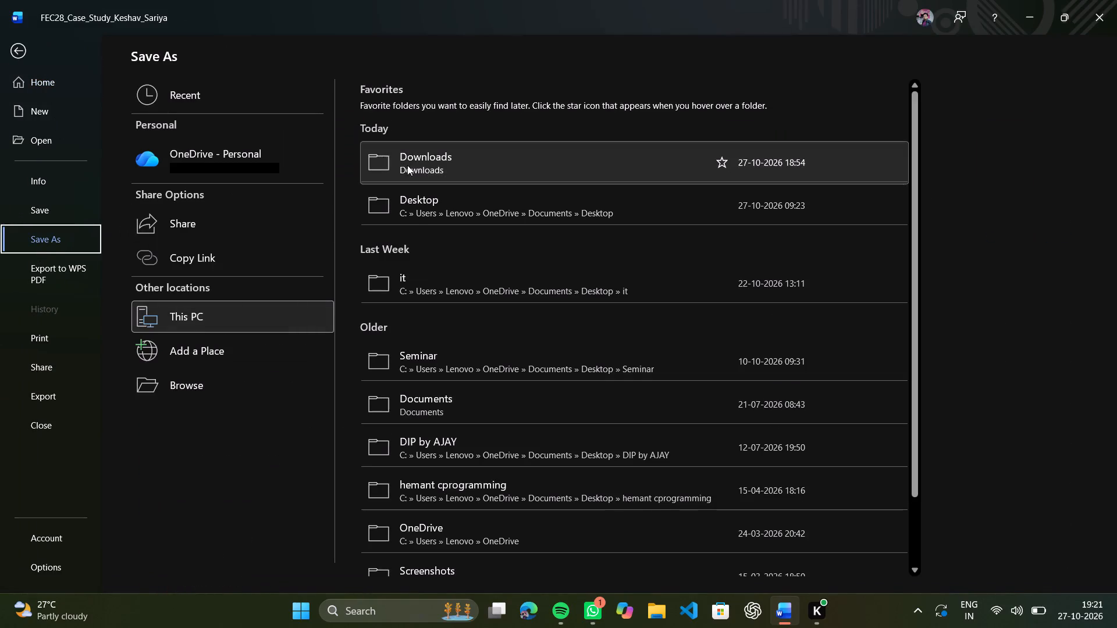
{"action": "left_click", "coordinate": [412, 156]}
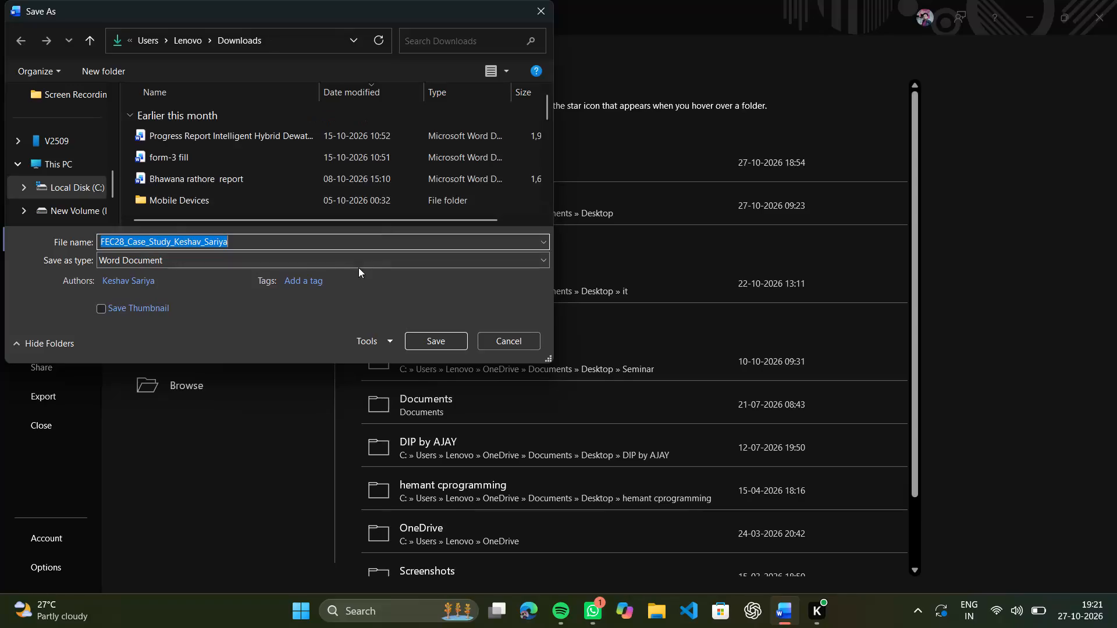
{"action": "left_click", "coordinate": [314, 242]}
{"action": "key", "text": "BackSpace"}
{"action": "key", "text": "BackSpace"}
{"action": "key", "text": "BackSpace"}
{"action": "key", "text": "BackSpace"}
{"action": "key", "text": "BackSpace"}
{"action": "key", "text": "BackSpace"}
{"action": "key", "text": "BackSpace"}
{"action": "key", "text": "BackSpace"}
{"action": "key", "text": "BackSpace"}
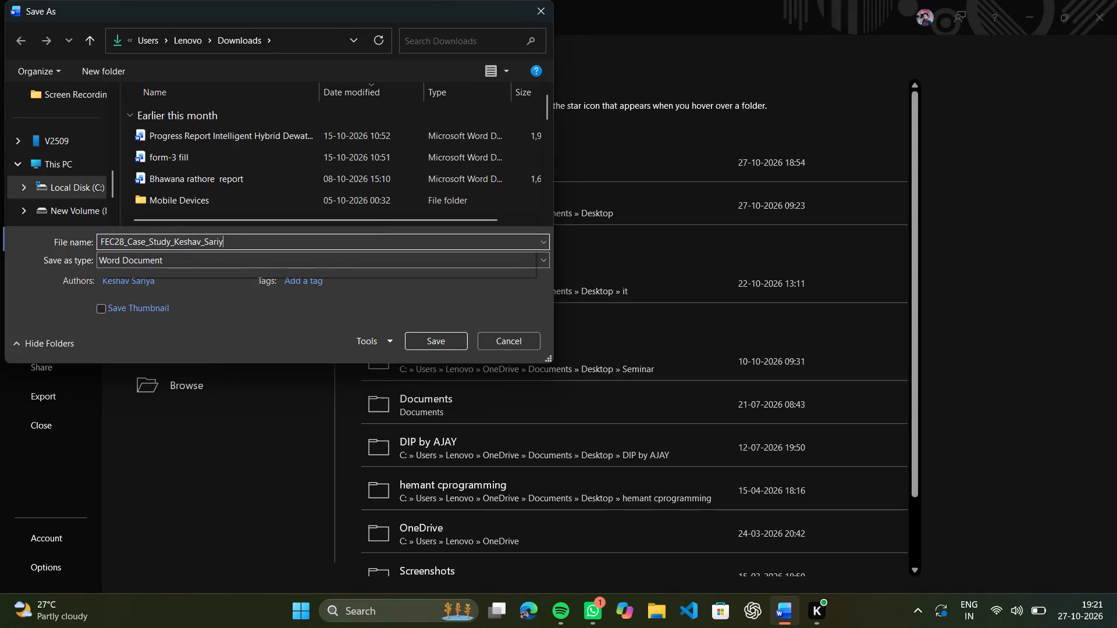
{"action": "key", "text": "BackSpace"}
{"action": "key", "text": "BackSpace"}
{"action": "key", "text": "BackSpace"}
{"action": "key", "text": "BackSpace"}
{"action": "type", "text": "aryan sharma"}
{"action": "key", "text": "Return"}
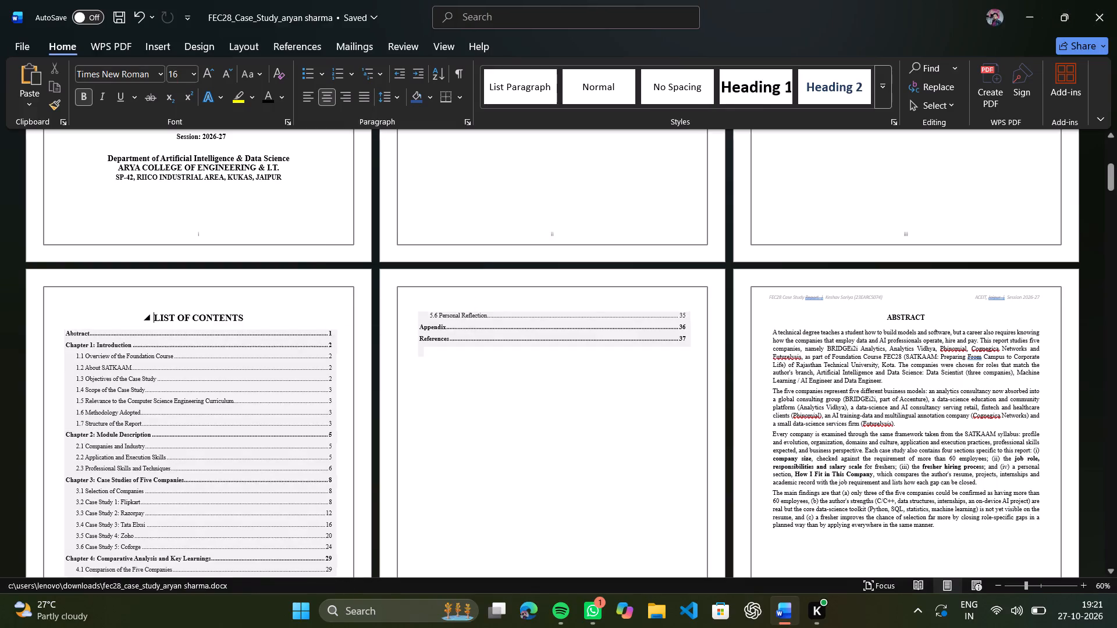
{"action": "scroll", "coordinate": [231, 313], "scroll_direction": "up", "scroll_amount": 5}
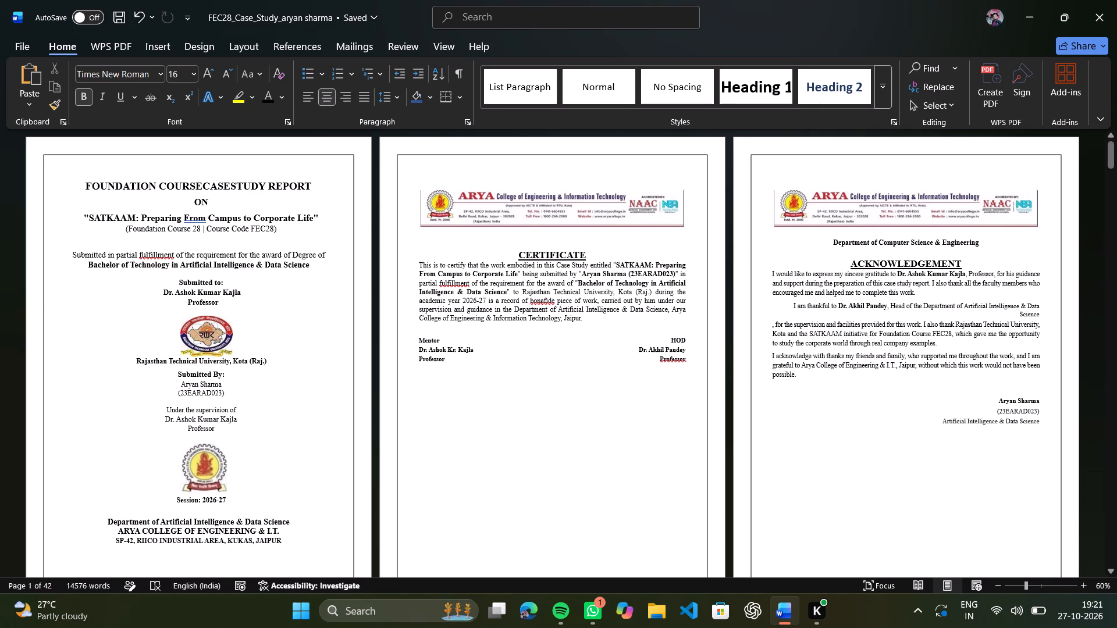
Align the Acknowledgement paragraph beginning "I am thankful to" with the left margin, justified like the paragraphs around it.
{"action": "left_click", "coordinate": [794, 304]}
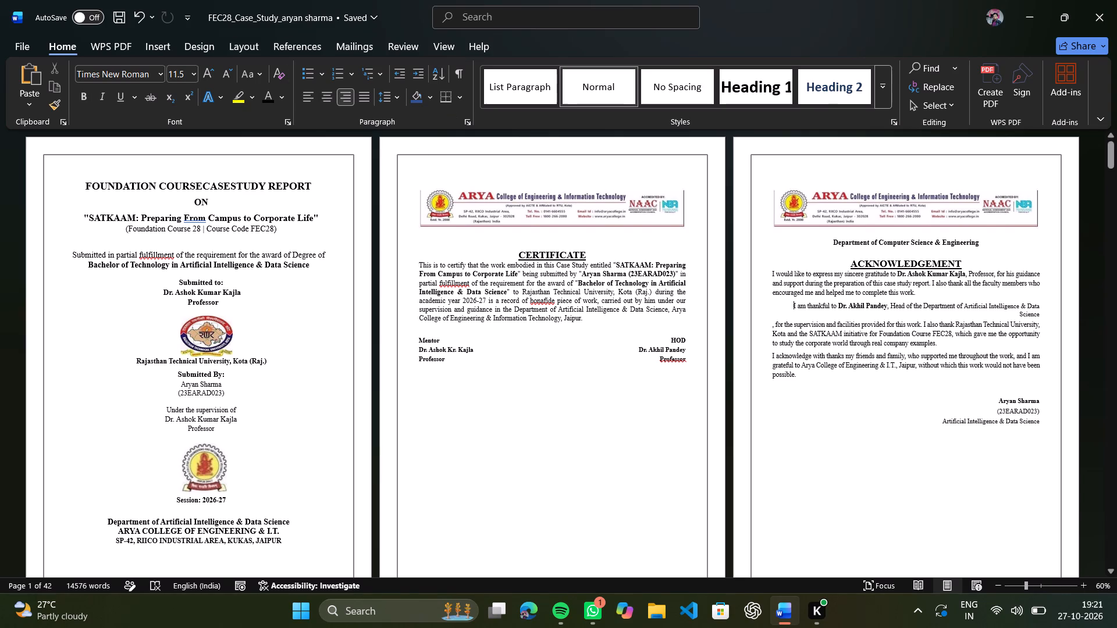
{"action": "key", "text": "BackSpace"}
{"action": "key", "text": "BackSpace"}
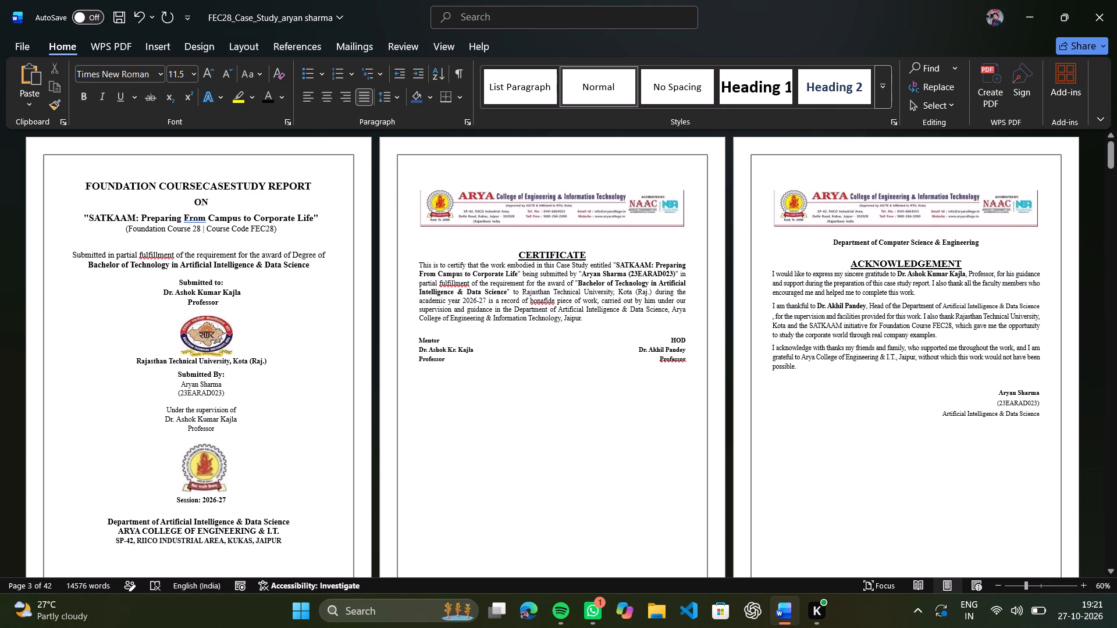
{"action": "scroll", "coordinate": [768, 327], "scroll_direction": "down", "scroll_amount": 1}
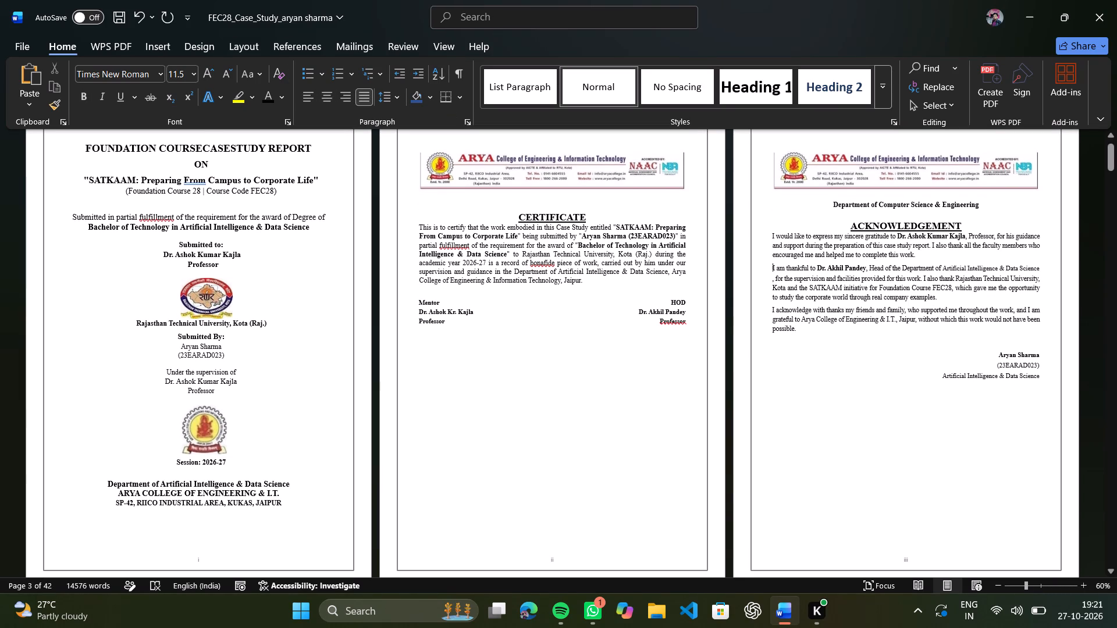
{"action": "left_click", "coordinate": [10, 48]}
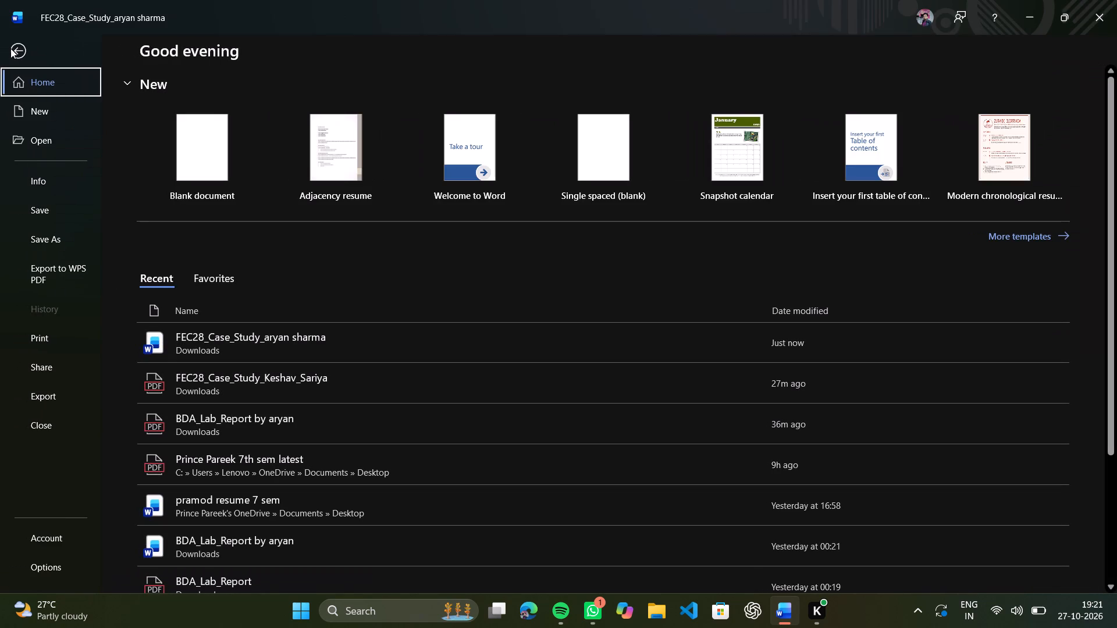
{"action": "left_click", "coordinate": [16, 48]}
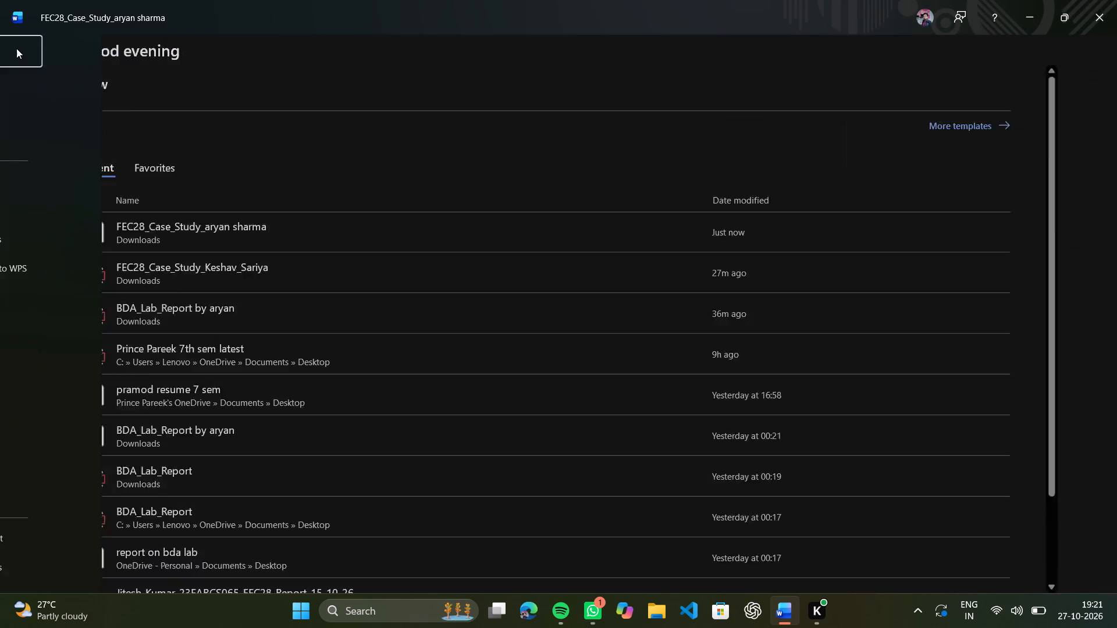
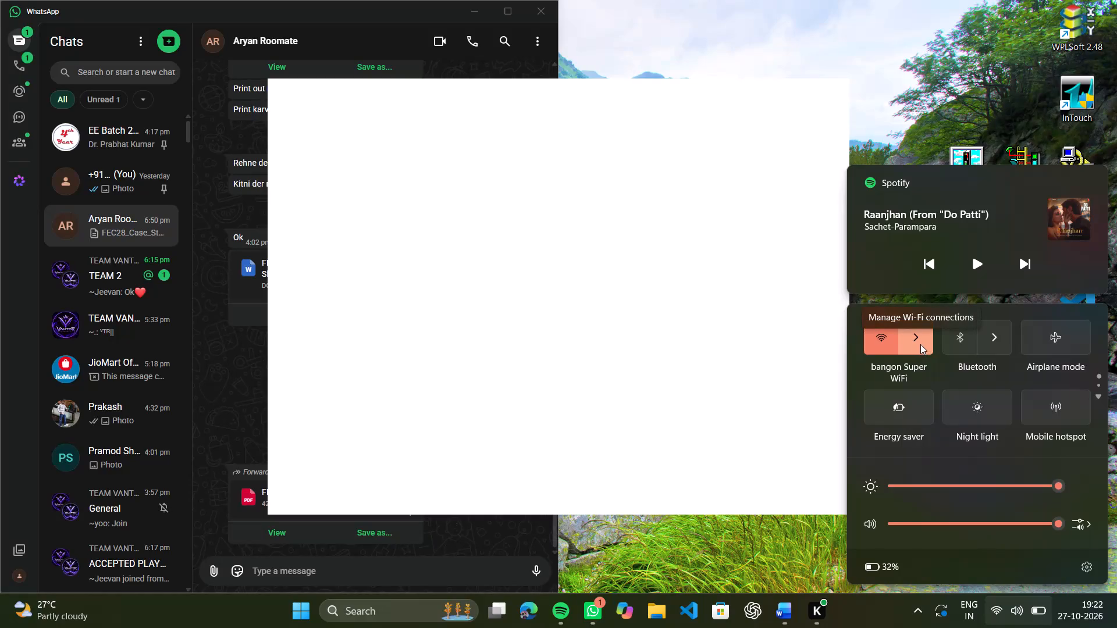
Restart the computer's Wi-Fi by turning it off and back on, and return to the desktop.
{"action": "left_click", "coordinate": [924, 348]}
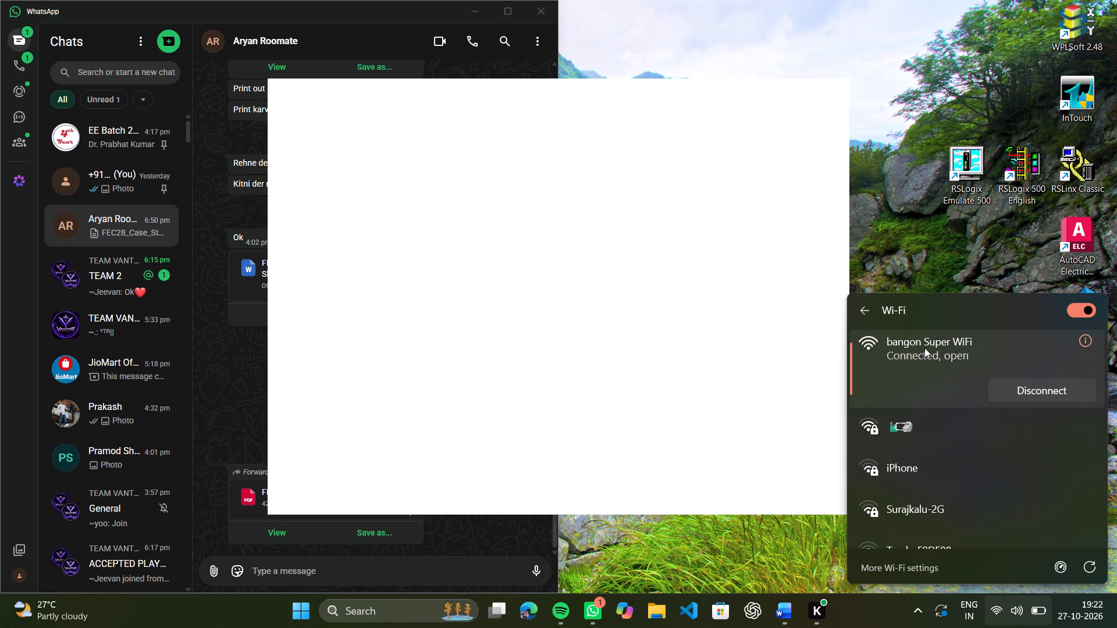
{"action": "triple_click", "coordinate": [1071, 313]}
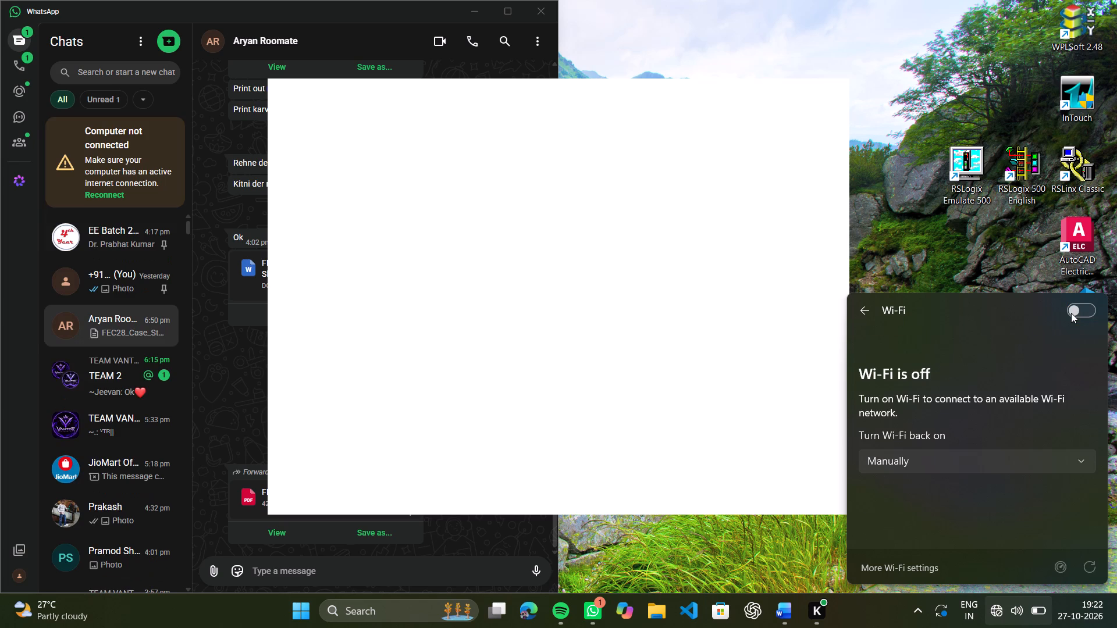
{"action": "left_click", "coordinate": [1071, 313]}
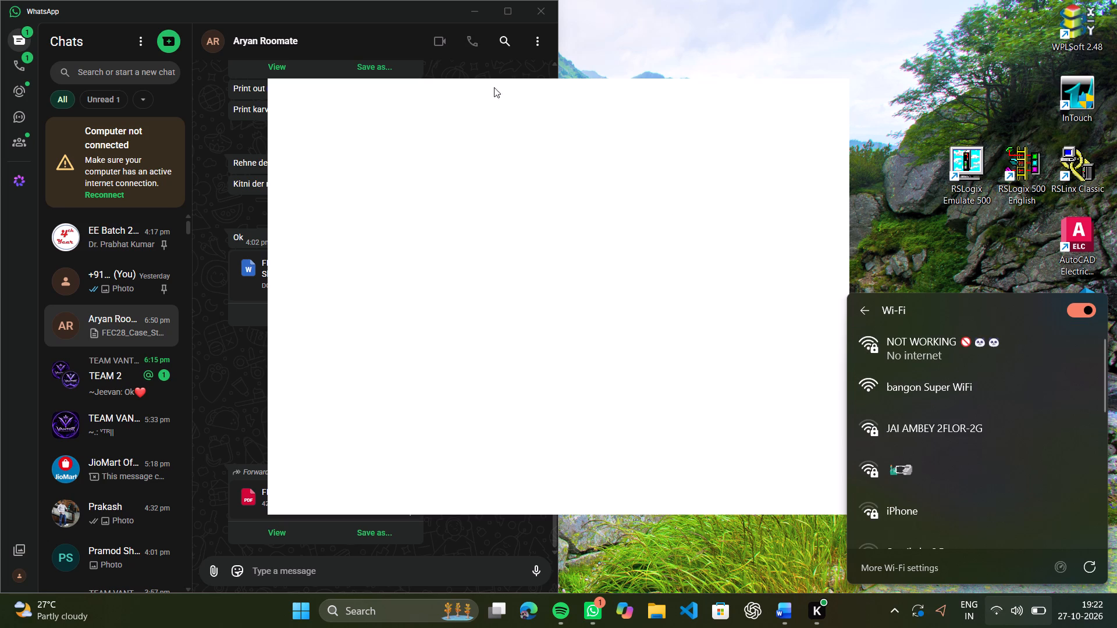
{"action": "left_click", "coordinate": [632, 34]}
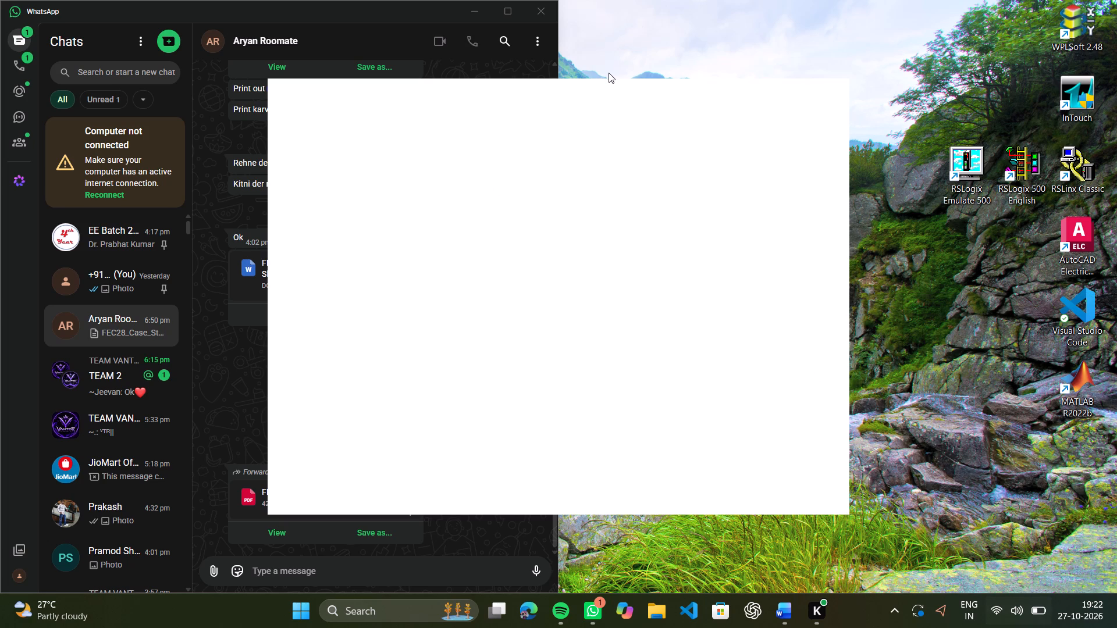
{"action": "double_click", "coordinate": [609, 73]}
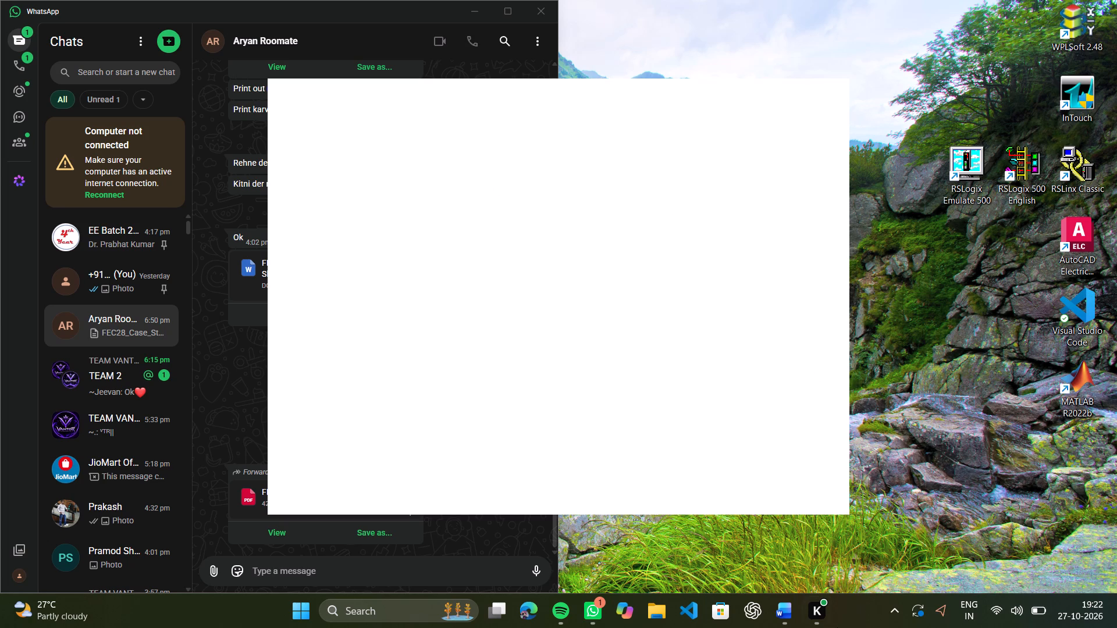